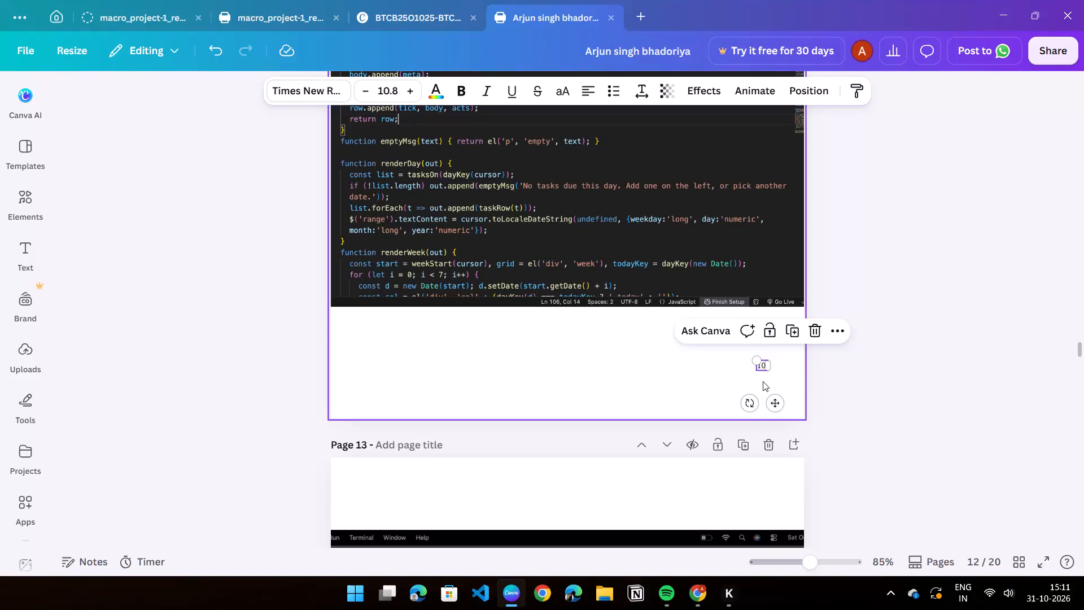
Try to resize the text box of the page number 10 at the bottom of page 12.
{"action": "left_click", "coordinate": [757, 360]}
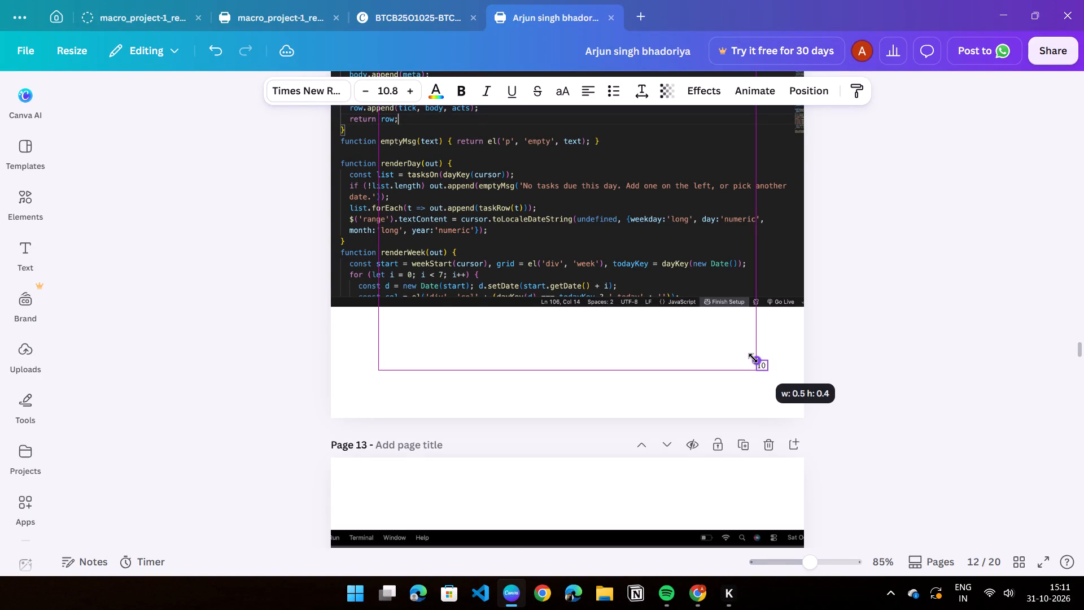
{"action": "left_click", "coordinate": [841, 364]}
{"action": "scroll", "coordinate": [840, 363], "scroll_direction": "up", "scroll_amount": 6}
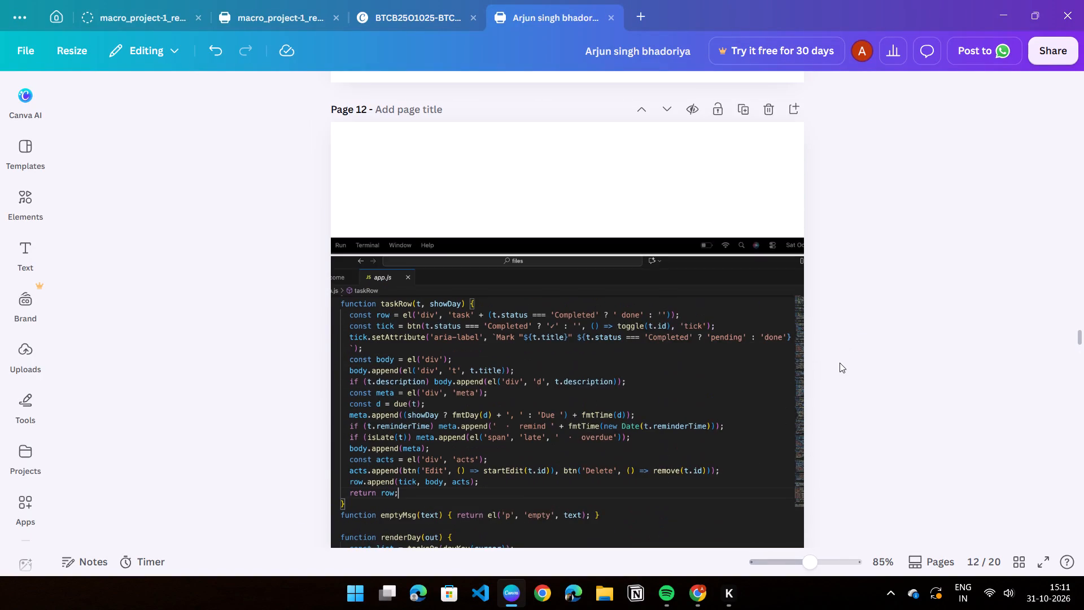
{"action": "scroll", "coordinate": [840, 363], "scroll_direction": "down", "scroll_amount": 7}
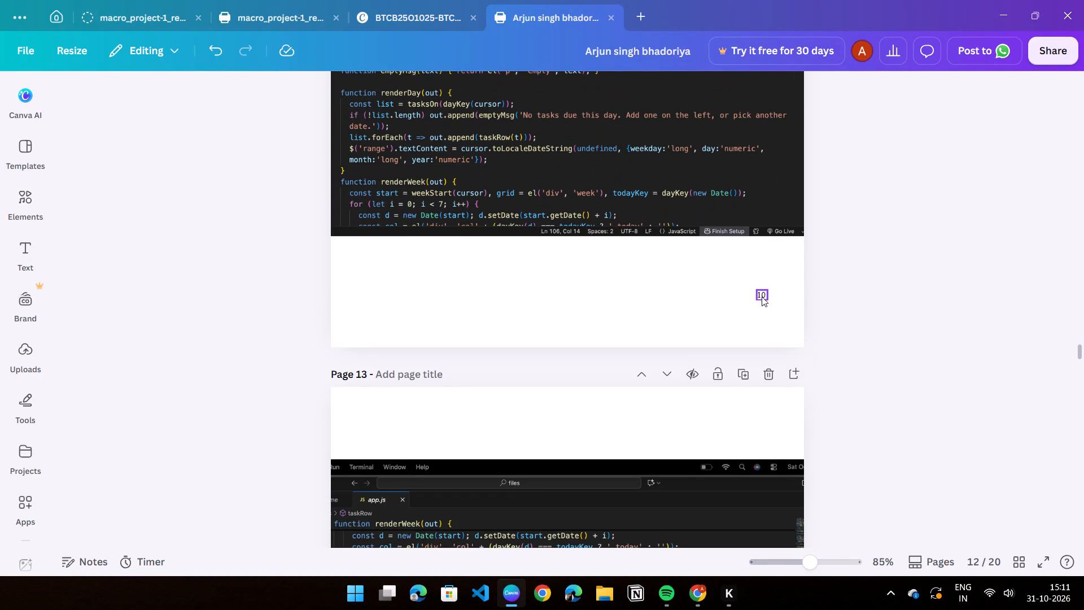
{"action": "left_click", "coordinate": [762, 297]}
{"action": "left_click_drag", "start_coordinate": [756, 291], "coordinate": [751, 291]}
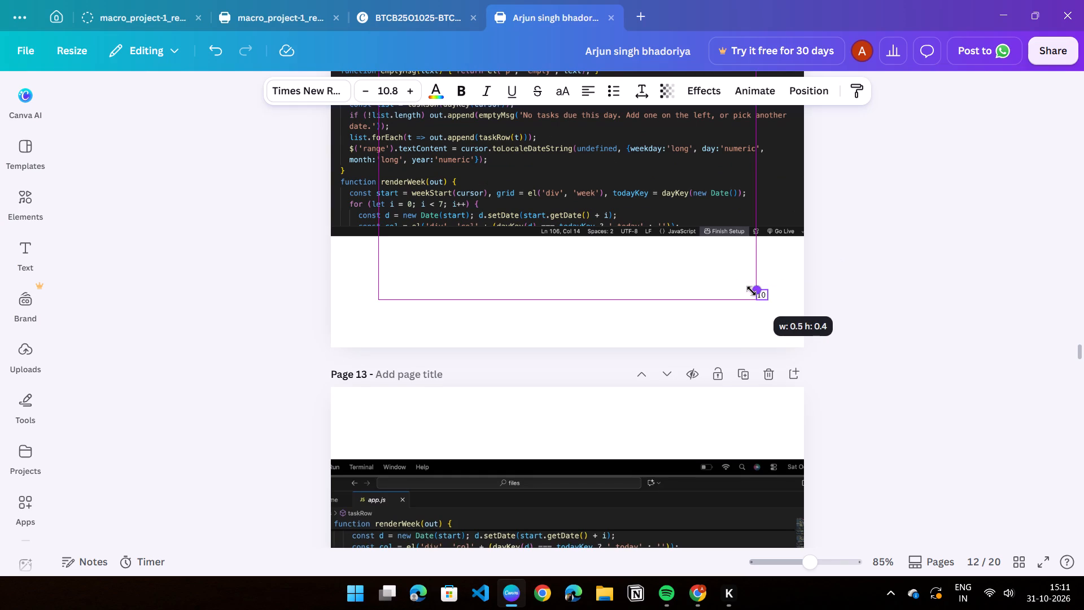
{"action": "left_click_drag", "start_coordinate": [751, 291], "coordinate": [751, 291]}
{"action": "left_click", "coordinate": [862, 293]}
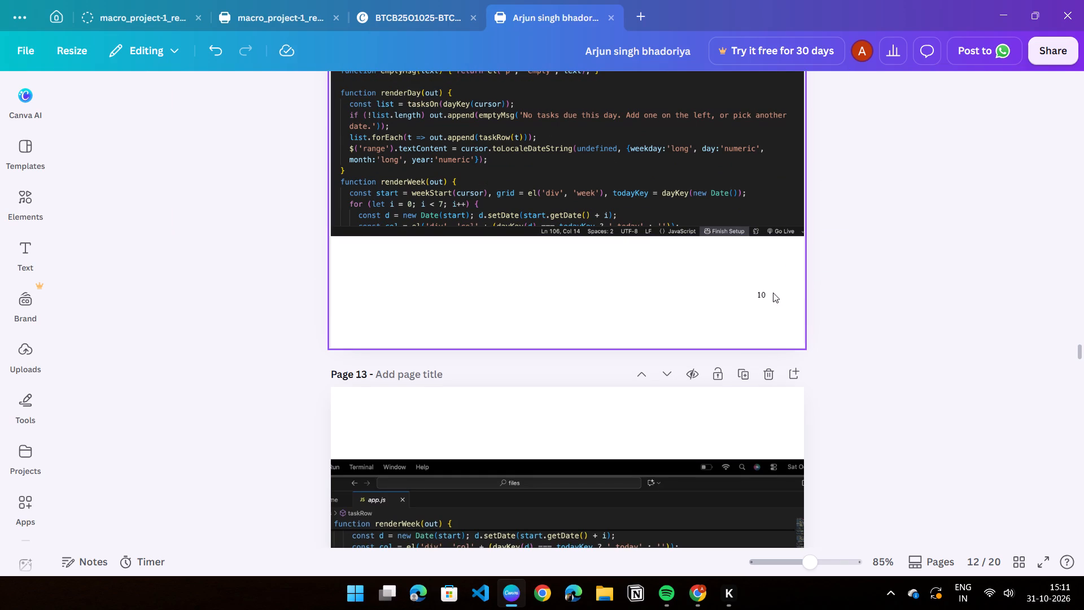
Set the font size of the page number 10 on page 12 to 12.
{"action": "left_click", "coordinate": [757, 295]}
{"action": "left_click", "coordinate": [394, 95]}
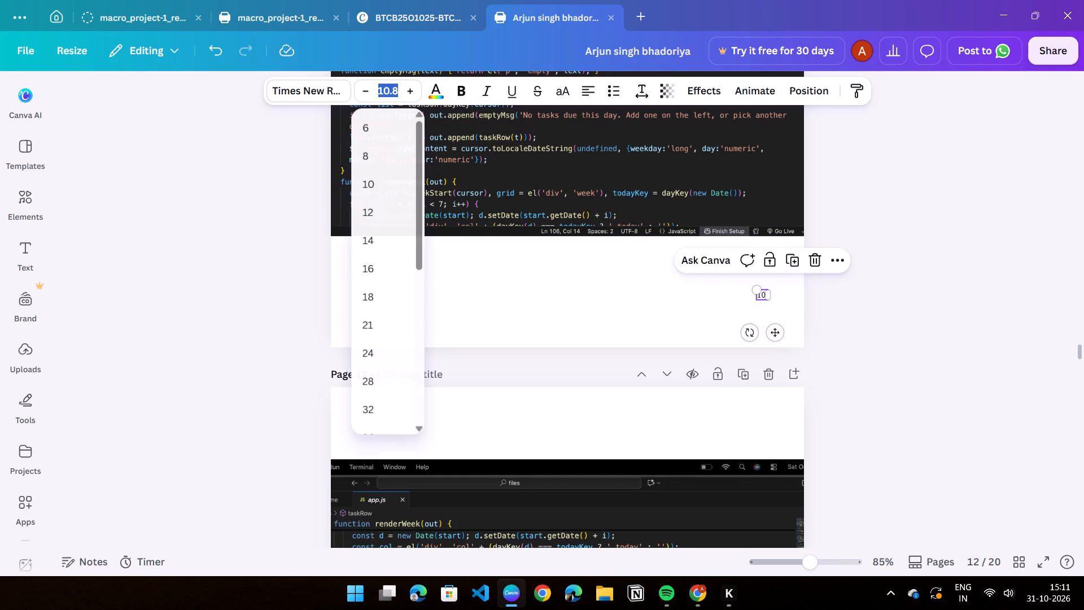
{"action": "left_click", "coordinate": [383, 212]}
{"action": "left_click", "coordinate": [869, 284]}
Paste the copied page number in the blank area at the bottom of page 13 and change its text to 11.
{"action": "scroll", "coordinate": [870, 284], "scroll_direction": "down", "scroll_amount": 1}
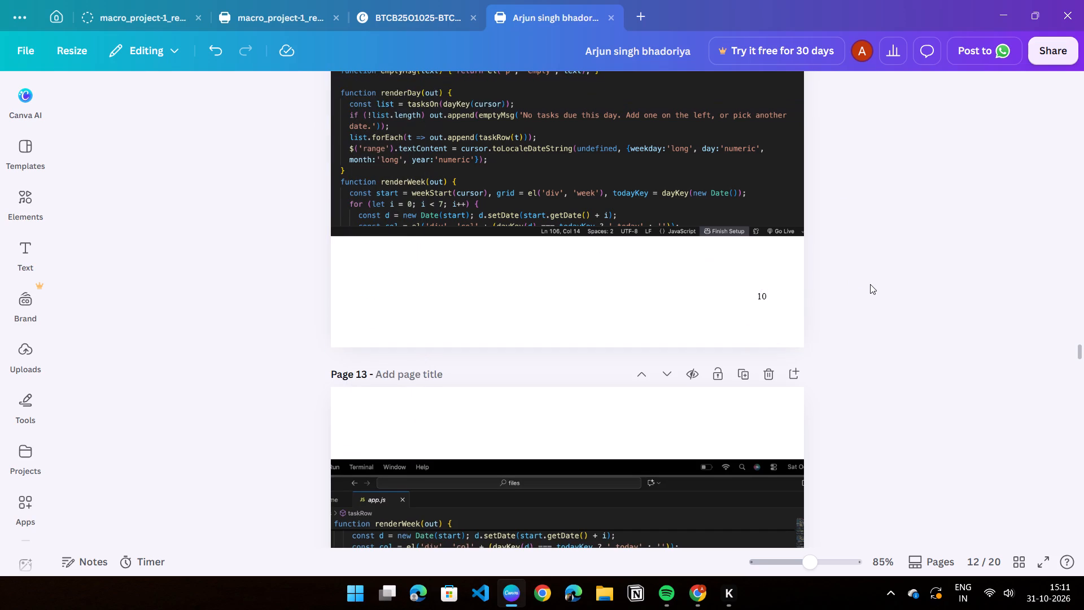
{"action": "scroll", "coordinate": [870, 284], "scroll_direction": "down", "scroll_amount": 10}
{"action": "left_click", "coordinate": [762, 228]}
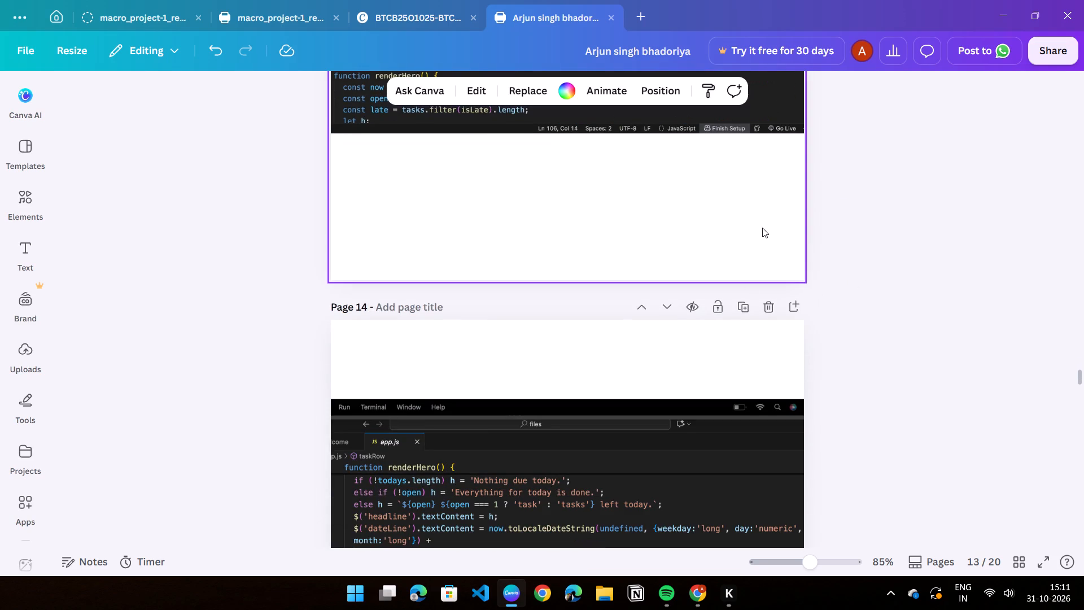
{"action": "key", "text": "ctrl+v"}
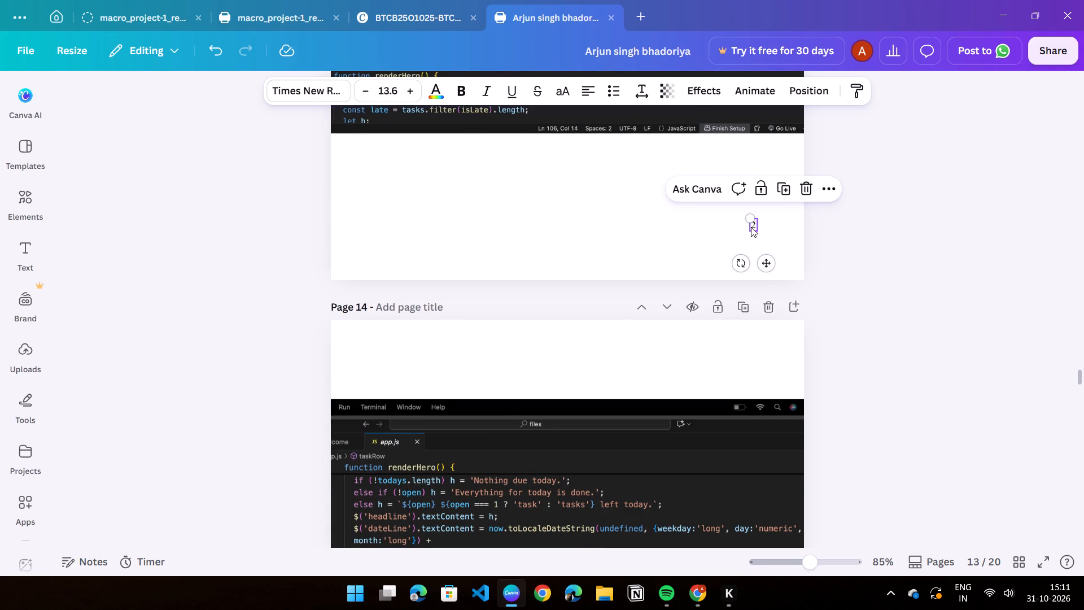
{"action": "double_click", "coordinate": [751, 226]}
{"action": "key", "text": "BackSpace"}
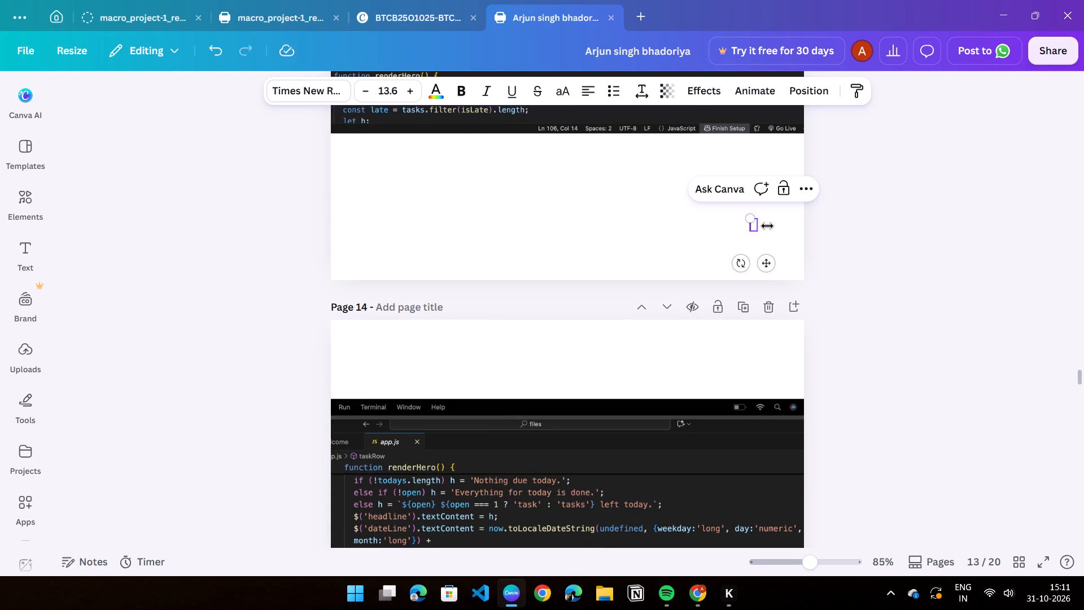
{"action": "type", "text": "11"}
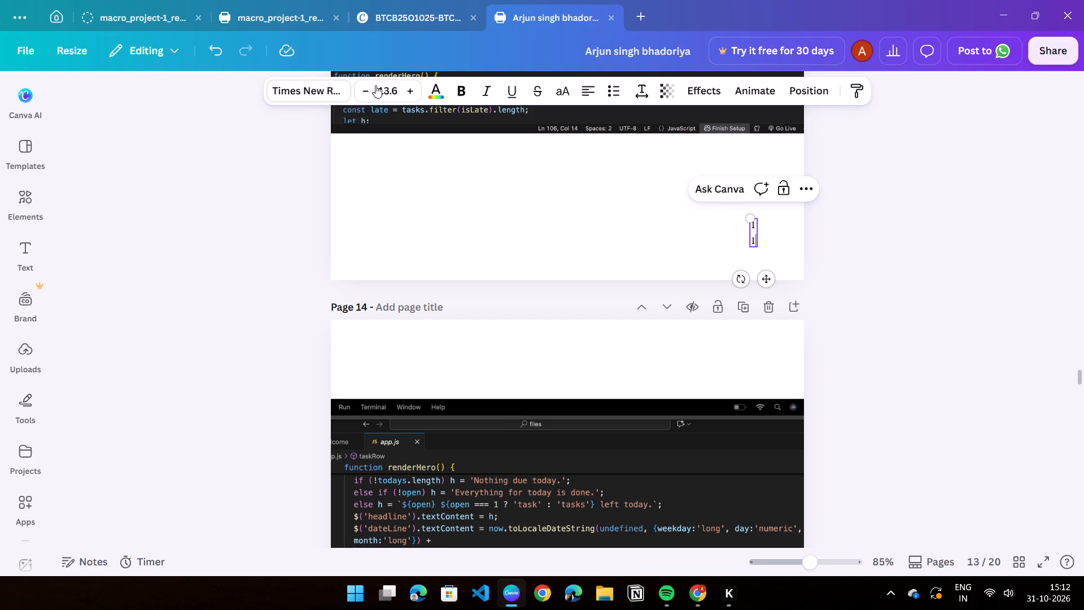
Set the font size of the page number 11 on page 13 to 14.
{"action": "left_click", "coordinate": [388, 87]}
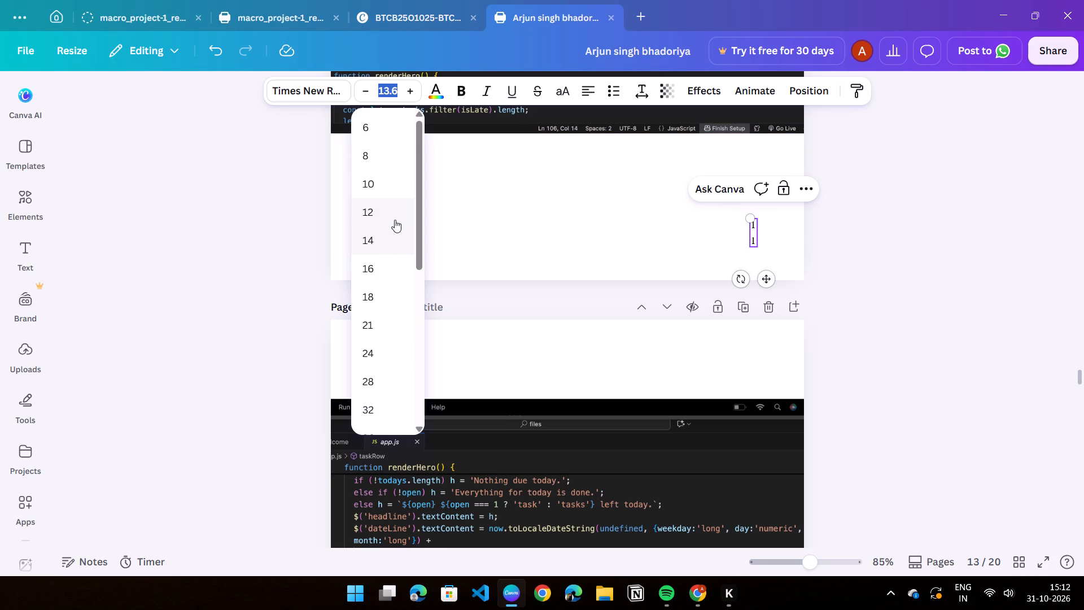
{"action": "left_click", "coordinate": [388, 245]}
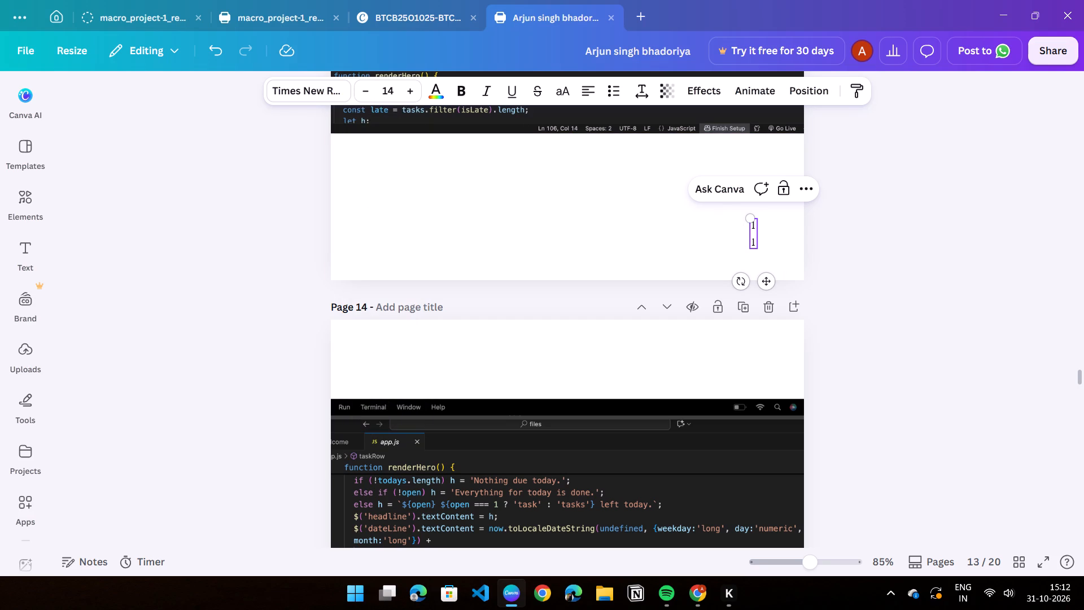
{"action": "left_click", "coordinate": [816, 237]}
Enlarge and widen the text box of the page number on page 13 so that 11 fits on one line.
{"action": "left_click", "coordinate": [755, 225]}
{"action": "left_click_drag", "start_coordinate": [749, 220], "coordinate": [746, 219]}
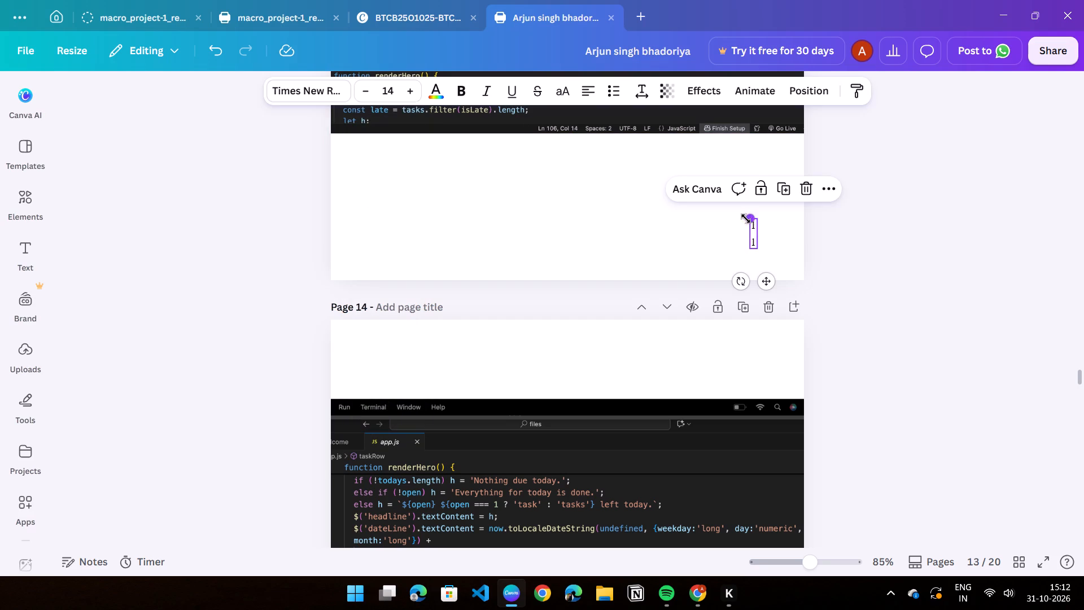
{"action": "left_click_drag", "start_coordinate": [746, 219], "coordinate": [711, 202]}
{"action": "left_click_drag", "start_coordinate": [759, 220], "coordinate": [766, 220]}
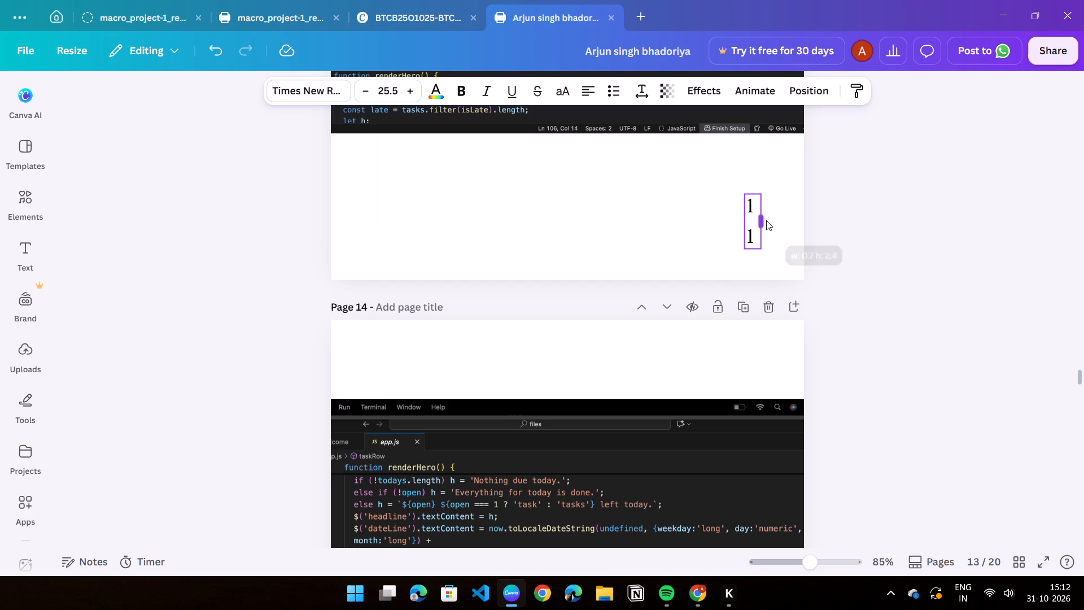
{"action": "left_click_drag", "start_coordinate": [766, 220], "coordinate": [779, 220]}
Set the enlarged page number 11 on page 13 to font size 14.
{"action": "double_click", "coordinate": [761, 208]}
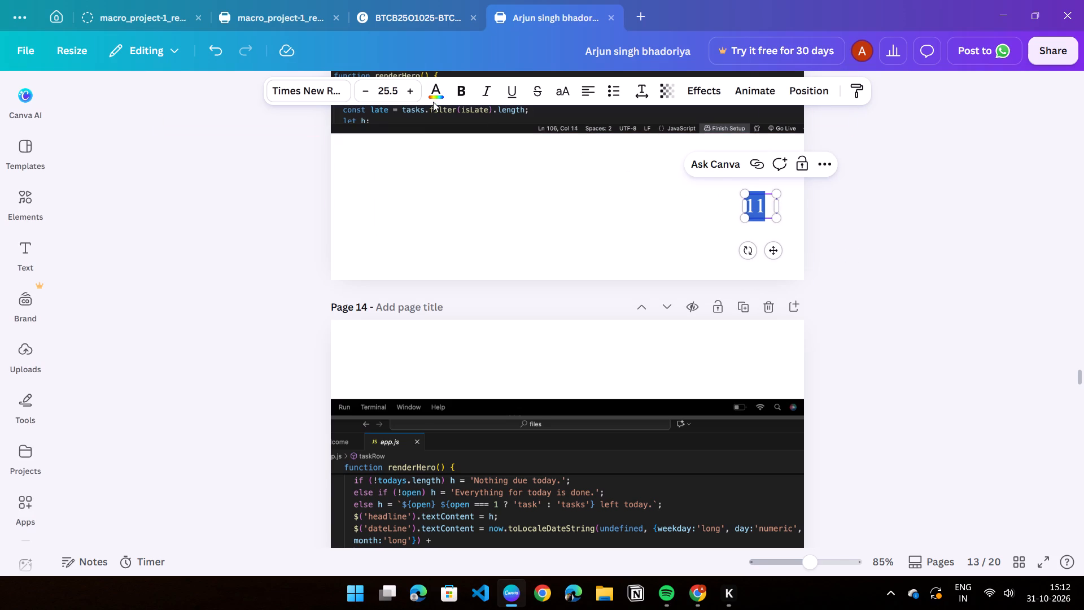
{"action": "left_click", "coordinate": [393, 88]}
{"action": "left_click", "coordinate": [374, 240]}
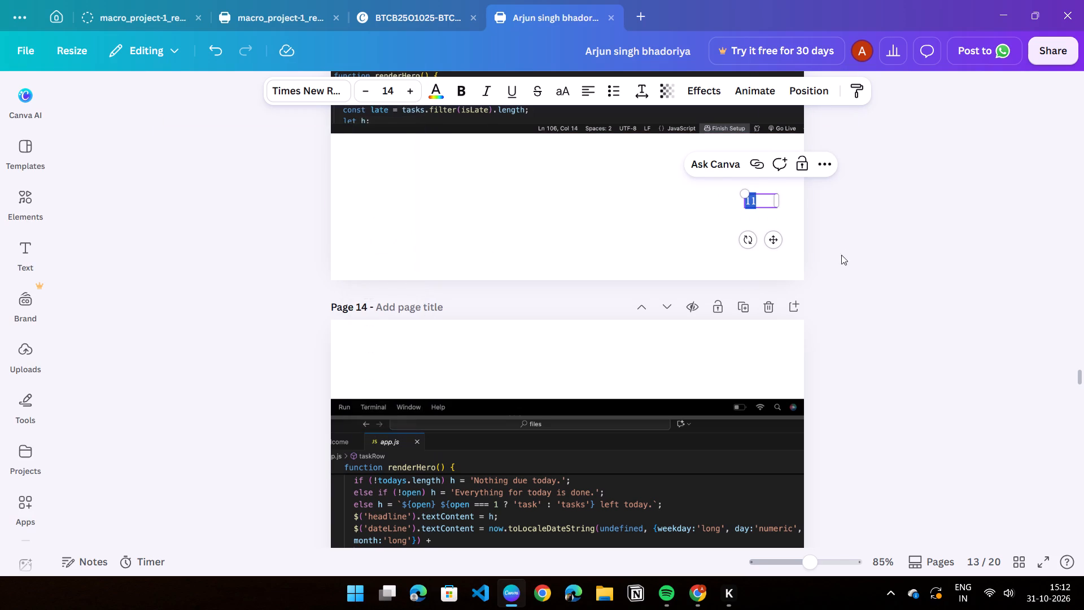
{"action": "left_click", "coordinate": [853, 255]}
Move the page number 11 down to the lower right corner of page 13, starting at the right margin guide.
{"action": "scroll", "coordinate": [828, 250], "scroll_direction": "down", "scroll_amount": 2}
{"action": "scroll", "coordinate": [828, 250], "scroll_direction": "up", "scroll_amount": 3}
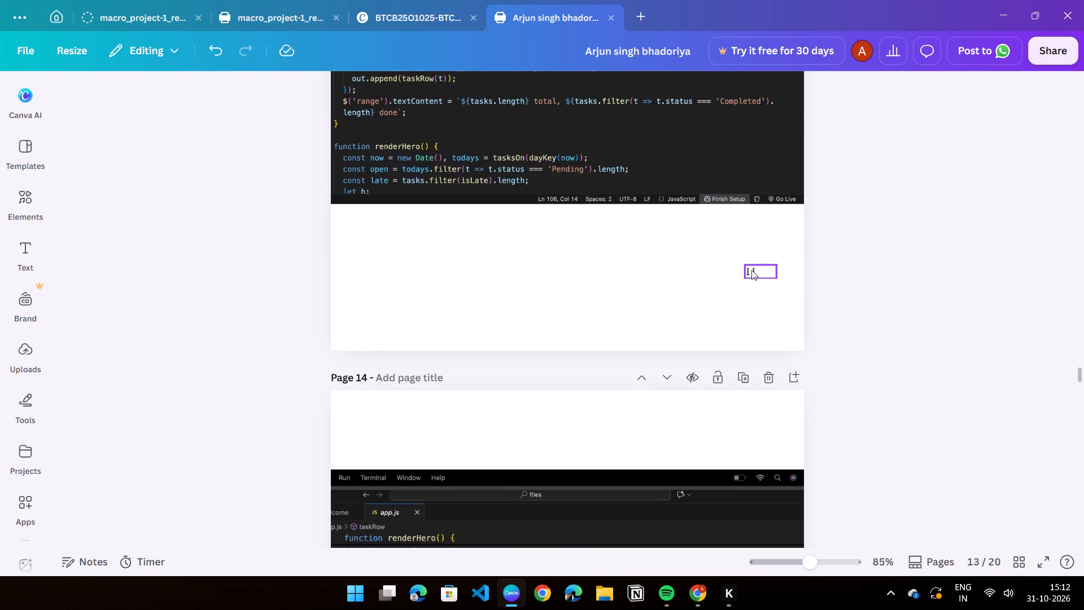
{"action": "left_click", "coordinate": [751, 269]}
{"action": "left_click_drag", "start_coordinate": [777, 308], "coordinate": [771, 328]}
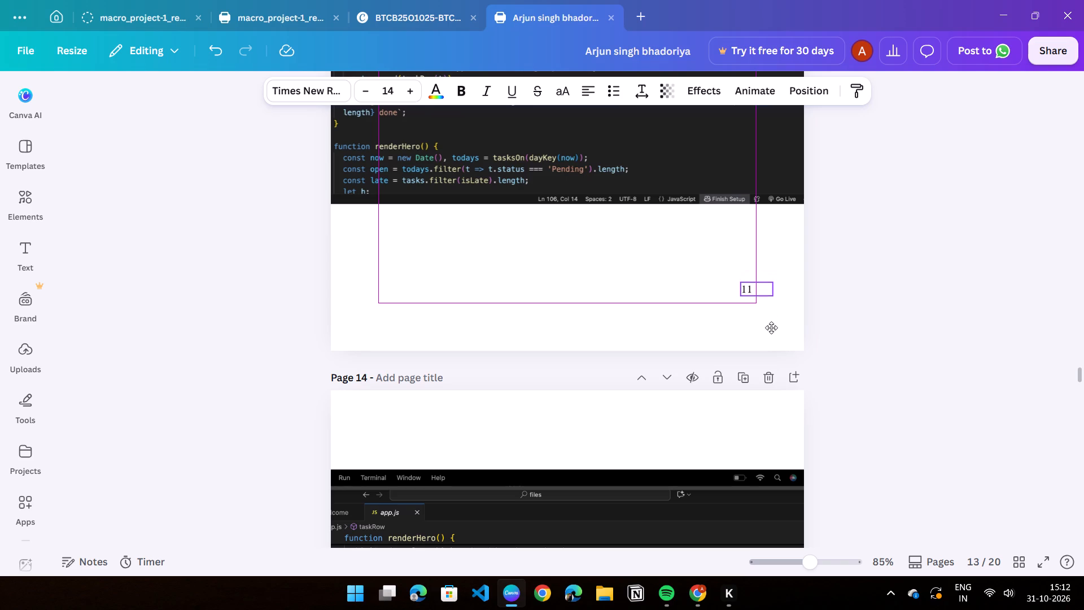
{"action": "left_click_drag", "start_coordinate": [771, 328], "coordinate": [787, 330]}
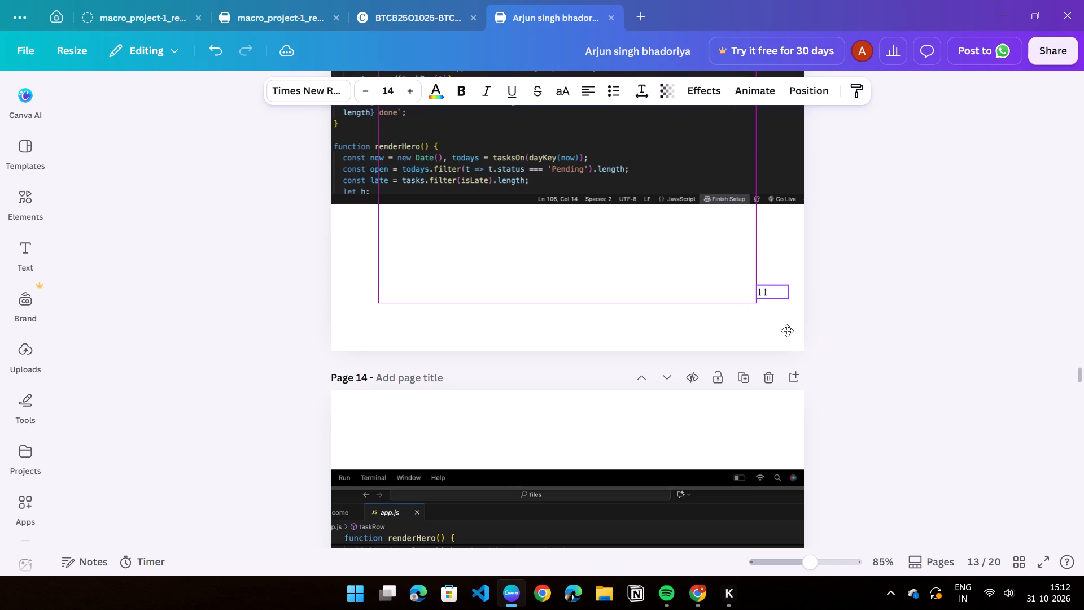
{"action": "left_click_drag", "start_coordinate": [787, 330], "coordinate": [786, 332]}
{"action": "left_click", "coordinate": [841, 307]}
Paste the copied page number in the blank area at the bottom of page 14.
{"action": "scroll", "coordinate": [841, 306], "scroll_direction": "down", "scroll_amount": 10}
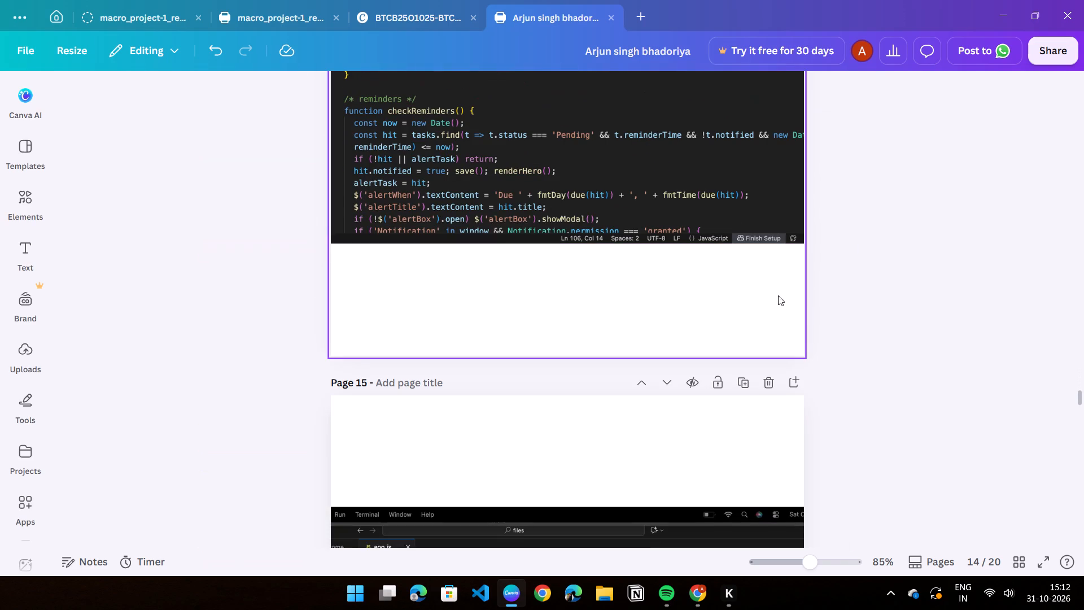
{"action": "left_click", "coordinate": [744, 312]}
{"action": "key", "text": "ctrl+v"}
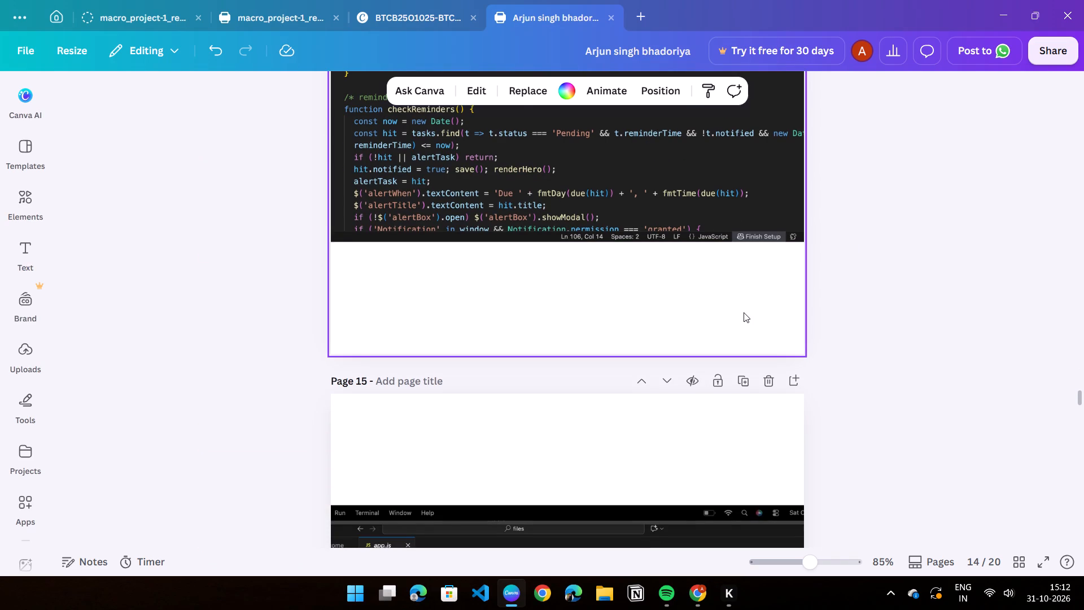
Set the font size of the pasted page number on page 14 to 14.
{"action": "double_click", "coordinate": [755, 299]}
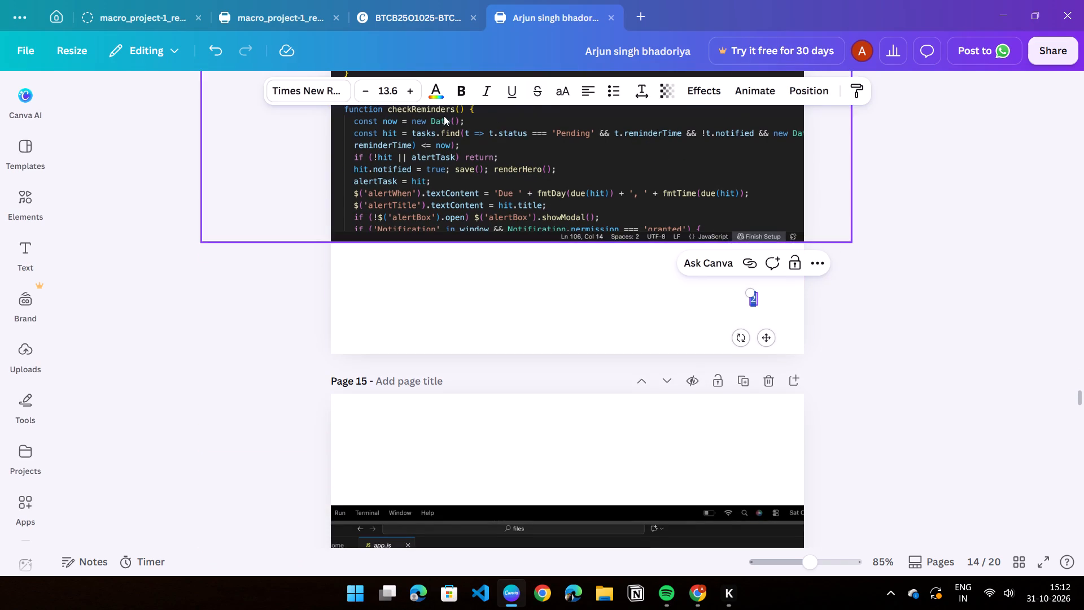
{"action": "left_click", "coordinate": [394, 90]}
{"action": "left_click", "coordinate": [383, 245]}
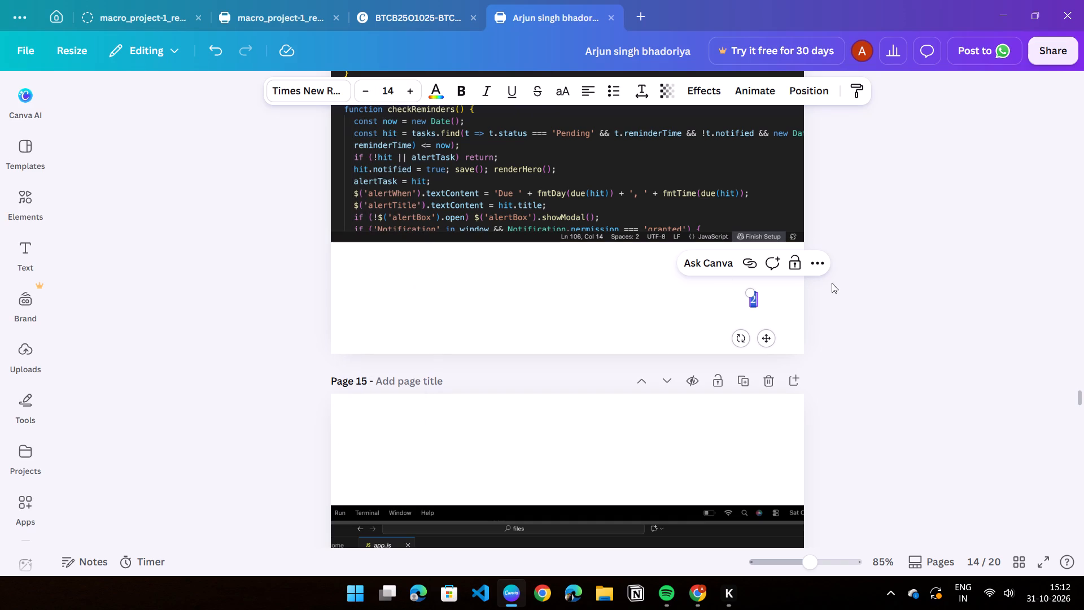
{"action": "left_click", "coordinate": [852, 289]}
Replace the text of the pasted page number on page 14 with 12.
{"action": "left_click", "coordinate": [755, 296]}
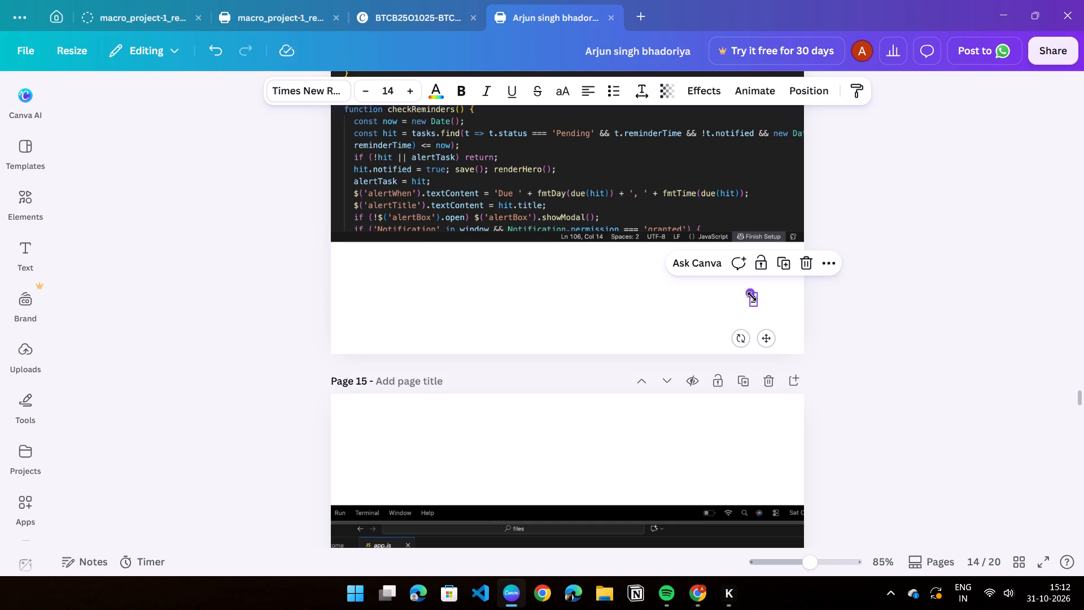
{"action": "triple_click", "coordinate": [751, 297]}
{"action": "left_click", "coordinate": [753, 299]}
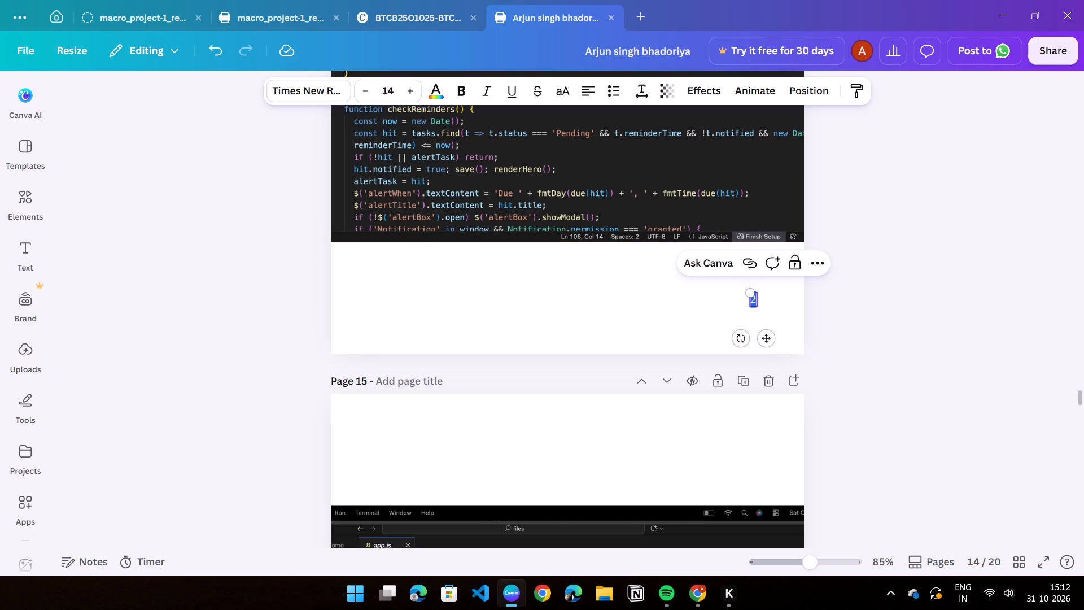
{"action": "scroll", "coordinate": [907, 254], "scroll_direction": "up", "scroll_amount": 8}
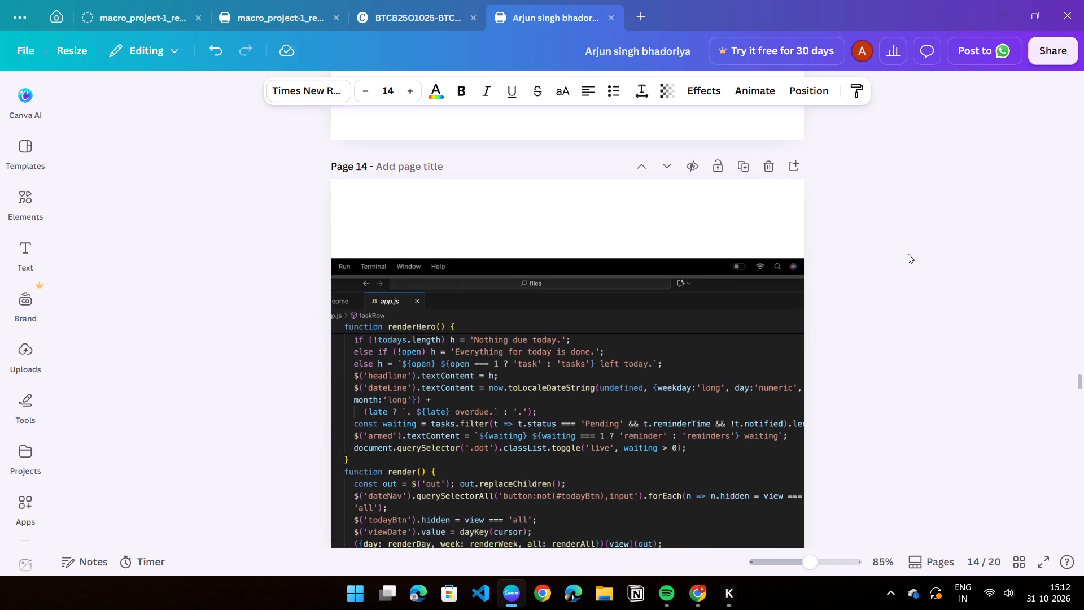
{"action": "scroll", "coordinate": [908, 254], "scroll_direction": "down", "scroll_amount": 10}
{"action": "key", "text": "BackSpace"}
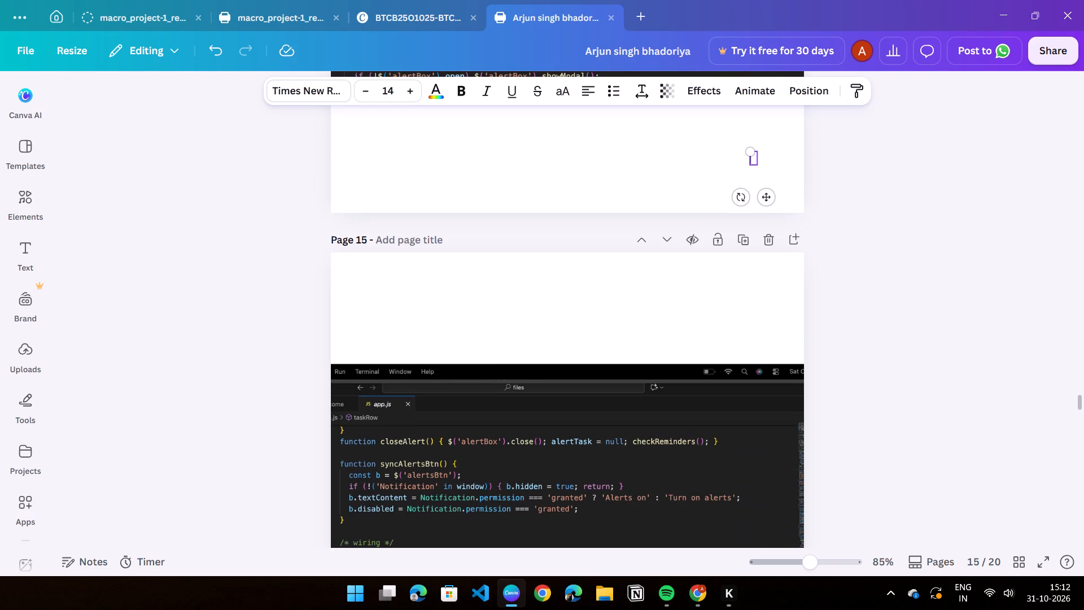
{"action": "type", "text": "12"}
Enlarge and widen the text box of the page number on page 14 so that 12 fits on one line.
{"action": "left_click_drag", "start_coordinate": [752, 152], "coordinate": [751, 150]}
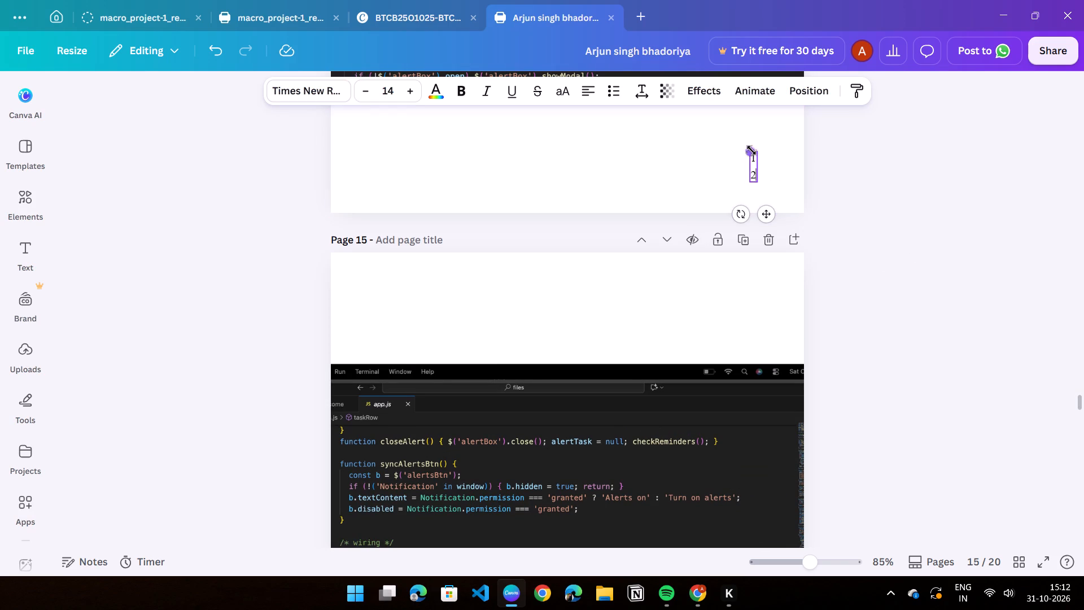
{"action": "left_click_drag", "start_coordinate": [751, 150], "coordinate": [719, 137]}
{"action": "left_click_drag", "start_coordinate": [760, 152], "coordinate": [770, 155]}
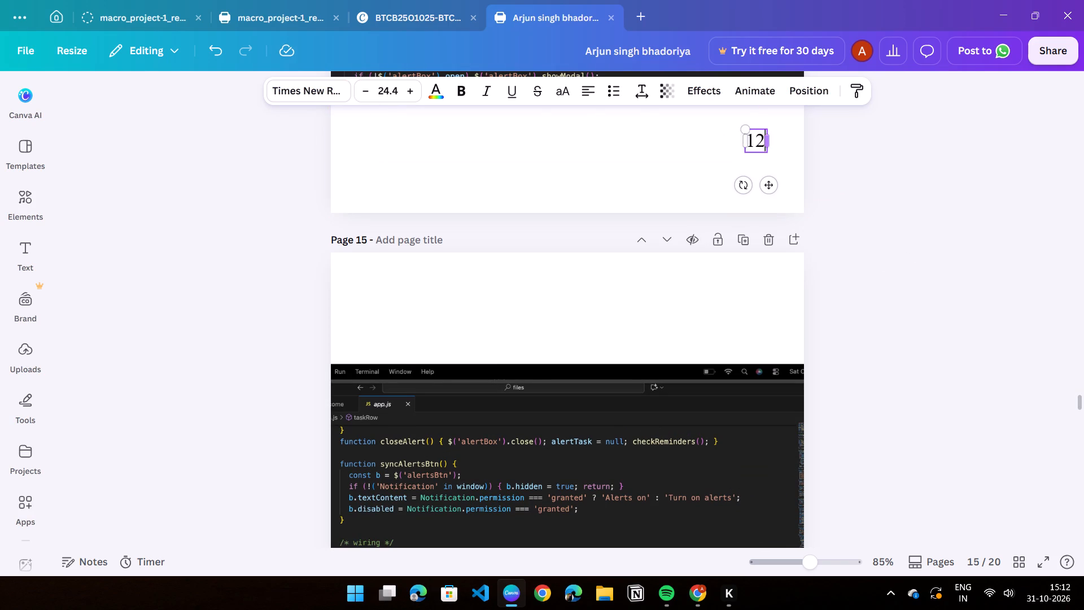
Set the enlarged page number 12 on page 14 to font size 14.
{"action": "left_click", "coordinate": [378, 88]}
{"action": "left_click", "coordinate": [382, 239]}
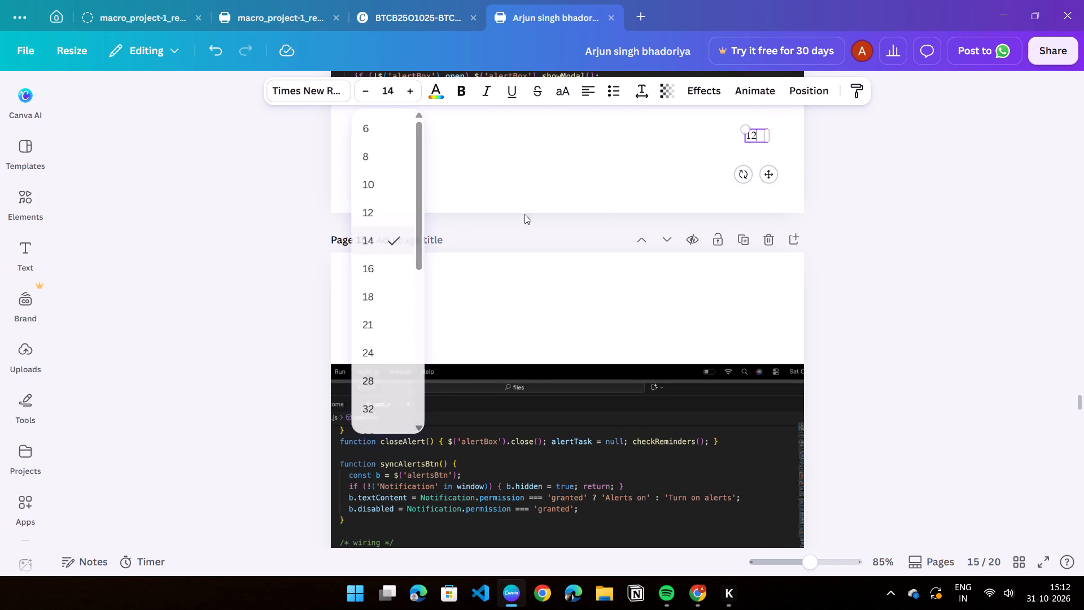
{"action": "left_click", "coordinate": [947, 199]}
Copy the page number 12 from the bottom of page 14 and paste it below the code screenshot on page 15.
{"action": "scroll", "coordinate": [874, 226], "scroll_direction": "up", "scroll_amount": 2}
{"action": "scroll", "coordinate": [873, 228], "scroll_direction": "down", "scroll_amount": 14}
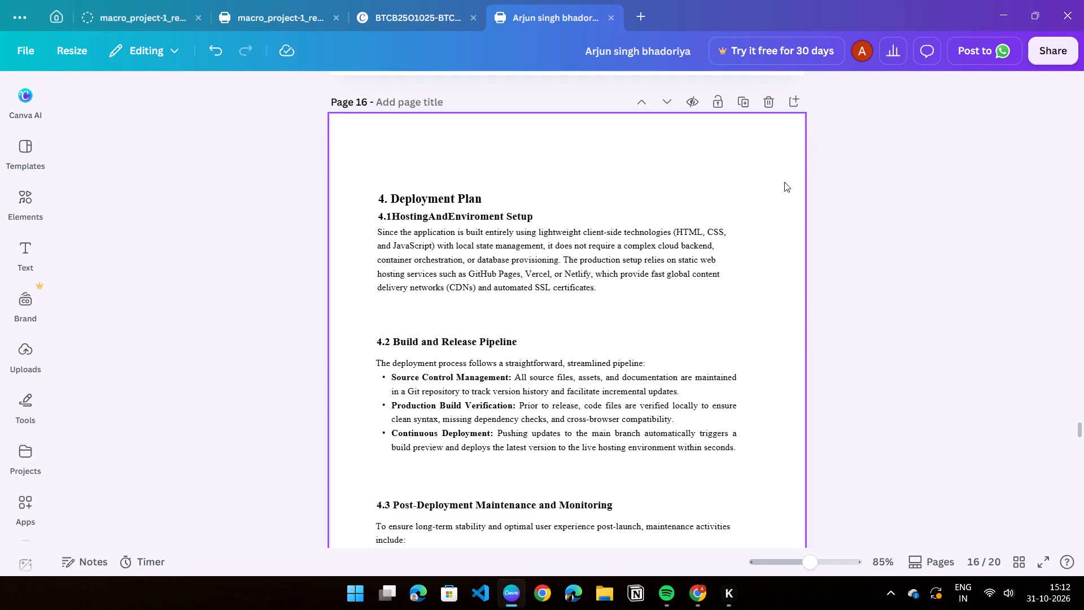
{"action": "scroll", "coordinate": [762, 180], "scroll_direction": "up", "scroll_amount": 4}
{"action": "left_click", "coordinate": [745, 289]}
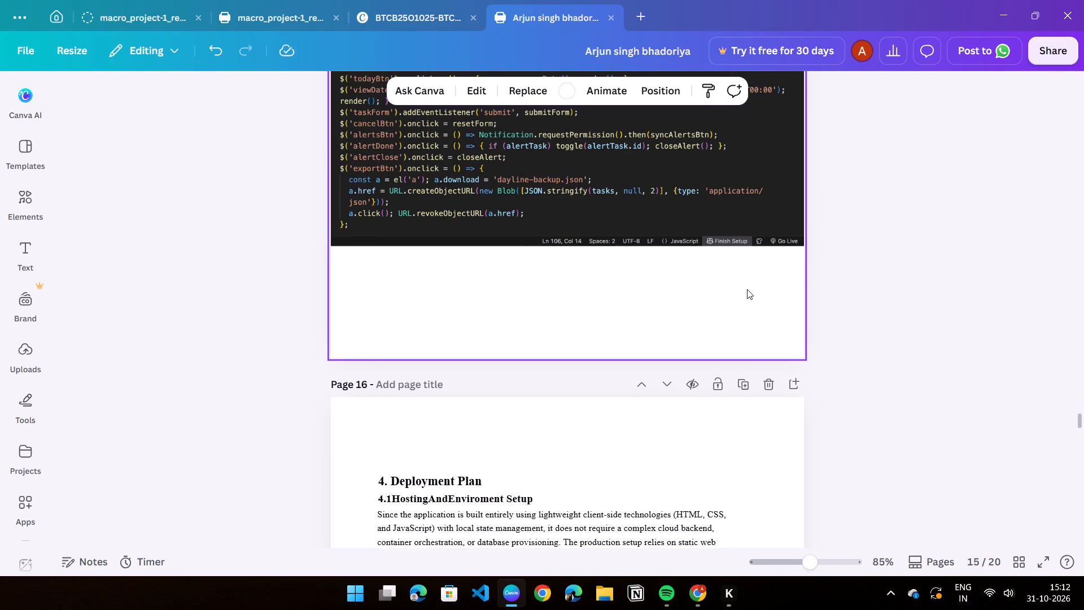
{"action": "scroll", "coordinate": [869, 261], "scroll_direction": "up", "scroll_amount": 7}
{"action": "scroll", "coordinate": [738, 151], "scroll_direction": "up", "scroll_amount": 2}
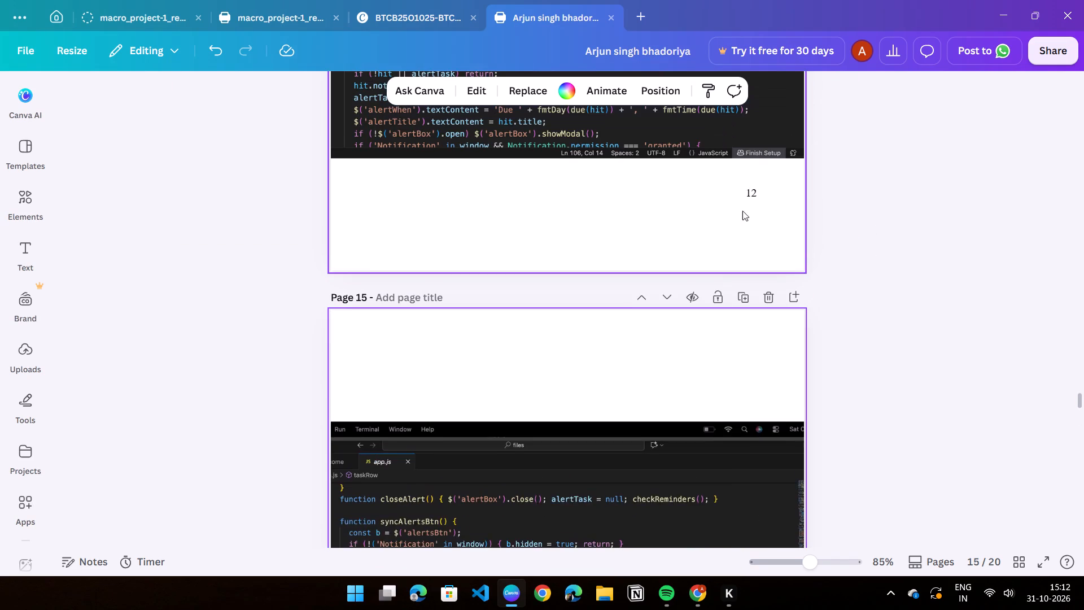
{"action": "left_click", "coordinate": [752, 208]}
{"action": "left_click", "coordinate": [827, 168]}
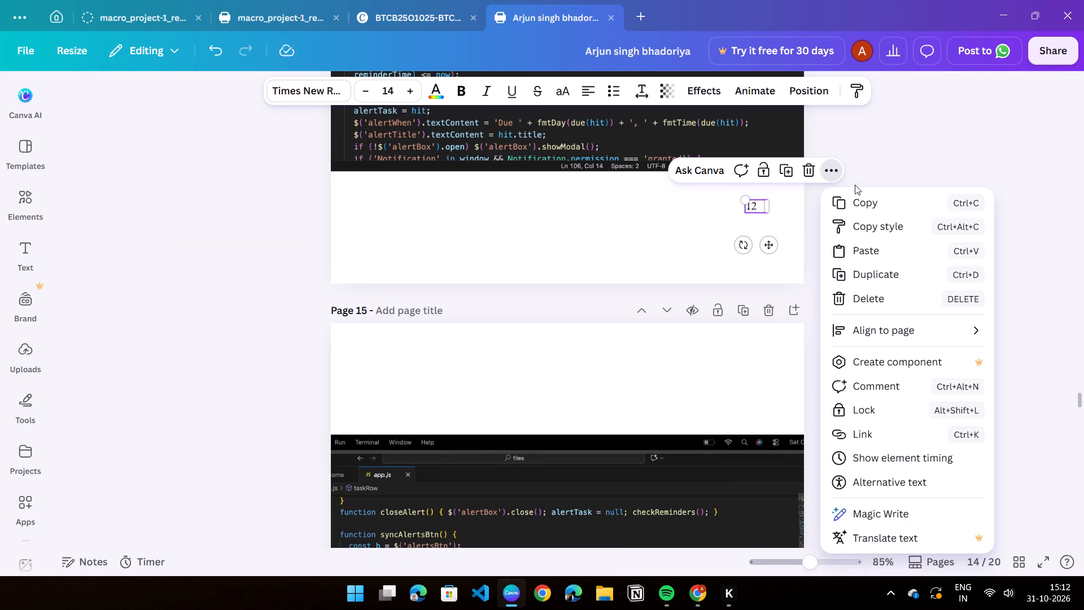
{"action": "left_click", "coordinate": [867, 198]}
{"action": "scroll", "coordinate": [864, 198], "scroll_direction": "down", "scroll_amount": 6}
{"action": "scroll", "coordinate": [711, 373], "scroll_direction": "down", "scroll_amount": 3}
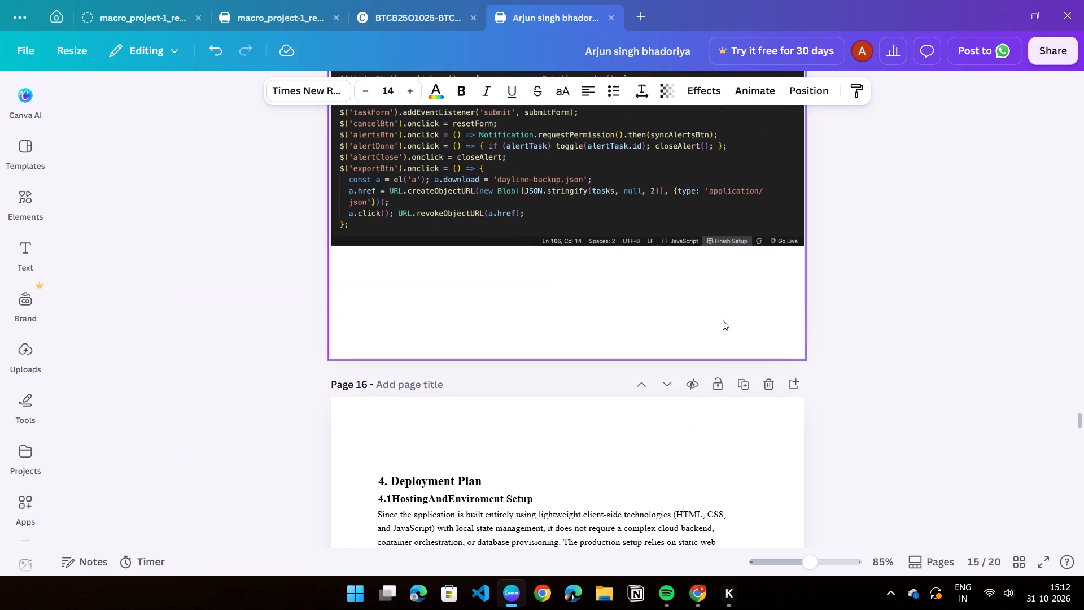
{"action": "left_click", "coordinate": [729, 306]}
{"action": "key", "text": "ctrl+v"}
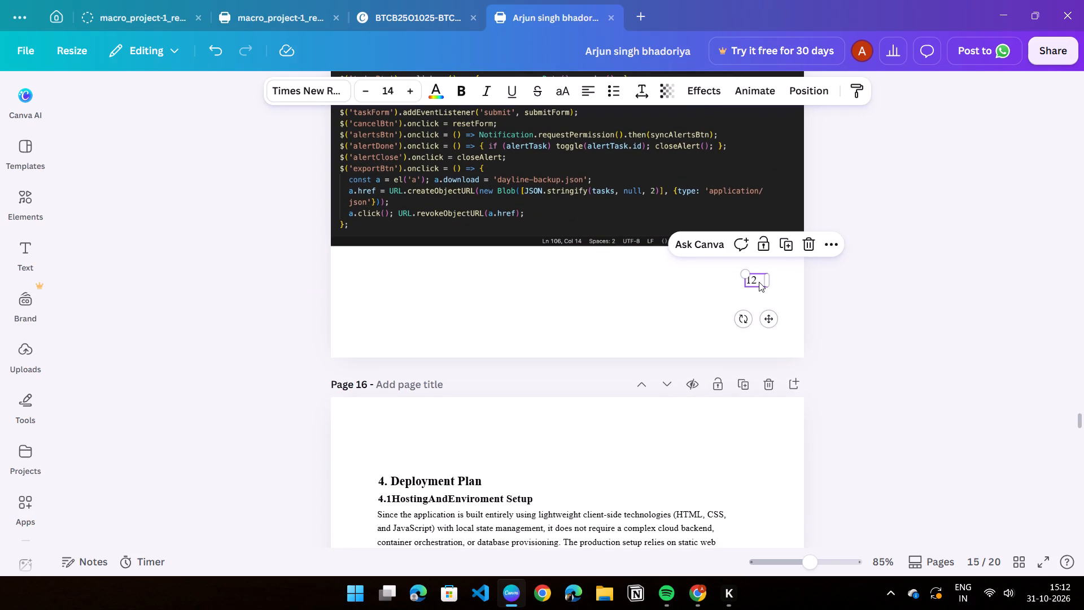
Replace the text of the pasted page number on page 15 with 13.
{"action": "double_click", "coordinate": [759, 282]}
{"action": "key", "text": "BackSpace"}
{"action": "type", "text": "13"}
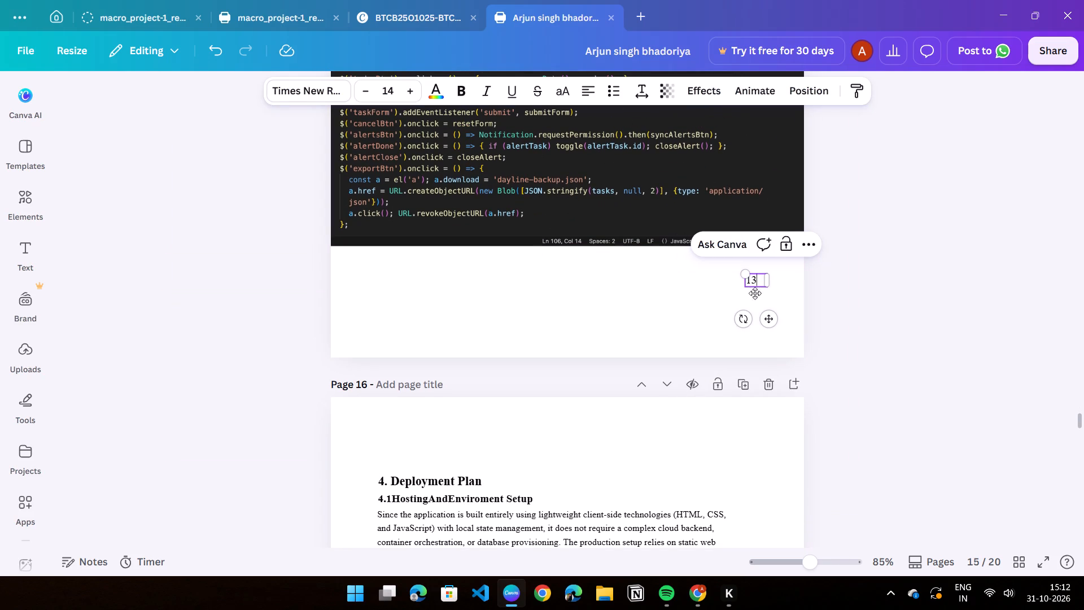
Paste the copied page number at the bottom of page 16 and change its text to 14.
{"action": "scroll", "coordinate": [786, 346], "scroll_direction": "down", "scroll_amount": 9}
{"action": "left_click", "coordinate": [726, 360]}
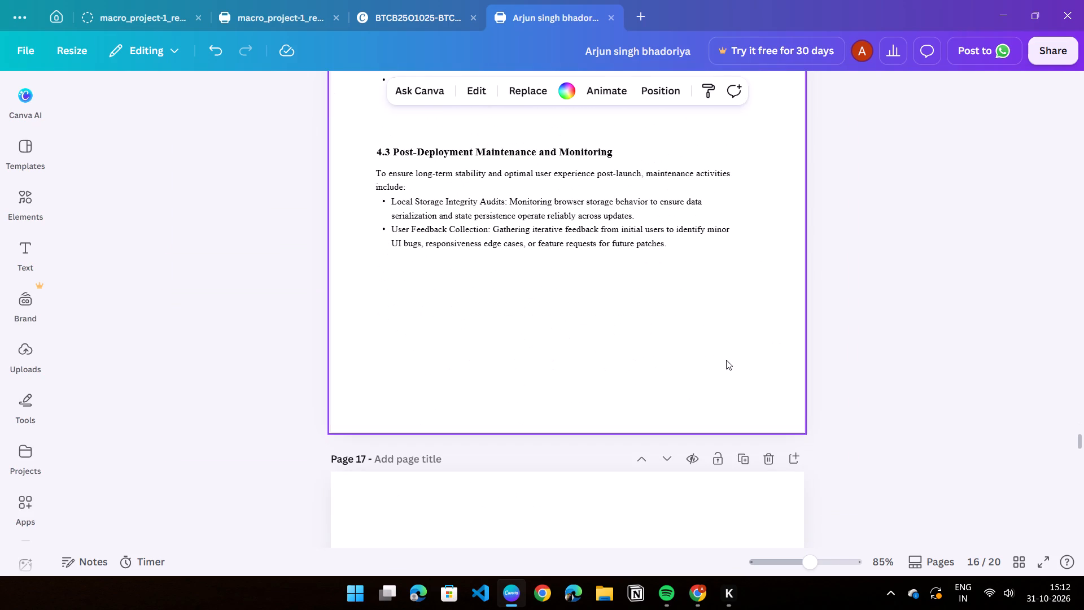
{"action": "key", "text": "ctrl+v"}
{"action": "double_click", "coordinate": [753, 354]}
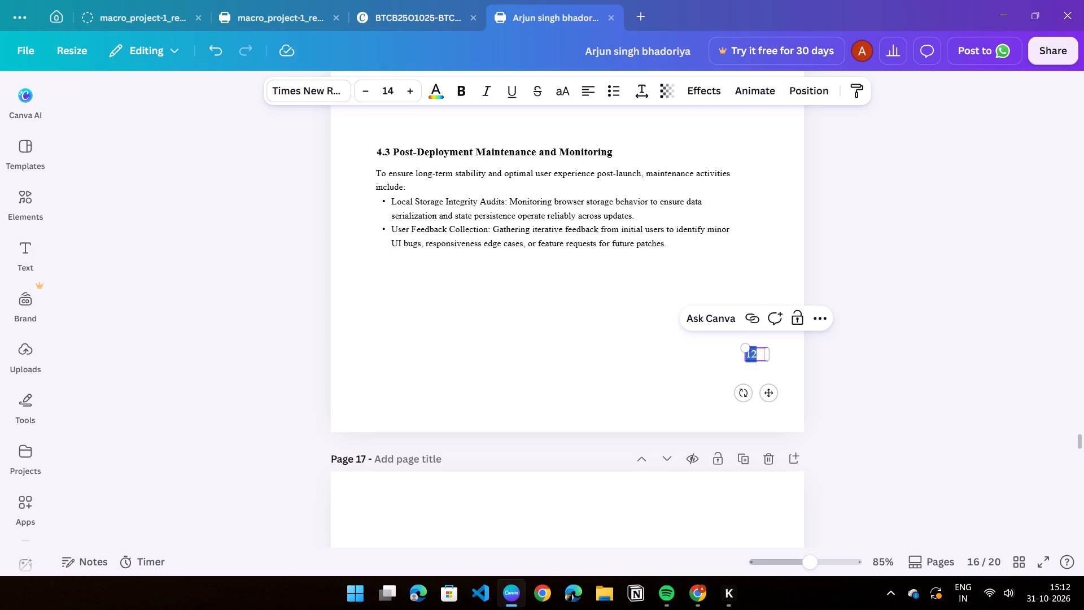
{"action": "key", "text": "BackSpace"}
{"action": "type", "text": "13"}
{"action": "scroll", "coordinate": [859, 290], "scroll_direction": "up", "scroll_amount": 5}
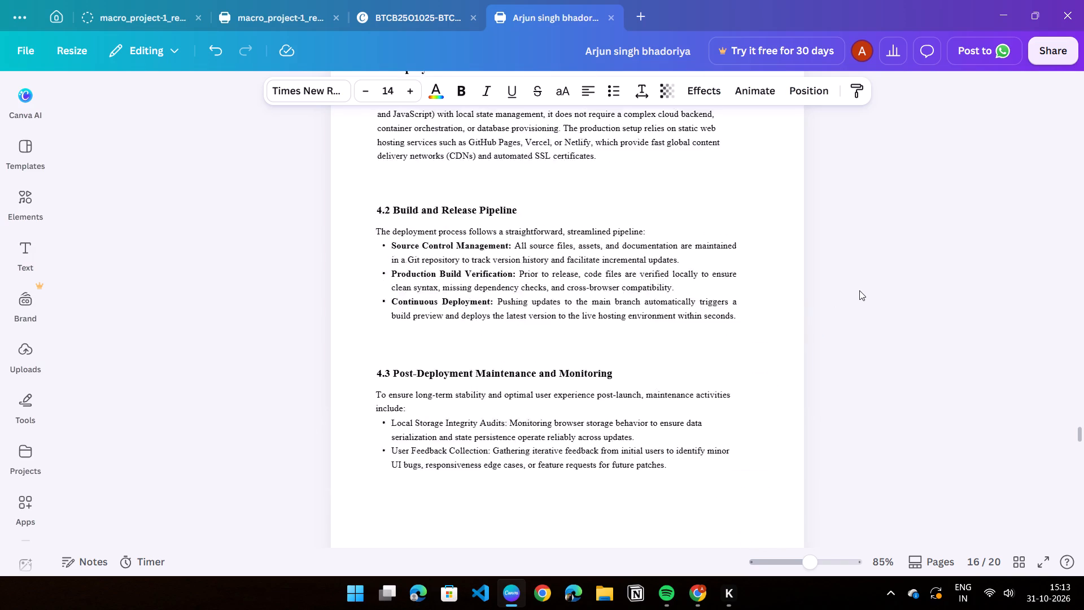
{"action": "scroll", "coordinate": [859, 290], "scroll_direction": "up", "scroll_amount": 2}
{"action": "scroll", "coordinate": [859, 290], "scroll_direction": "down", "scroll_amount": 8}
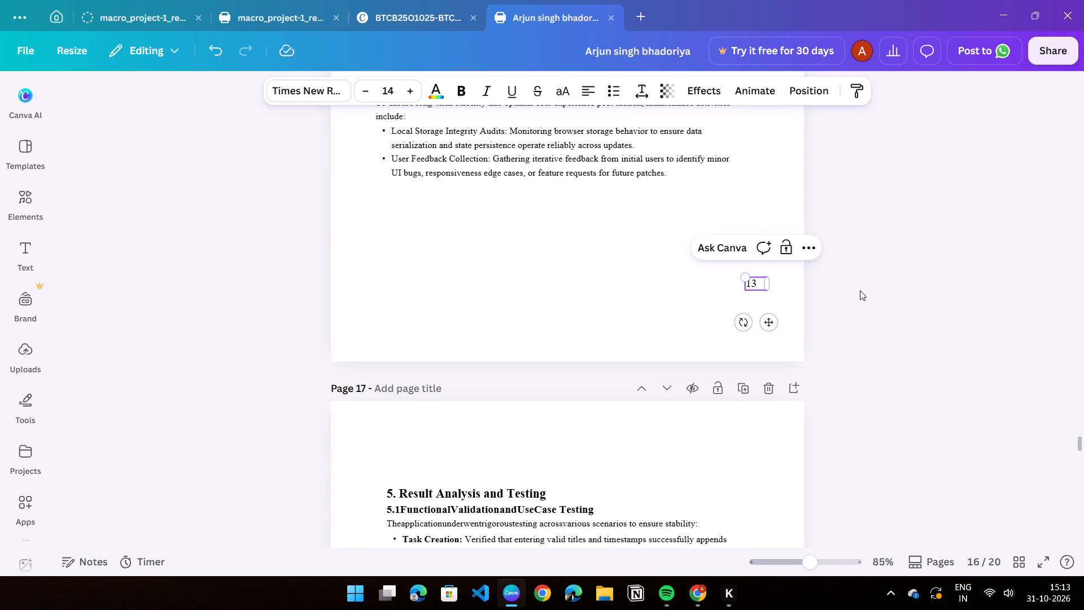
{"action": "key", "text": "BackSpace"}
{"action": "key", "text": "4"}
Paste the copied page number at the bottom of page 17 and change its text to 14.
{"action": "scroll", "coordinate": [855, 289], "scroll_direction": "down", "scroll_amount": 7}
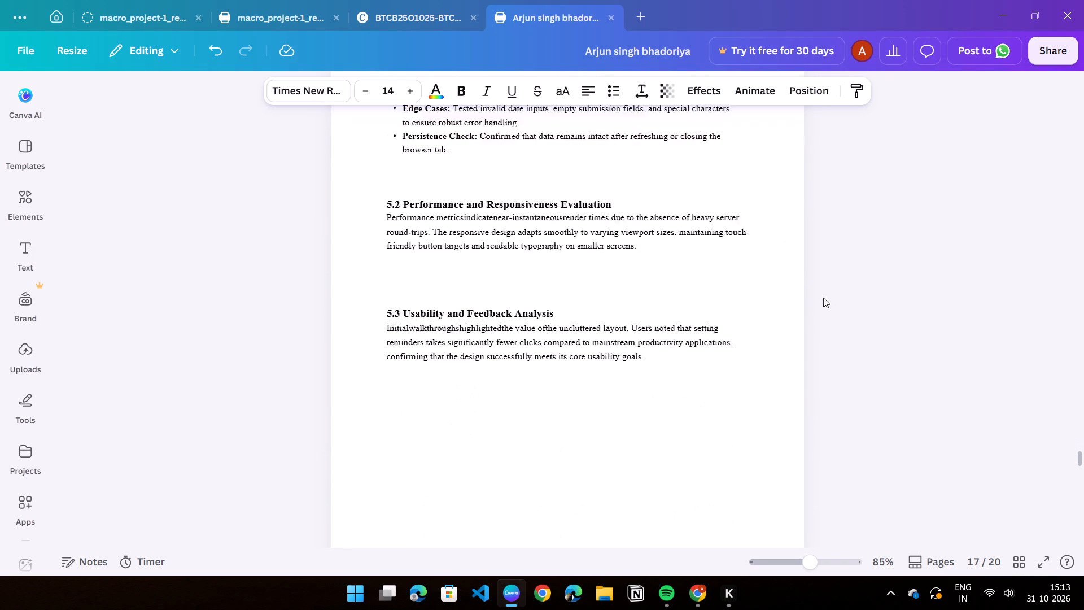
{"action": "left_click", "coordinate": [715, 384]}
{"action": "key", "text": "ctrl+v"}
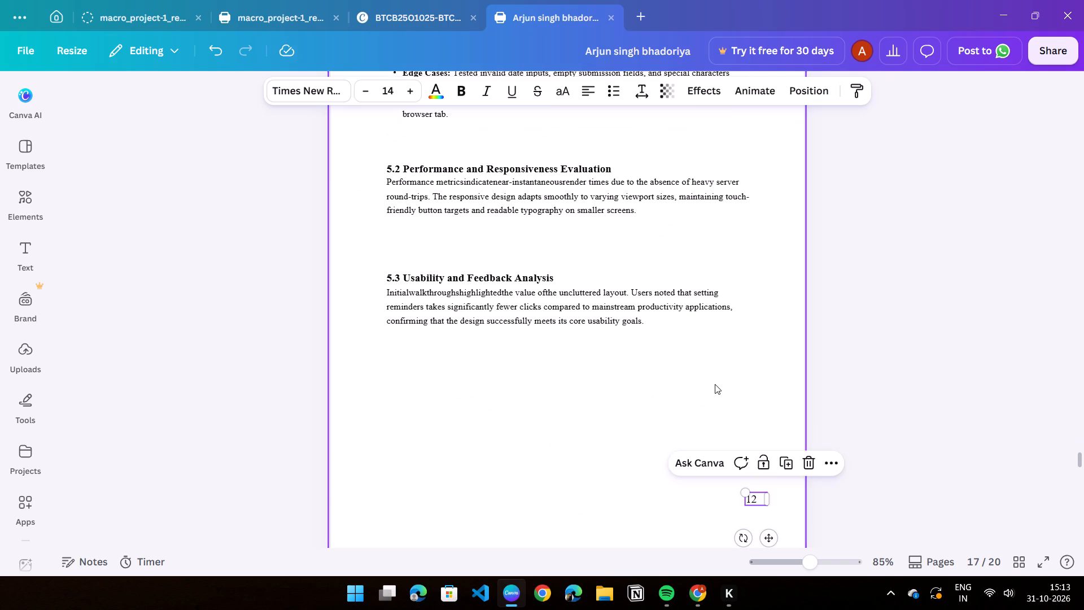
{"action": "scroll", "coordinate": [715, 384], "scroll_direction": "down", "scroll_amount": 5}
{"action": "double_click", "coordinate": [757, 149]}
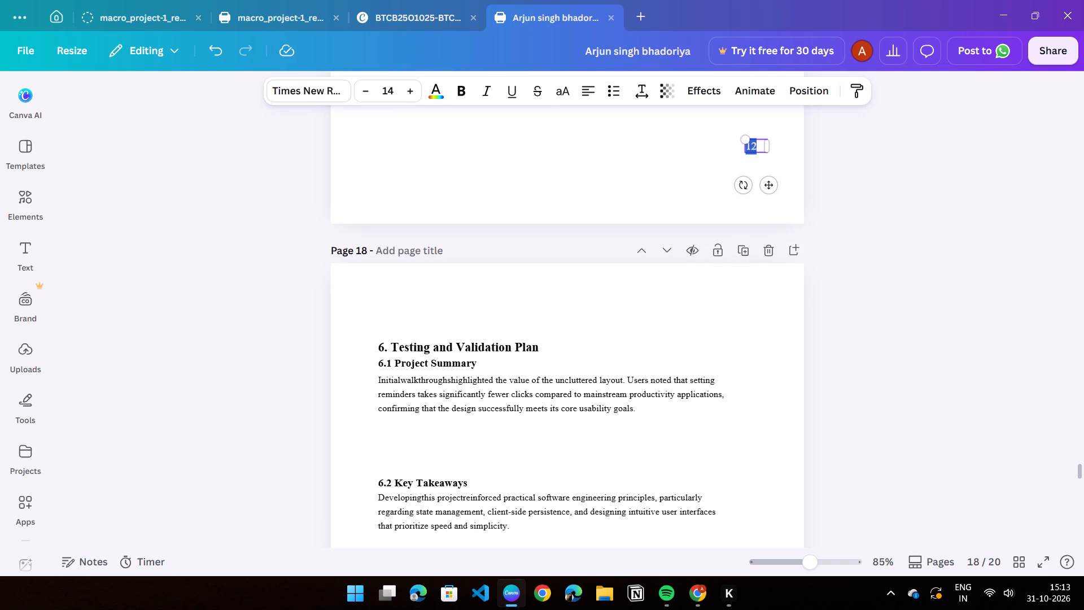
{"action": "key", "text": "BackSpace"}
{"action": "type", "text": "14"}
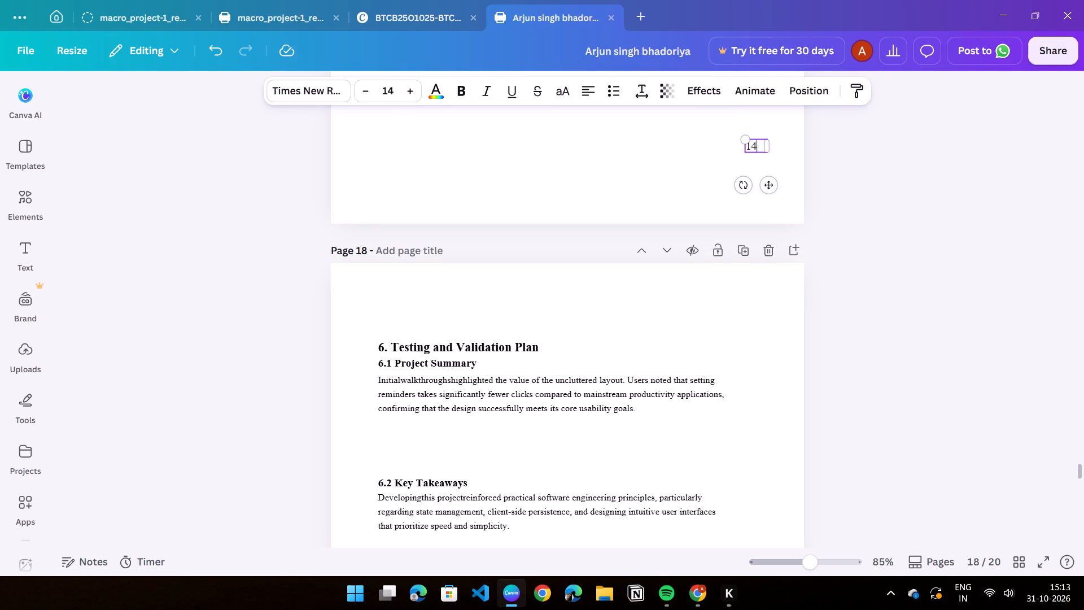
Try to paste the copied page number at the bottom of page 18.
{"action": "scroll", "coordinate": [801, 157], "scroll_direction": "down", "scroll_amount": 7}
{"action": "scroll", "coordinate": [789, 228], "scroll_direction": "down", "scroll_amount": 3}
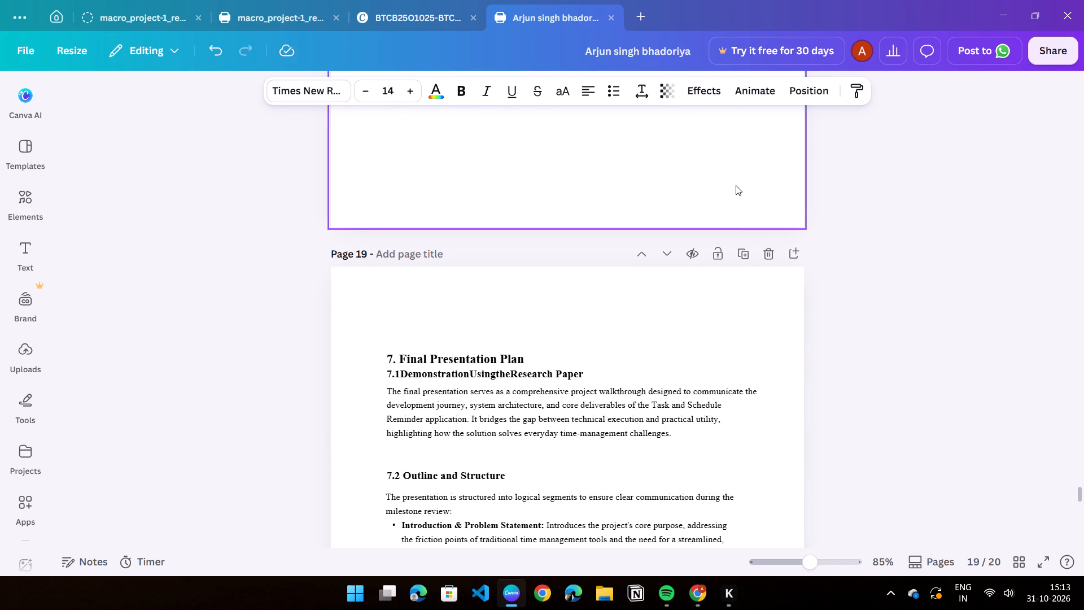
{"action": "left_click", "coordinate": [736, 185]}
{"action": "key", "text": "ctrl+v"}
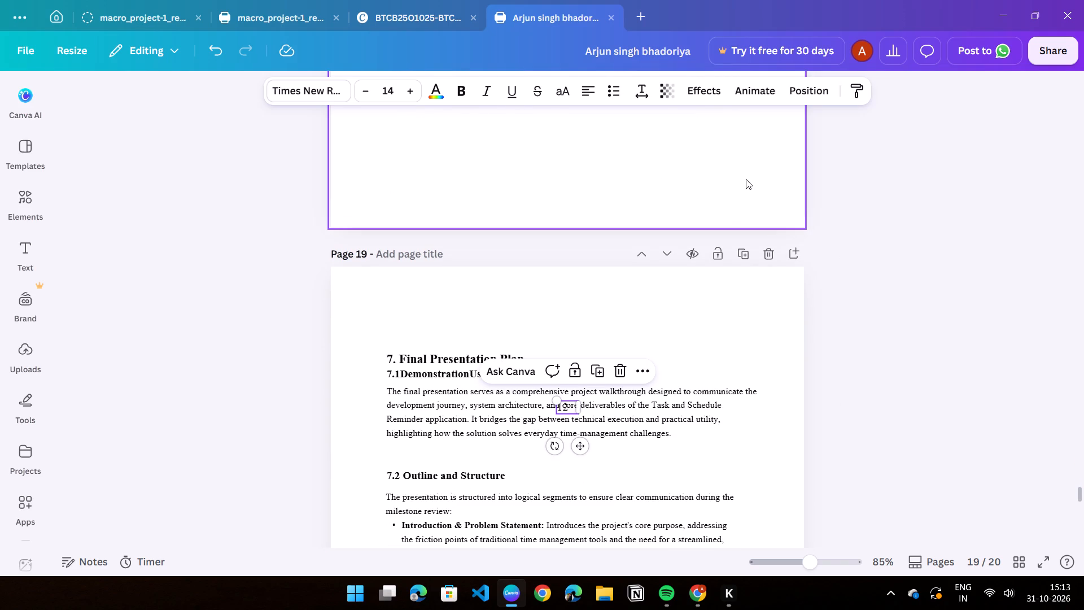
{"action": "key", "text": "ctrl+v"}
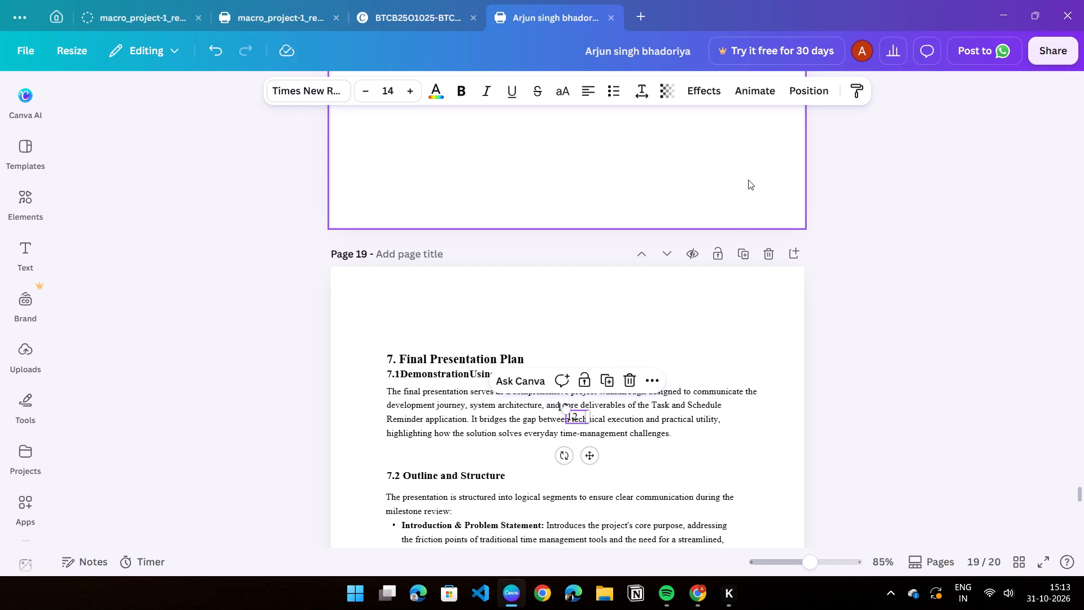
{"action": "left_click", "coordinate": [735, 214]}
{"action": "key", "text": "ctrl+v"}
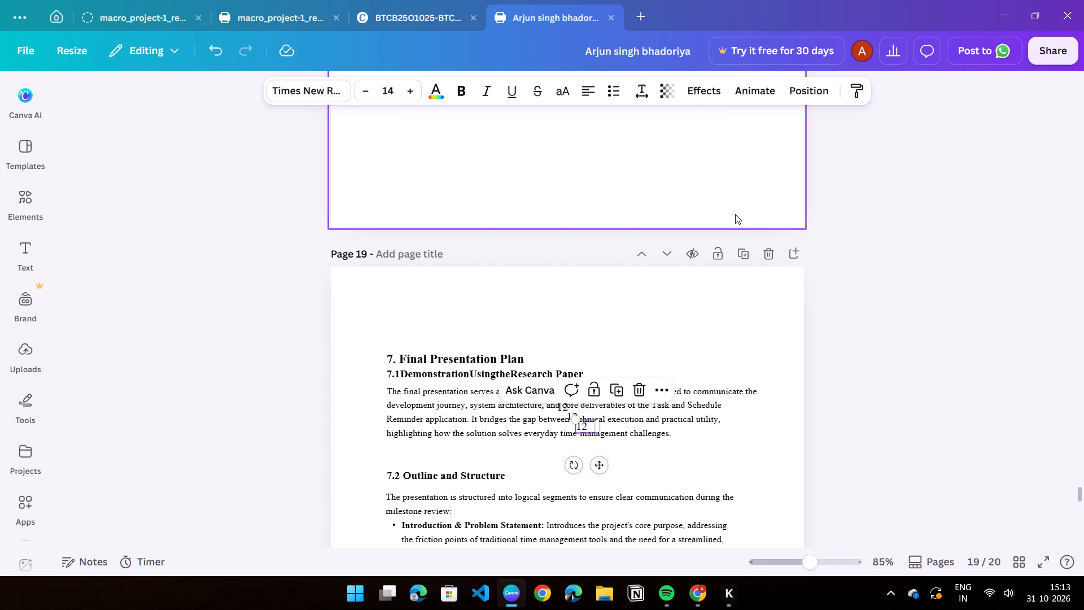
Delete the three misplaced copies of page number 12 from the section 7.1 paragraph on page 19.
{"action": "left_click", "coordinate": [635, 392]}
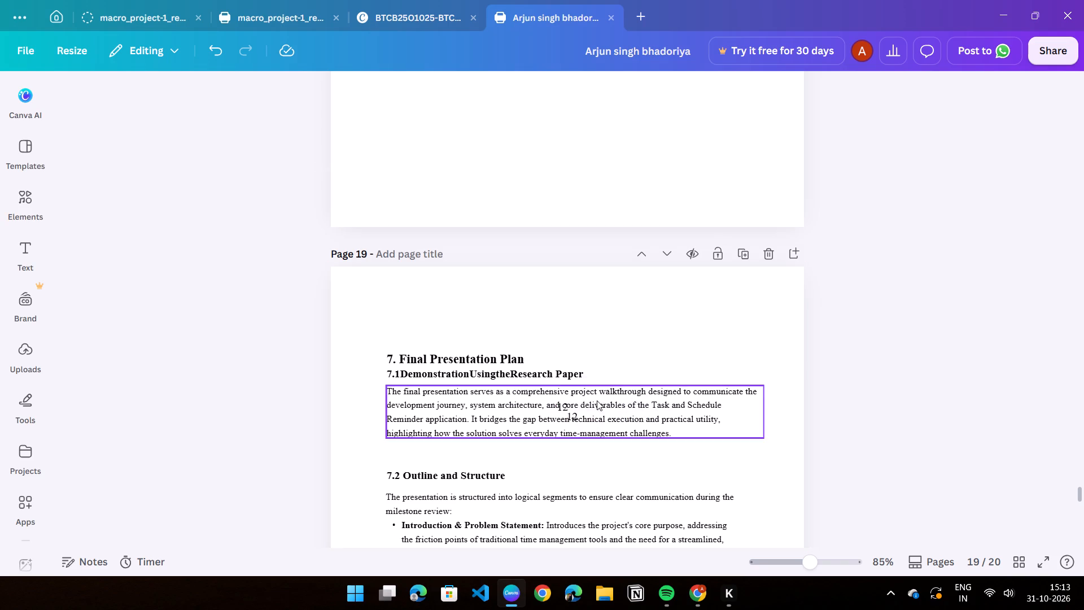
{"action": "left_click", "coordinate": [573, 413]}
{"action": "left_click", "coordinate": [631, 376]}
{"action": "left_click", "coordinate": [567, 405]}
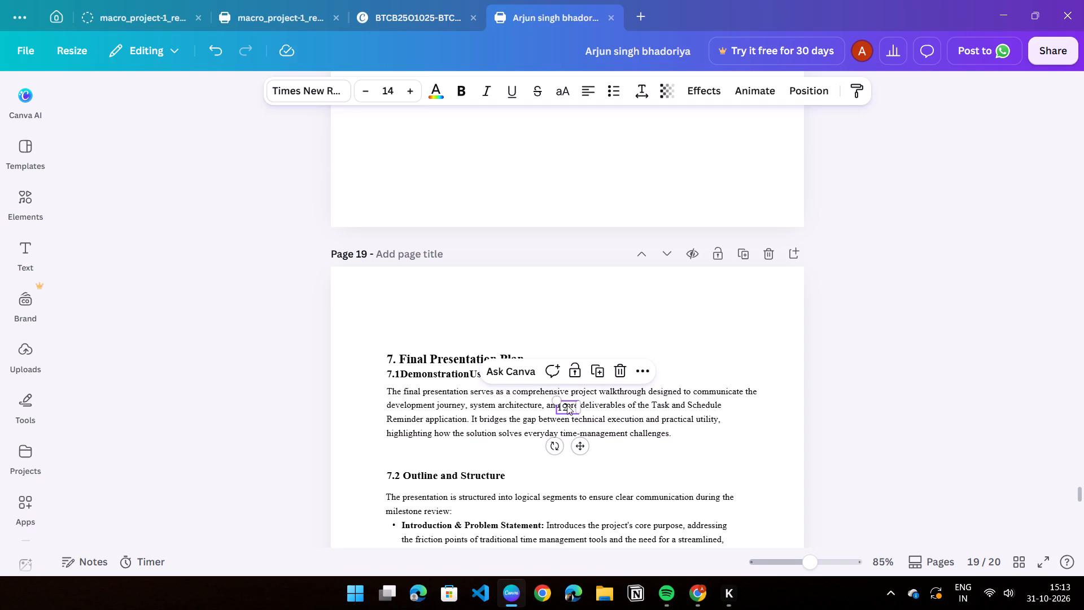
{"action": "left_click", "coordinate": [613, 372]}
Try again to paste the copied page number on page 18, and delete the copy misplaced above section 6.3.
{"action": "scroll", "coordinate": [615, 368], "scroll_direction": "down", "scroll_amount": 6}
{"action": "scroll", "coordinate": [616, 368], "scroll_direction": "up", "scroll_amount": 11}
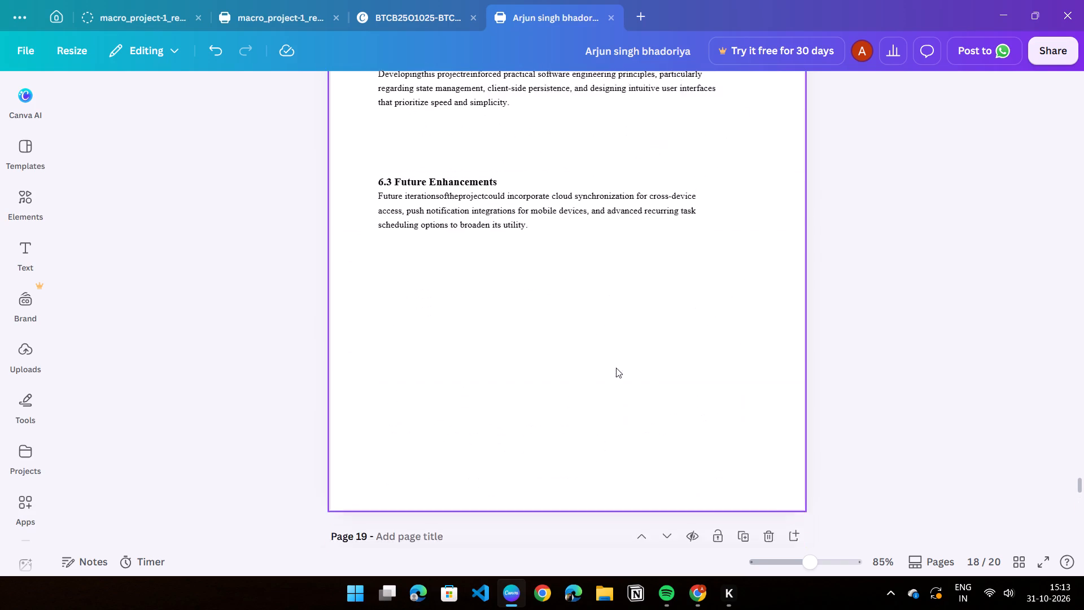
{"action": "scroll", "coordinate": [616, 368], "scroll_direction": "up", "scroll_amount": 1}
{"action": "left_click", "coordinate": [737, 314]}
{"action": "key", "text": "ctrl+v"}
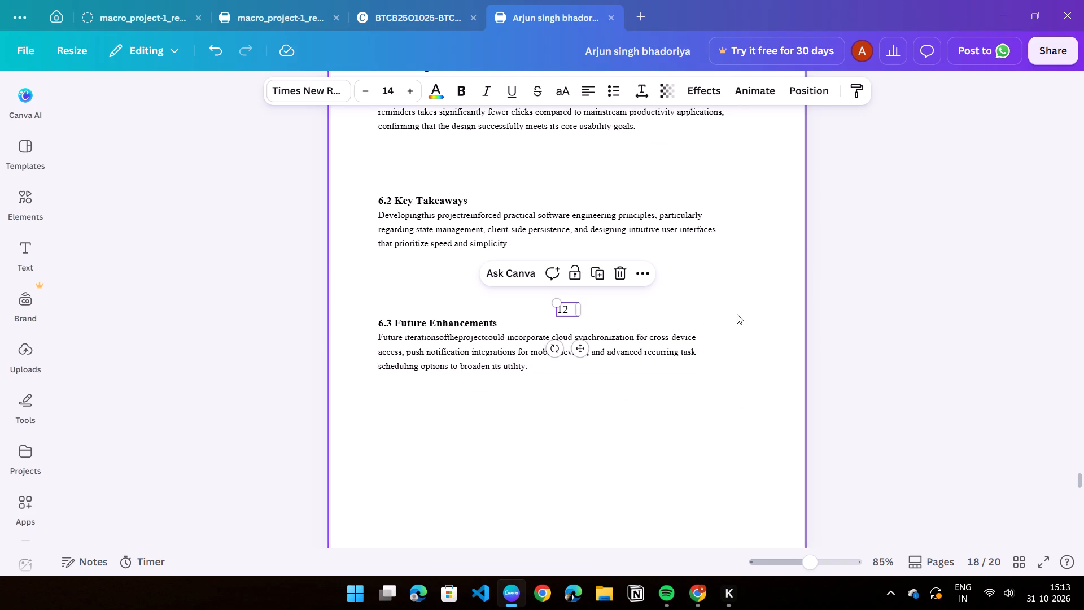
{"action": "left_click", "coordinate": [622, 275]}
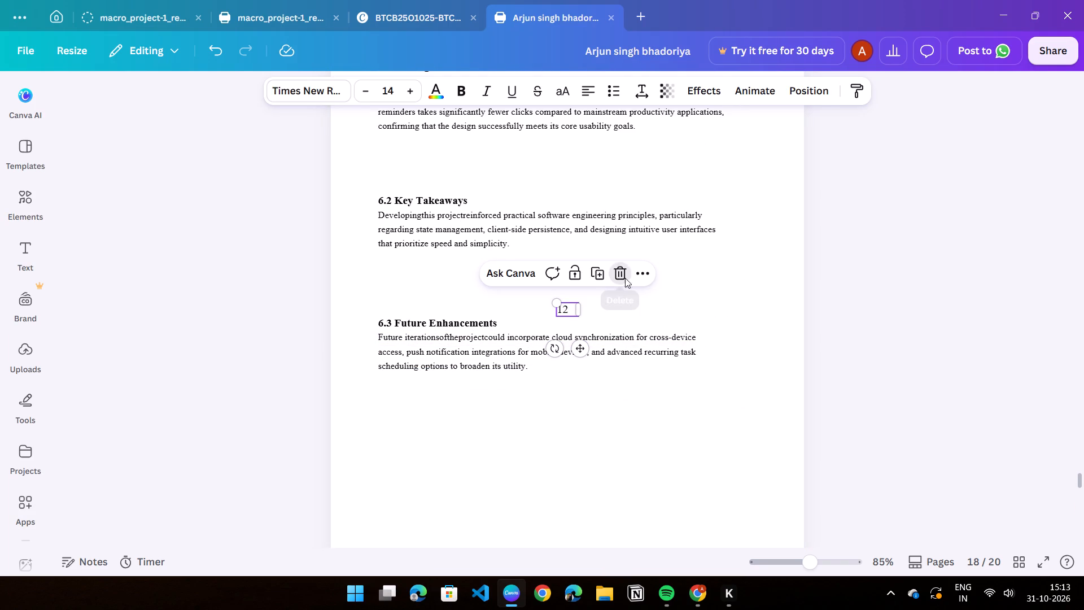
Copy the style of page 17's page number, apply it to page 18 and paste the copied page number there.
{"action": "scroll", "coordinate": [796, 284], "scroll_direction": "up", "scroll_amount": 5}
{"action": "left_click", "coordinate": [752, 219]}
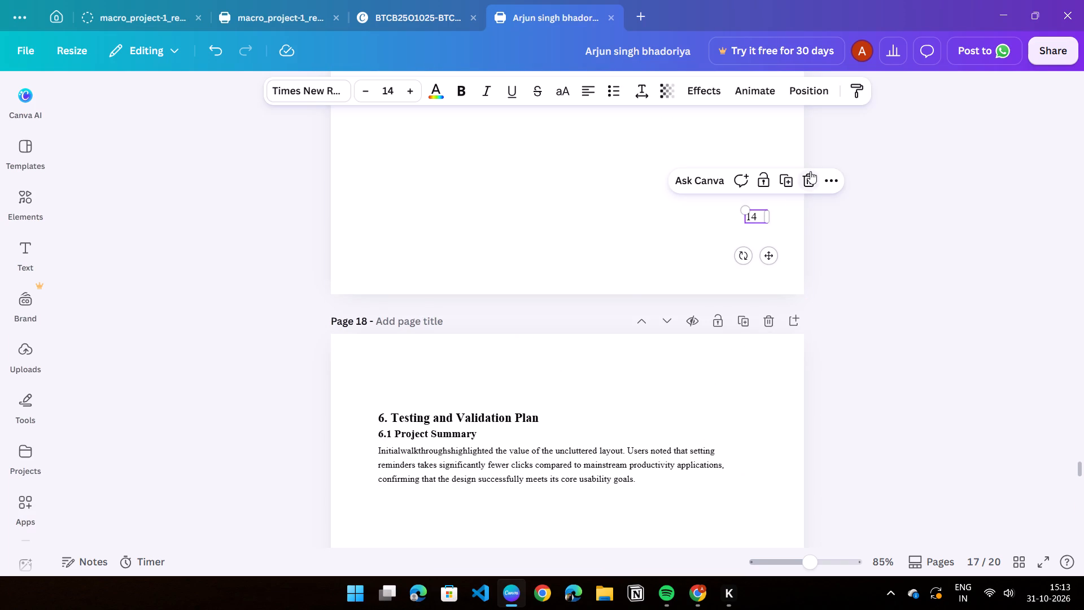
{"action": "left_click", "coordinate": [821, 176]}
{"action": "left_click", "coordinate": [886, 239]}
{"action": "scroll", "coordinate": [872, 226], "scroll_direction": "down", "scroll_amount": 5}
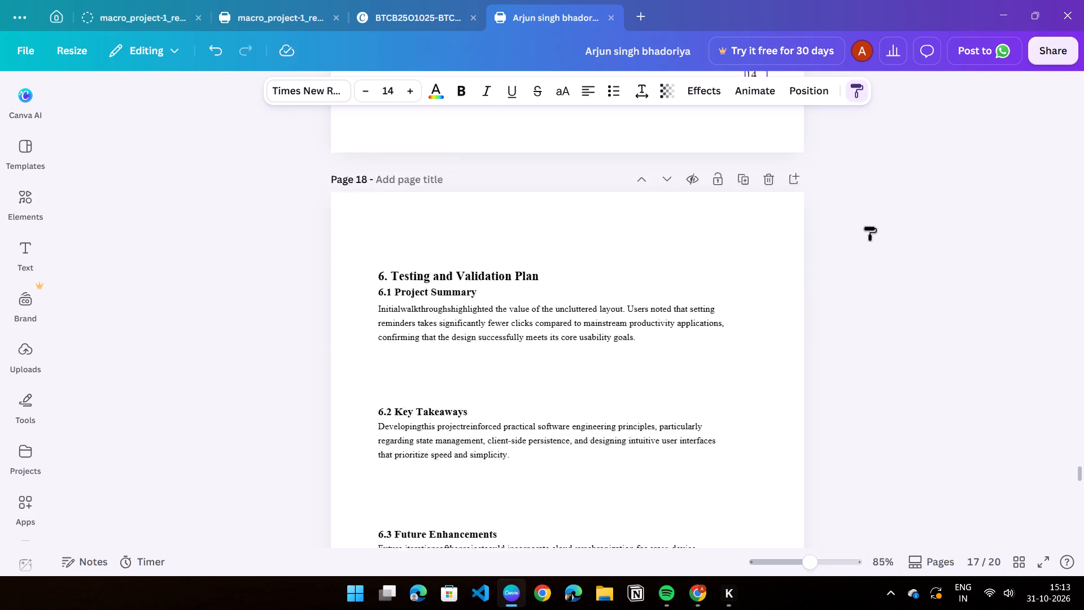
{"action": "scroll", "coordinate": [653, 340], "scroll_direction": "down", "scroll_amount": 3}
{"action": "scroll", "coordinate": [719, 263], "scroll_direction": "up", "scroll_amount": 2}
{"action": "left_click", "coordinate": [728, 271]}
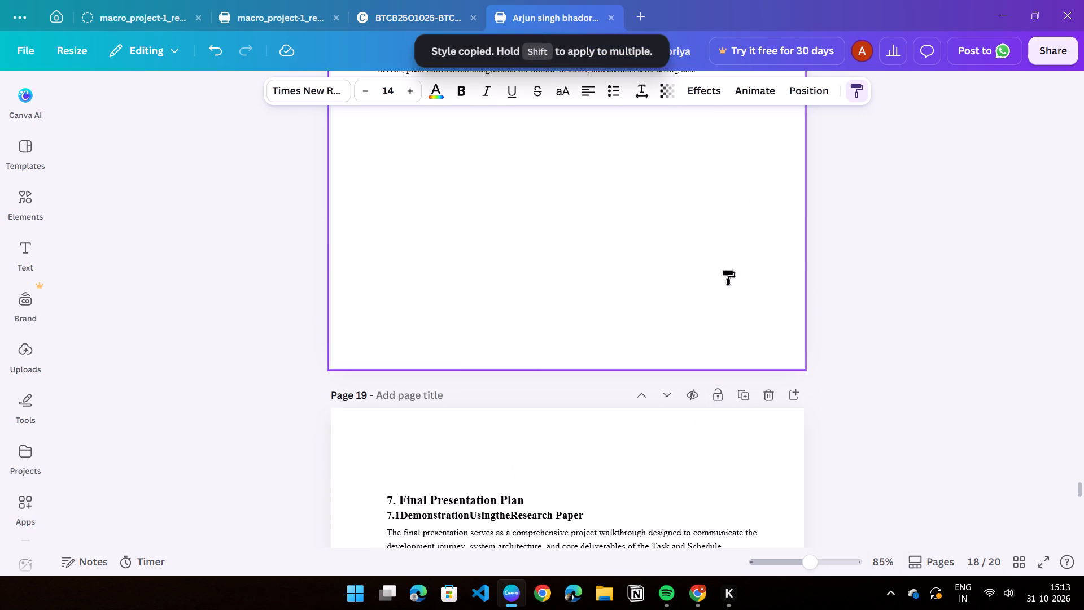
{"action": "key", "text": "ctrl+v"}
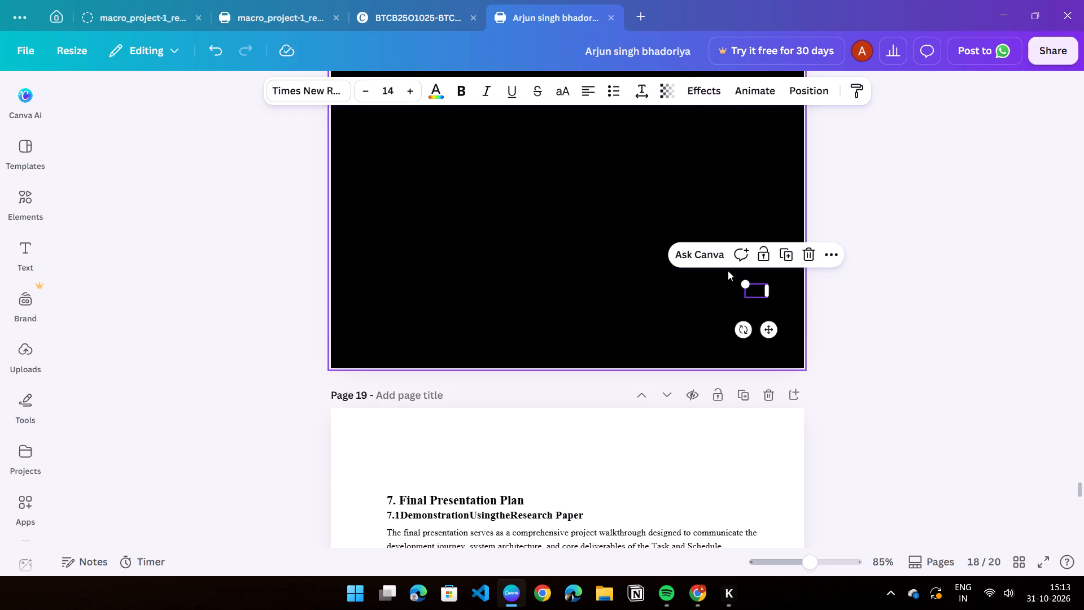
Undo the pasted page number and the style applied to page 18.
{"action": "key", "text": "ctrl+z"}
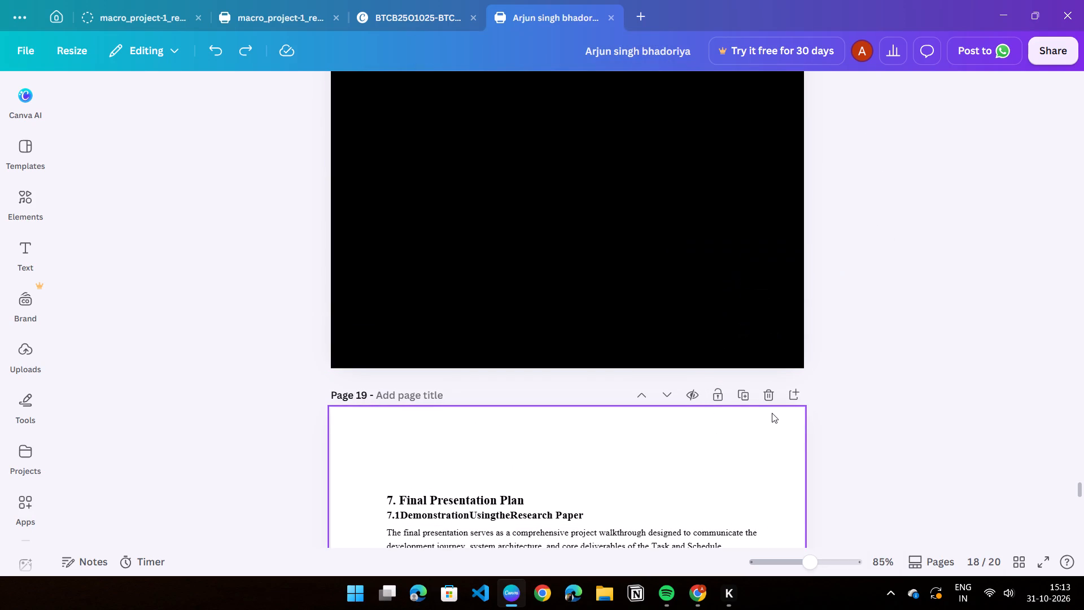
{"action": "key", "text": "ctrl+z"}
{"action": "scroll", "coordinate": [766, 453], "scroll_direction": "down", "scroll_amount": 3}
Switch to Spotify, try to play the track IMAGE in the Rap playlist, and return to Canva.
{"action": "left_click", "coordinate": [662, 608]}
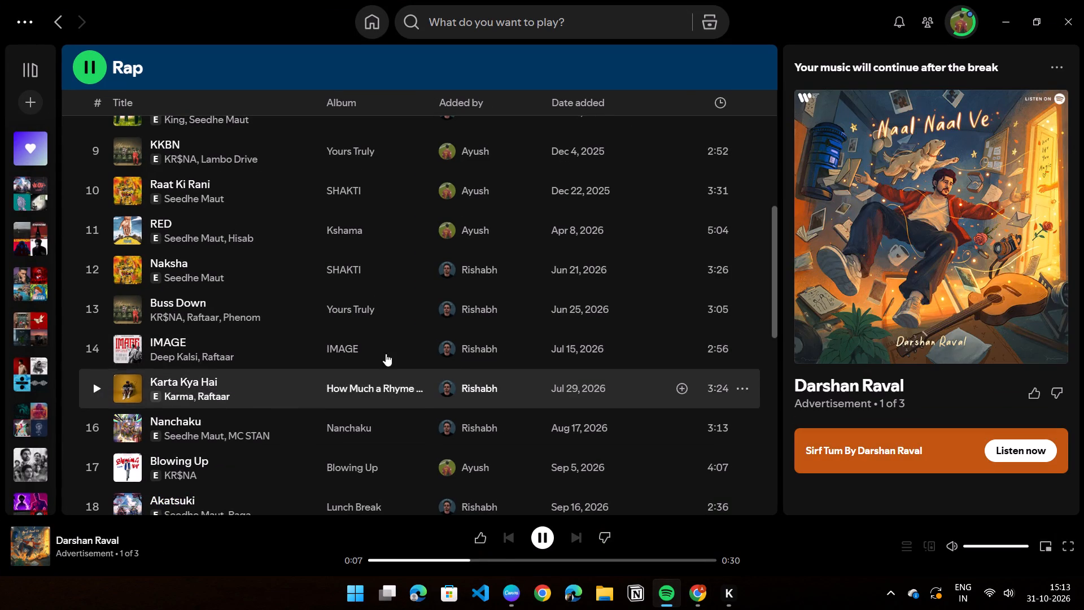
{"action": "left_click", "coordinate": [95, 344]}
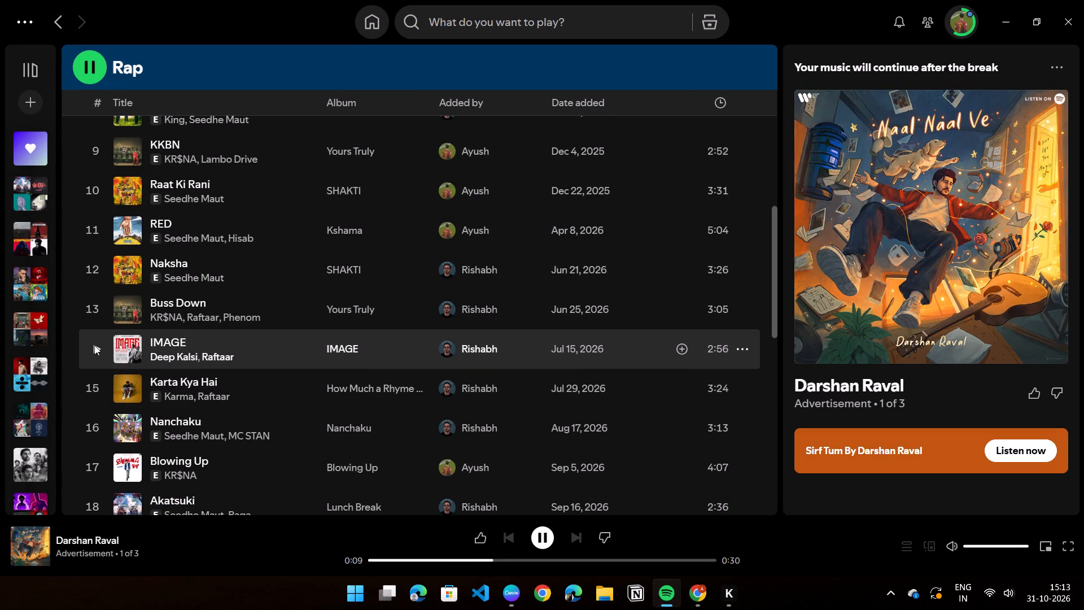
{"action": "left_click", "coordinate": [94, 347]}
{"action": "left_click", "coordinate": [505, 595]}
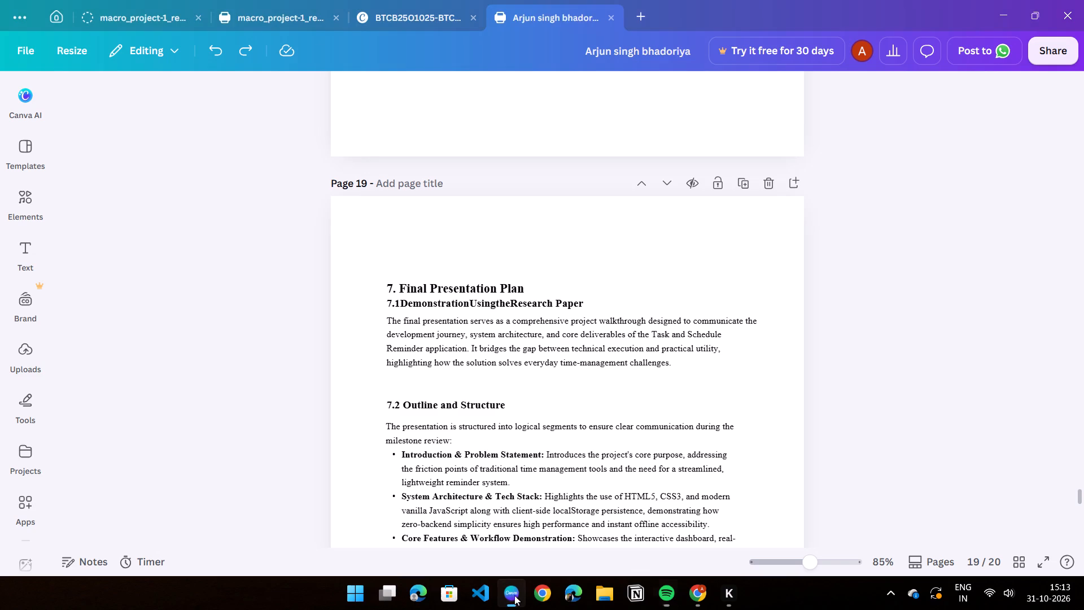
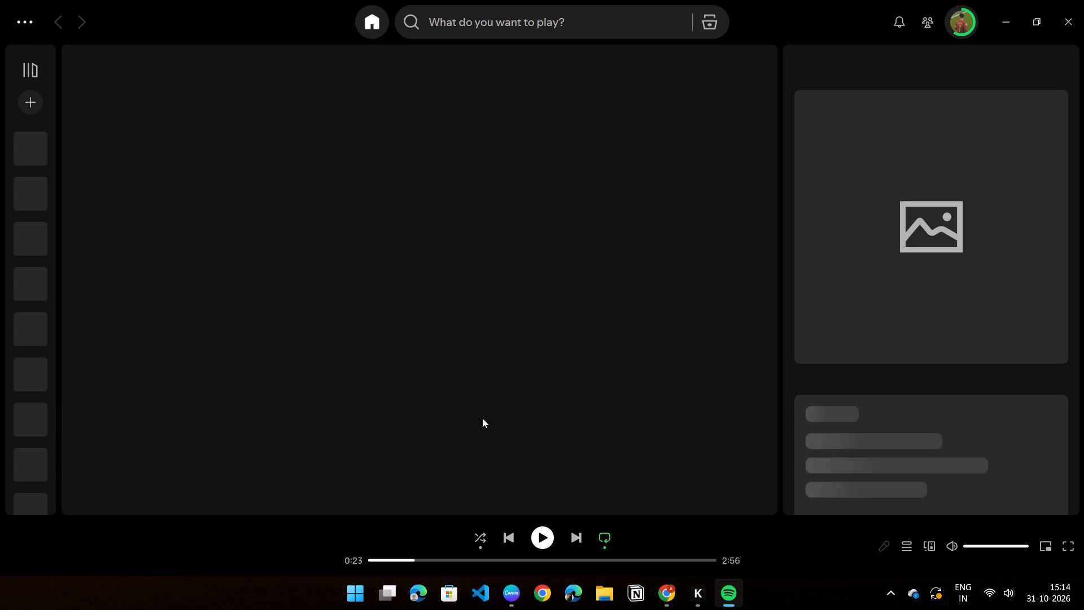
Start playing the track IMAGE from its beginning in Spotify.
{"action": "left_click", "coordinate": [534, 538]}
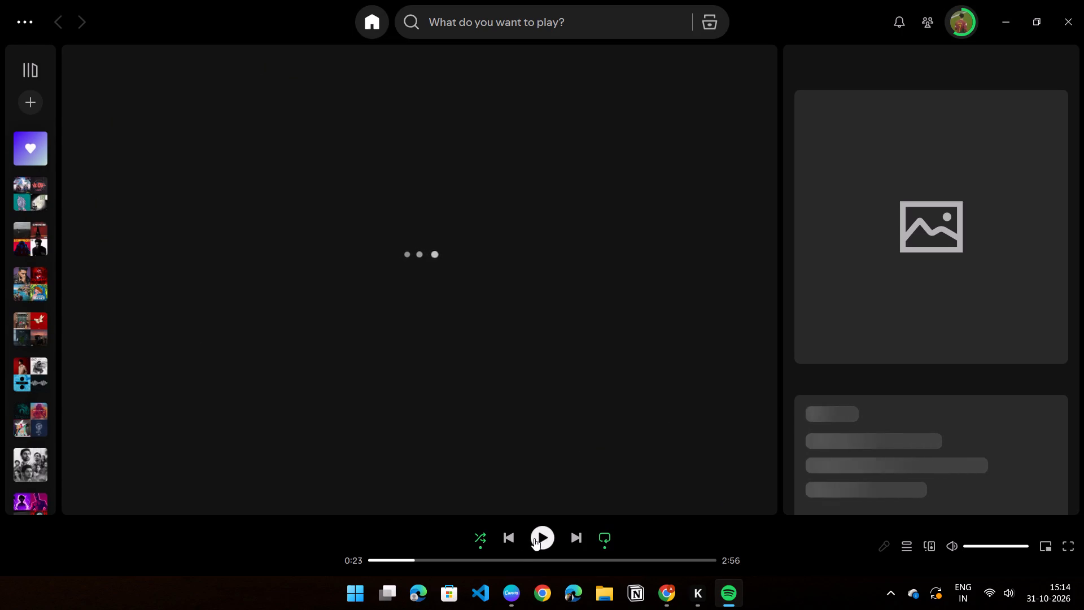
{"action": "left_click", "coordinate": [537, 538]}
{"action": "left_click", "coordinate": [30, 191]}
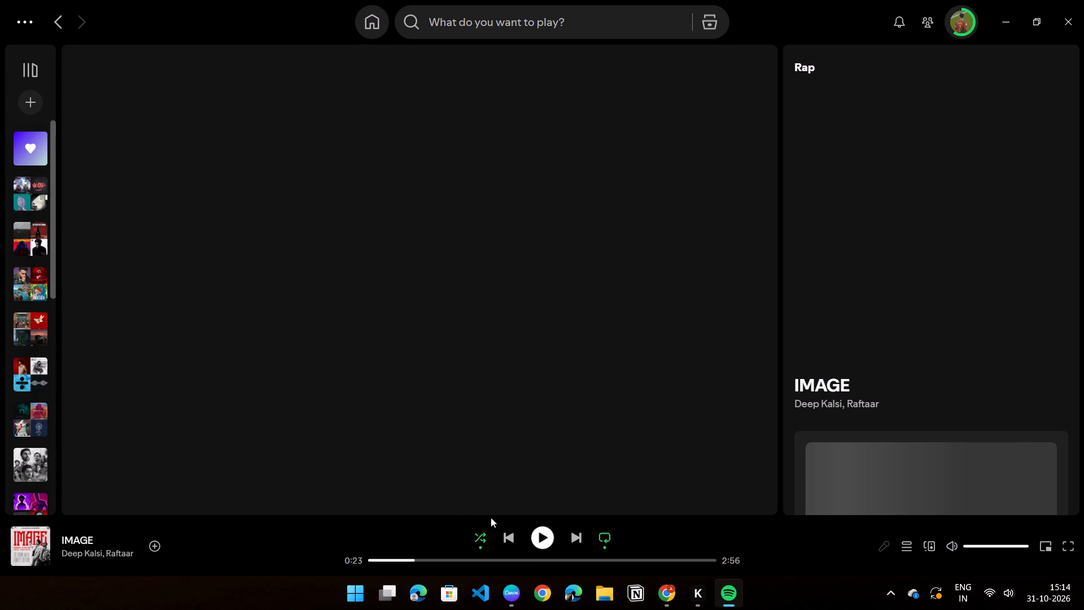
{"action": "left_click", "coordinate": [543, 533]}
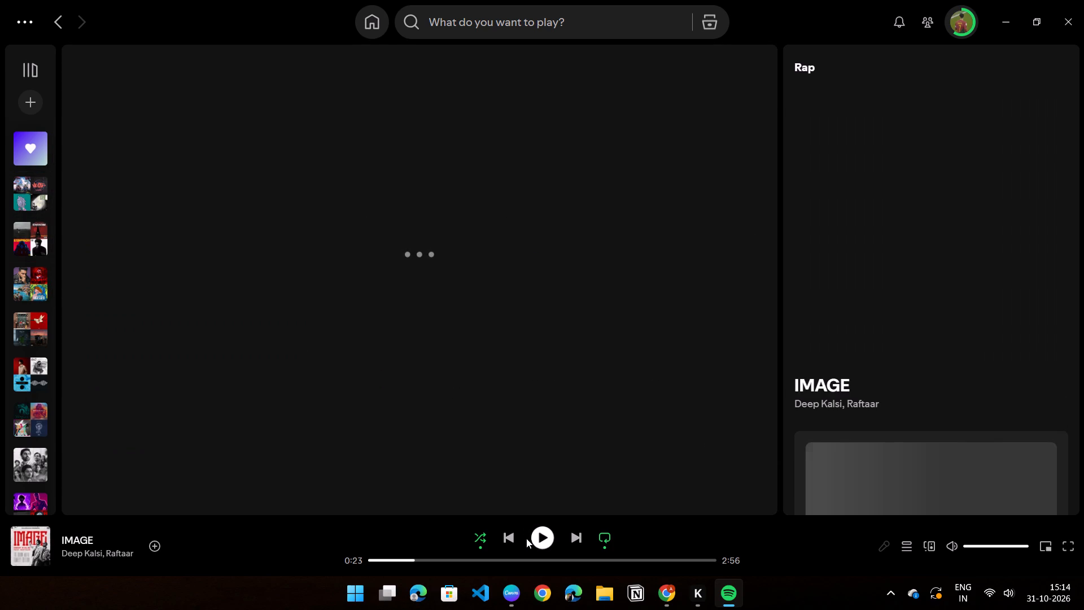
{"action": "left_click_drag", "start_coordinate": [410, 560], "coordinate": [347, 564]}
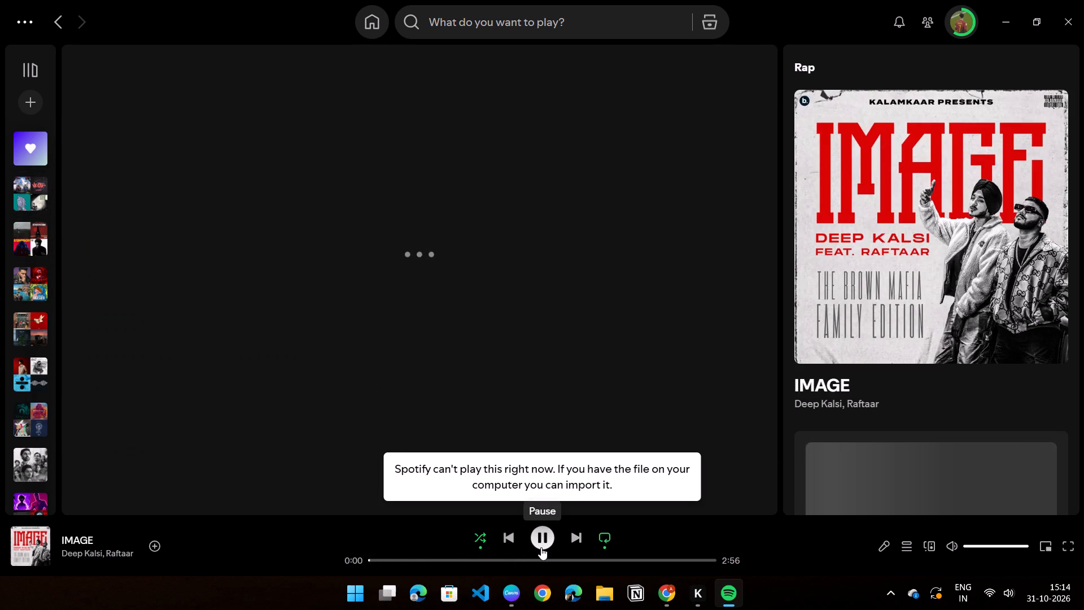
{"action": "left_click", "coordinate": [545, 535]}
{"action": "left_click", "coordinate": [545, 535]}
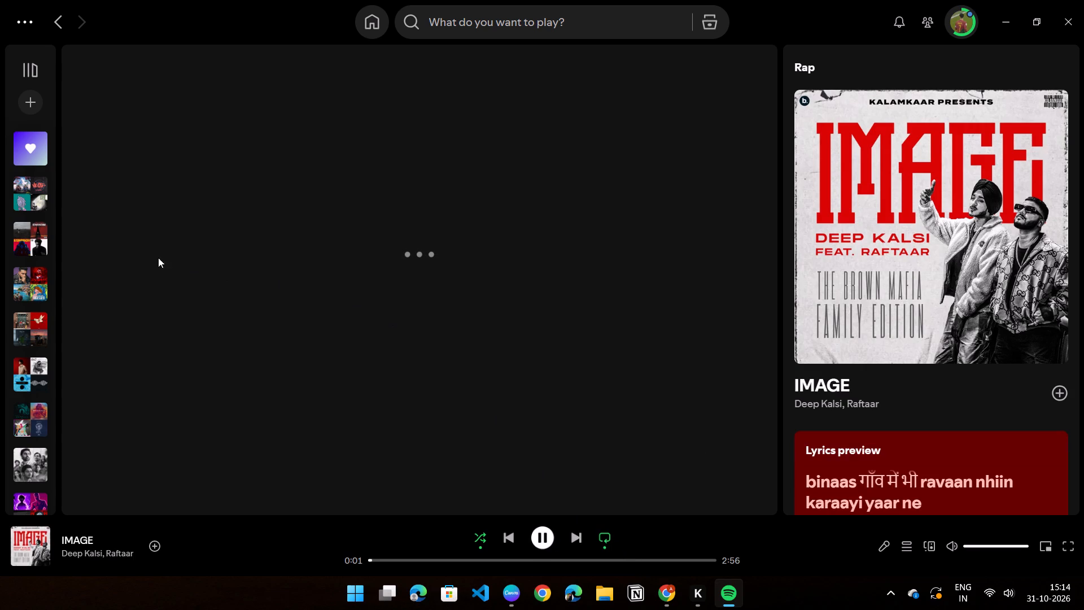
Open the Rap playlist, restart the track IMAGE from the beginning, and return to Canva.
{"action": "left_click", "coordinate": [25, 197]}
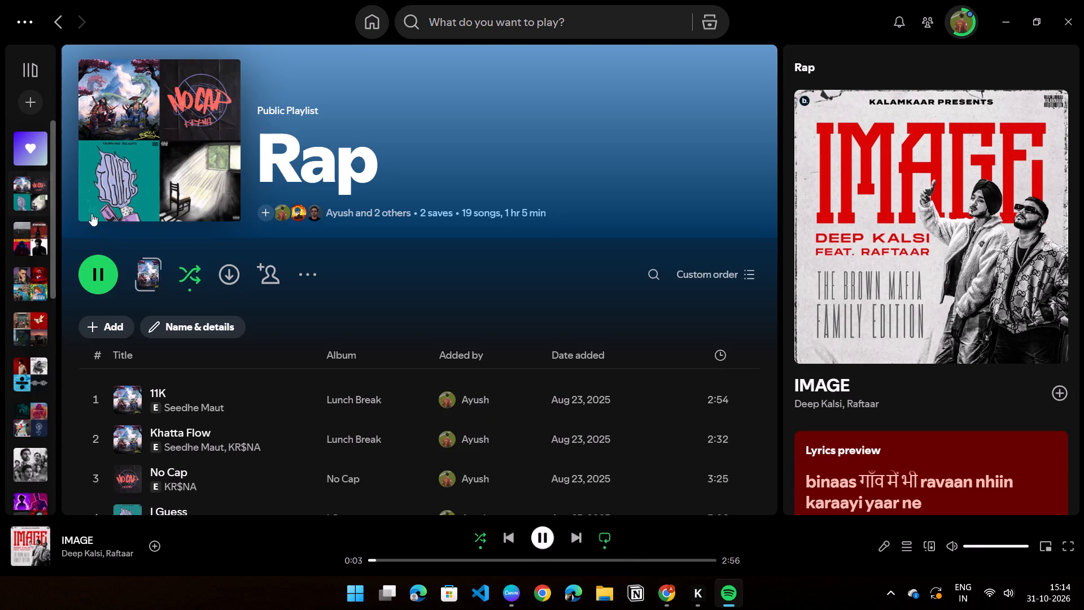
{"action": "scroll", "coordinate": [877, 435], "scroll_direction": "down", "scroll_amount": 4}
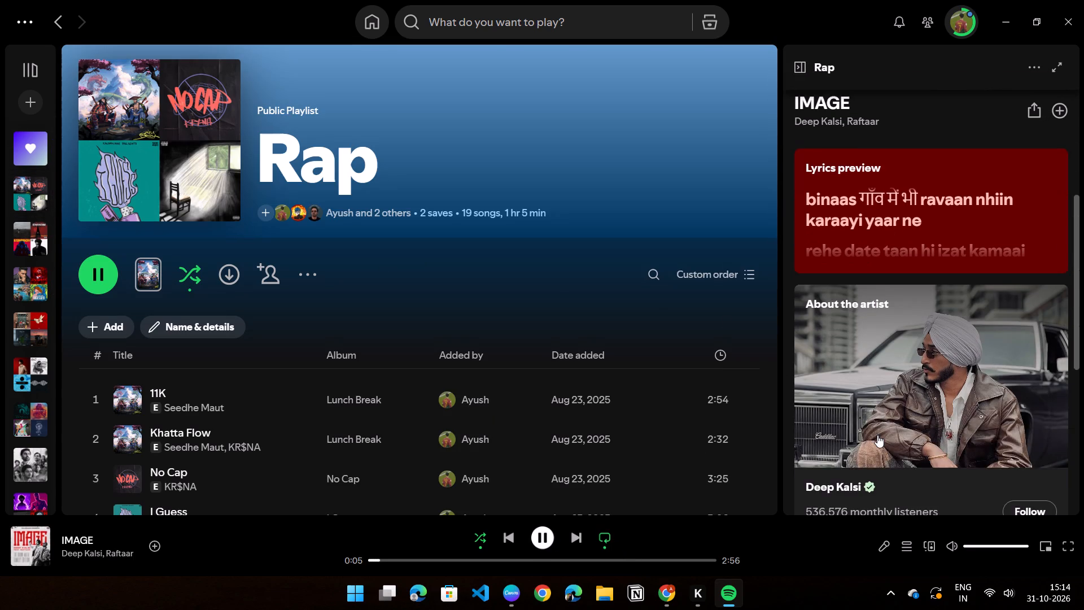
{"action": "scroll", "coordinate": [877, 435], "scroll_direction": "up", "scroll_amount": 1}
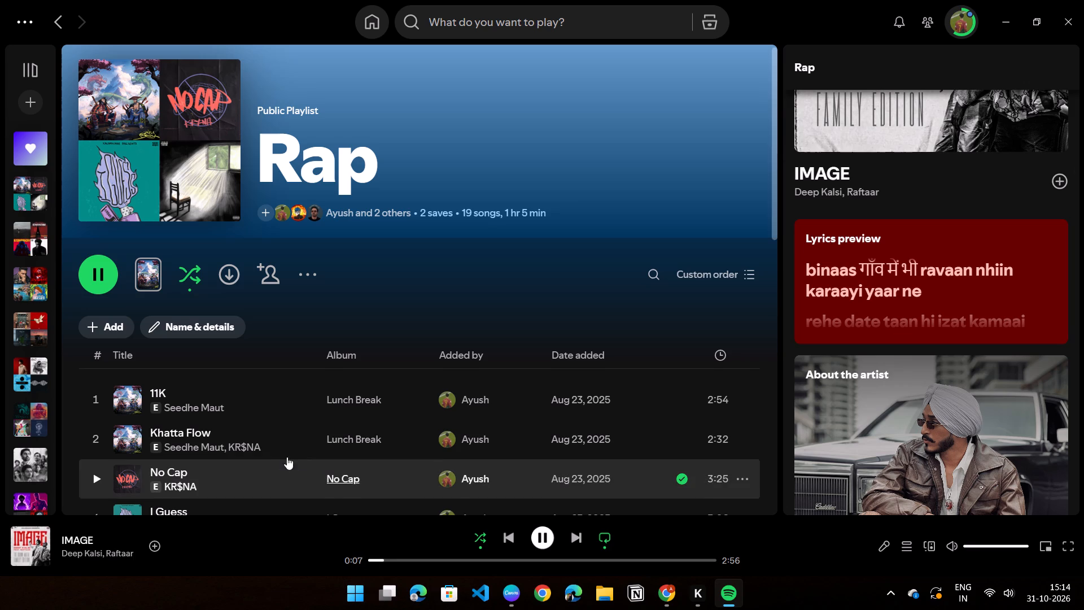
{"action": "scroll", "coordinate": [274, 459], "scroll_direction": "down", "scroll_amount": 6}
{"action": "left_click_drag", "start_coordinate": [381, 563], "coordinate": [375, 564]}
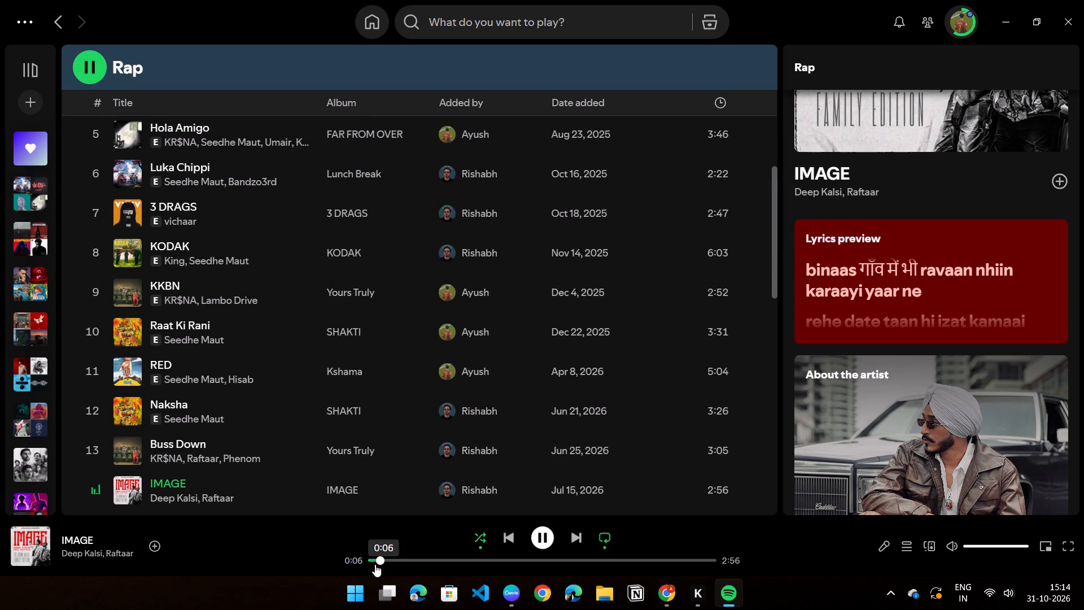
{"action": "left_click_drag", "start_coordinate": [375, 564], "coordinate": [360, 567]}
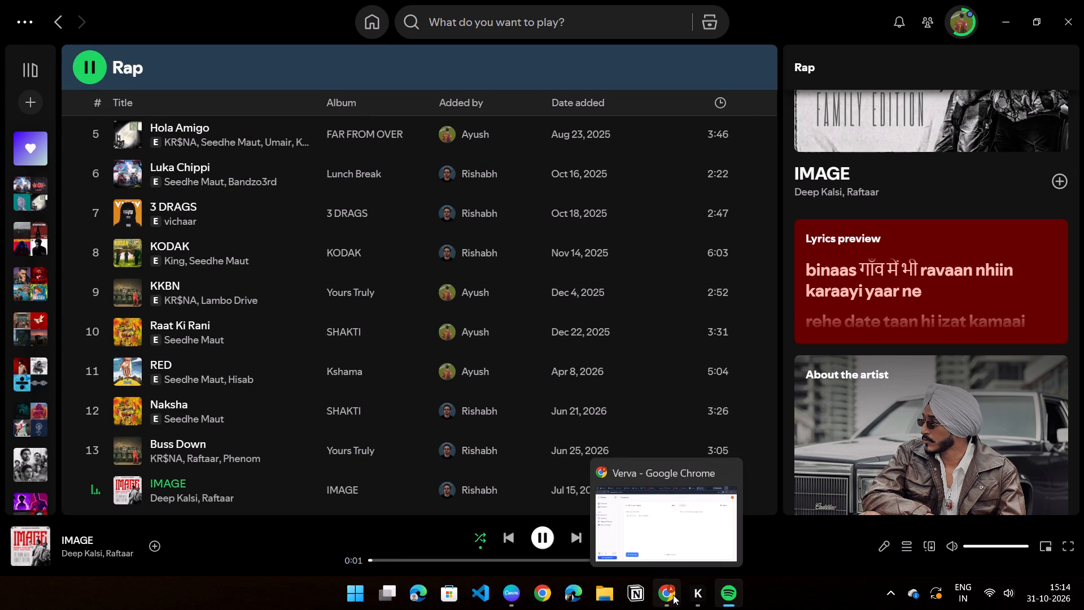
{"action": "left_click", "coordinate": [673, 595]}
{"action": "left_click", "coordinate": [513, 599]}
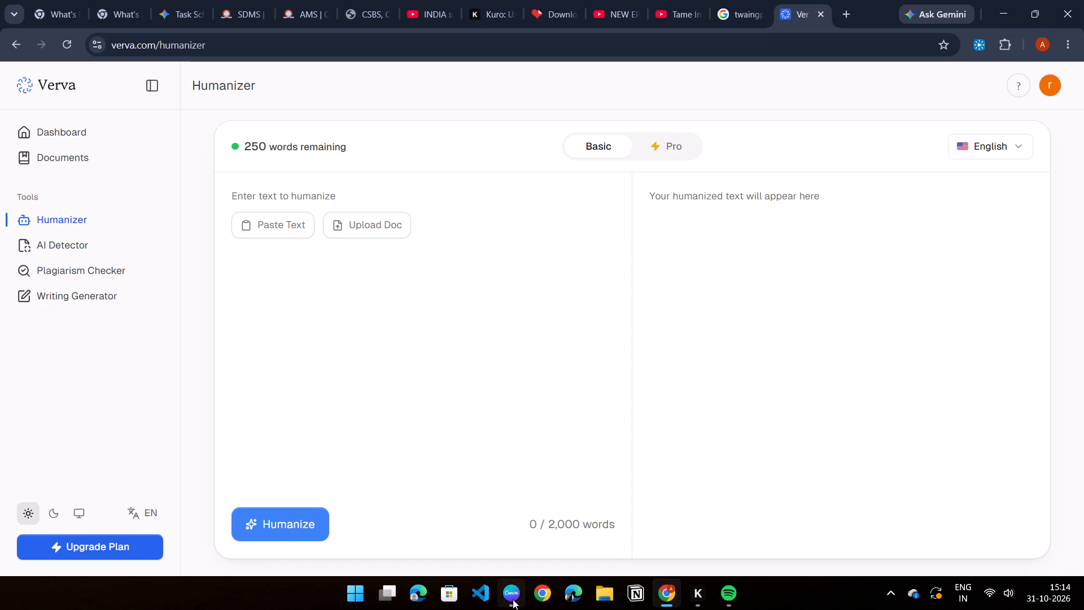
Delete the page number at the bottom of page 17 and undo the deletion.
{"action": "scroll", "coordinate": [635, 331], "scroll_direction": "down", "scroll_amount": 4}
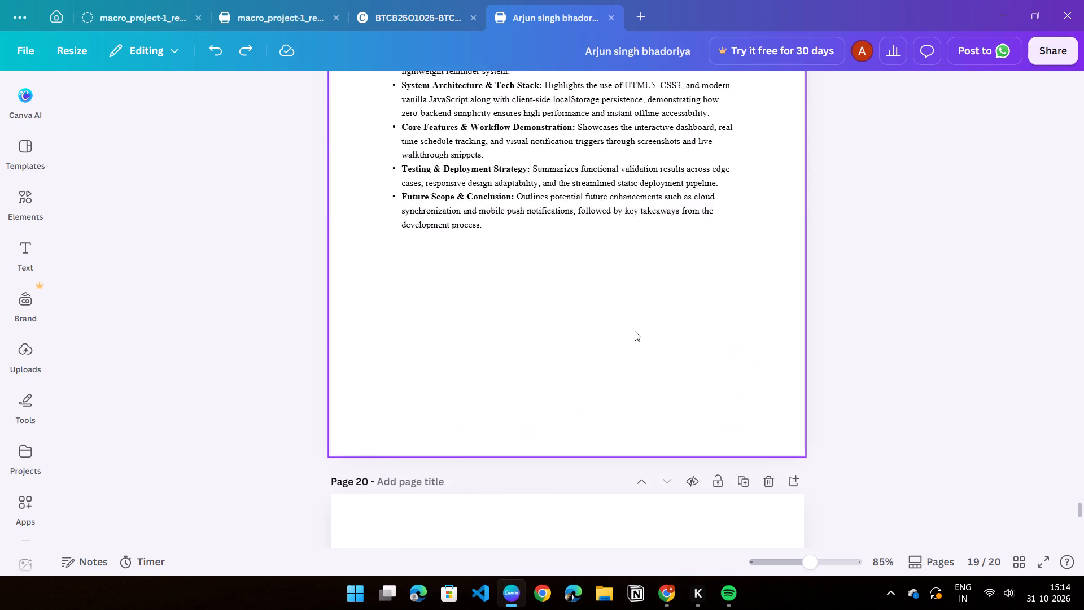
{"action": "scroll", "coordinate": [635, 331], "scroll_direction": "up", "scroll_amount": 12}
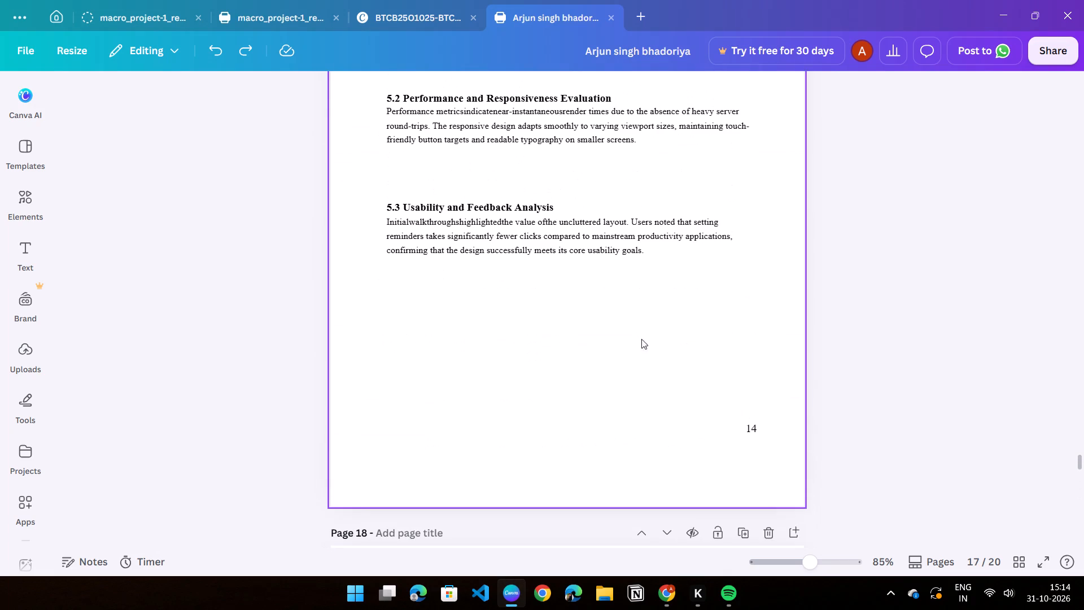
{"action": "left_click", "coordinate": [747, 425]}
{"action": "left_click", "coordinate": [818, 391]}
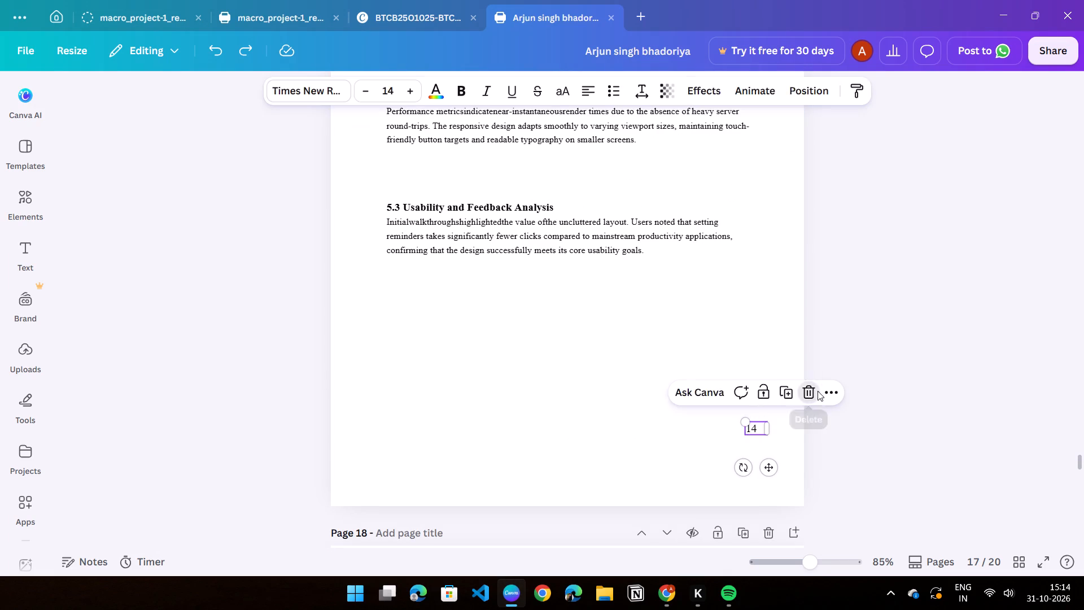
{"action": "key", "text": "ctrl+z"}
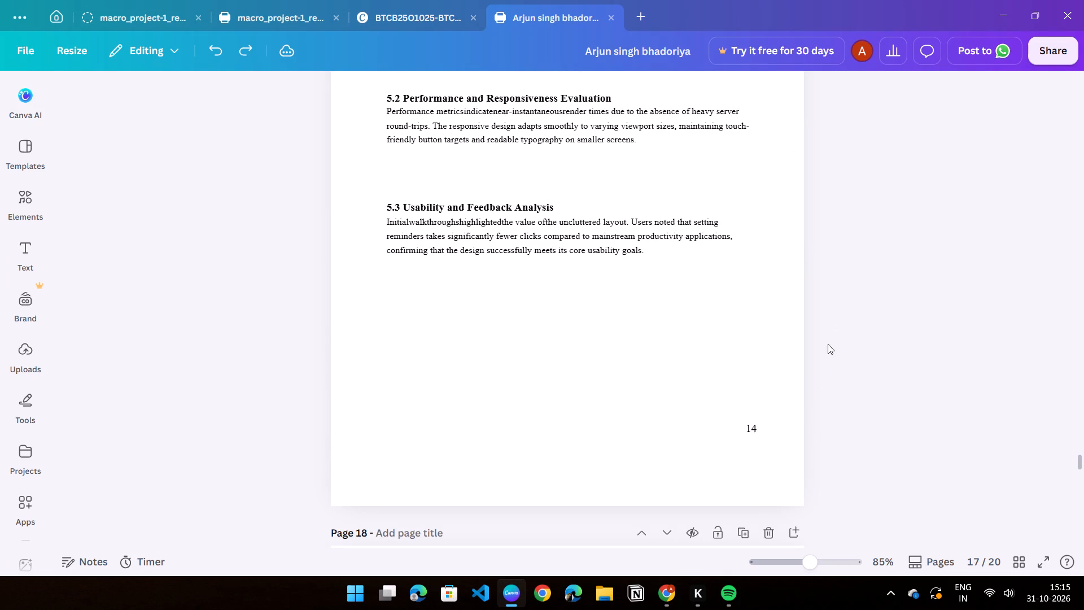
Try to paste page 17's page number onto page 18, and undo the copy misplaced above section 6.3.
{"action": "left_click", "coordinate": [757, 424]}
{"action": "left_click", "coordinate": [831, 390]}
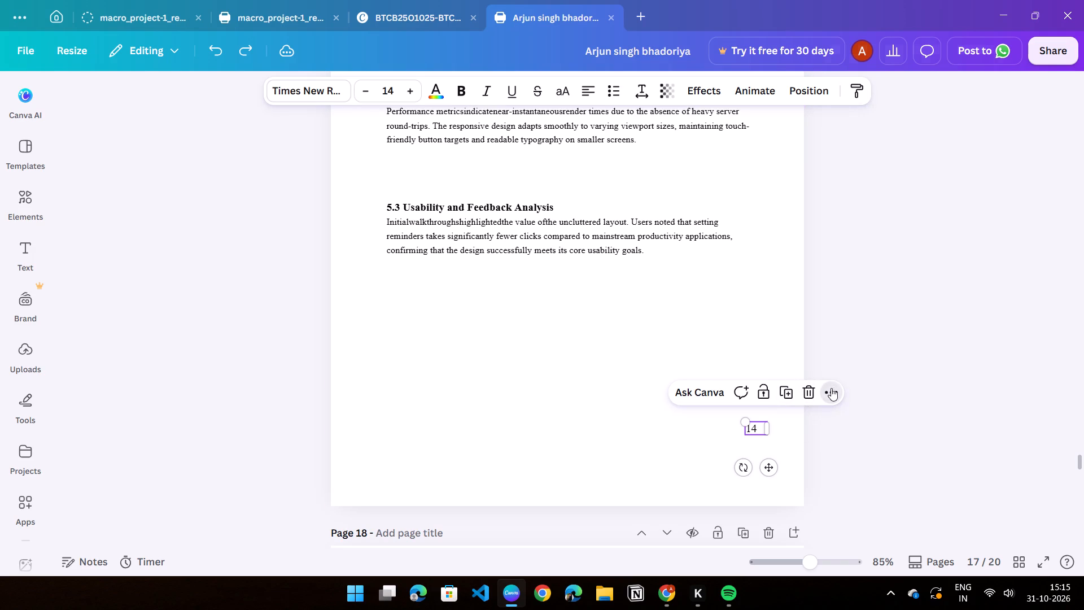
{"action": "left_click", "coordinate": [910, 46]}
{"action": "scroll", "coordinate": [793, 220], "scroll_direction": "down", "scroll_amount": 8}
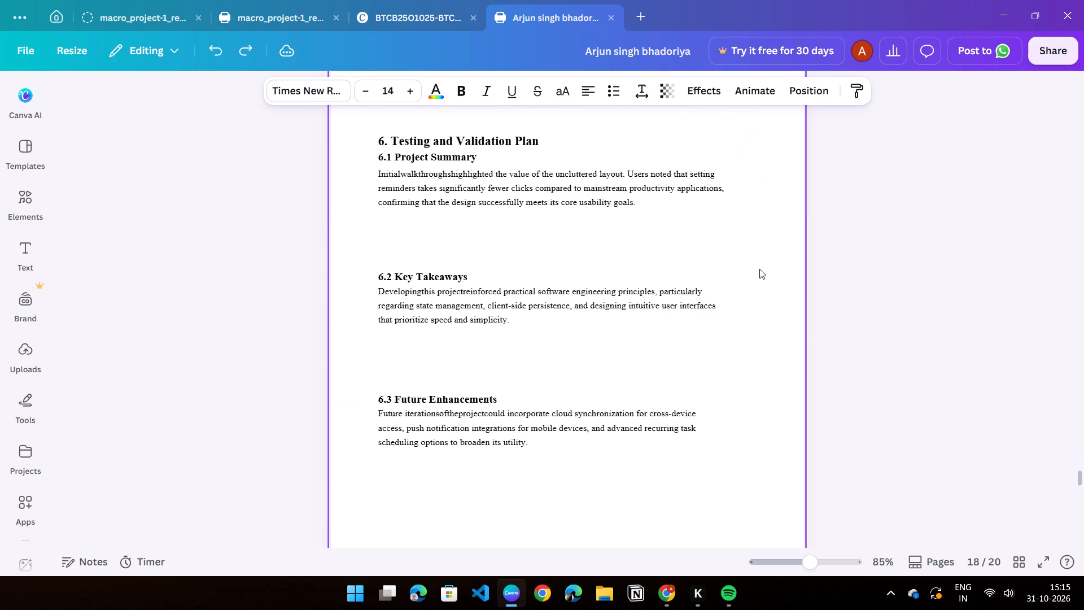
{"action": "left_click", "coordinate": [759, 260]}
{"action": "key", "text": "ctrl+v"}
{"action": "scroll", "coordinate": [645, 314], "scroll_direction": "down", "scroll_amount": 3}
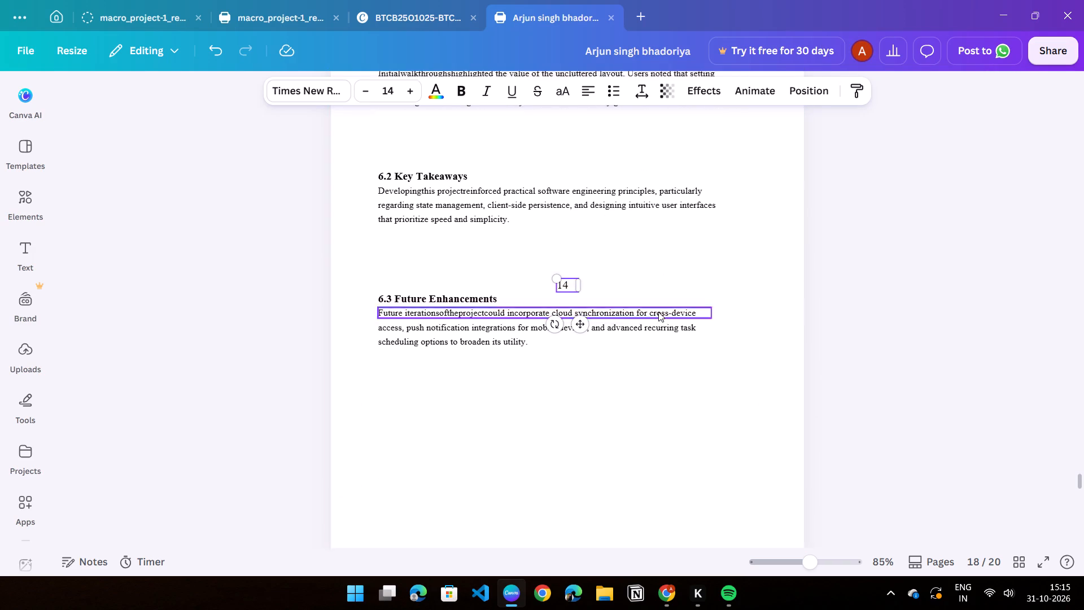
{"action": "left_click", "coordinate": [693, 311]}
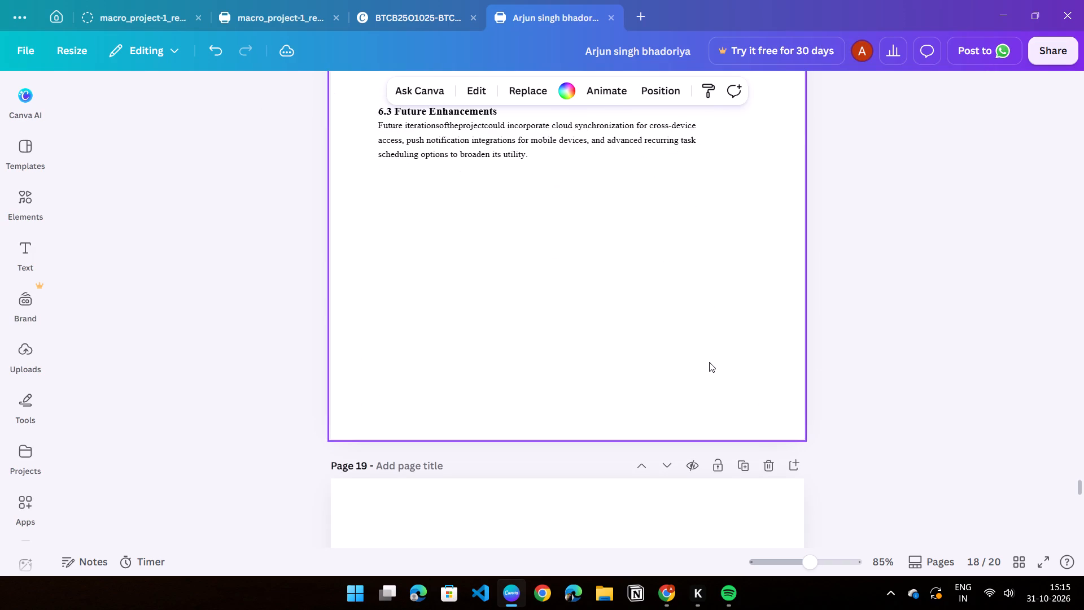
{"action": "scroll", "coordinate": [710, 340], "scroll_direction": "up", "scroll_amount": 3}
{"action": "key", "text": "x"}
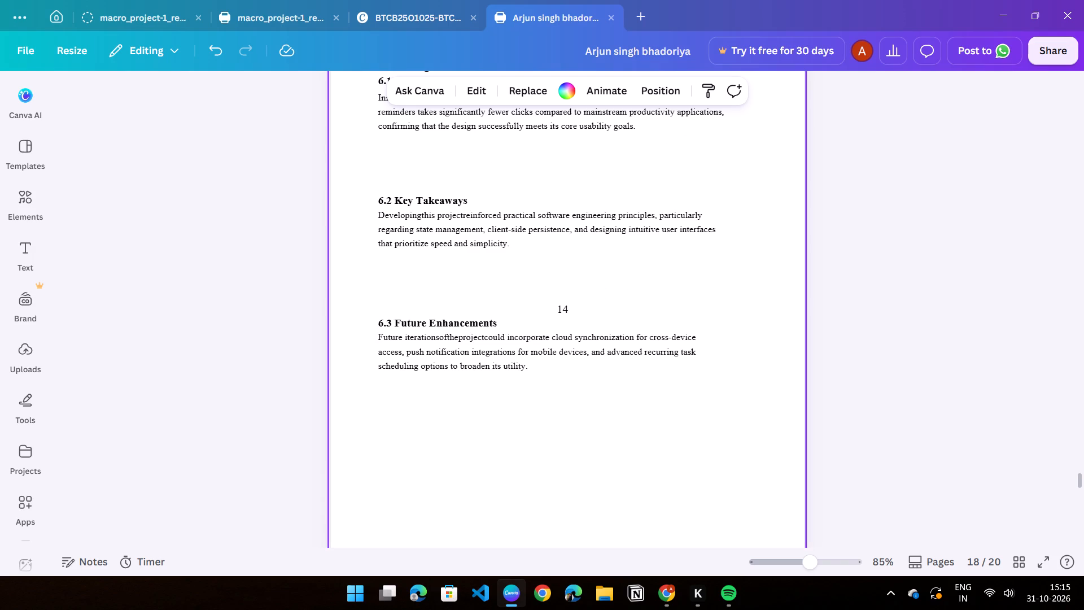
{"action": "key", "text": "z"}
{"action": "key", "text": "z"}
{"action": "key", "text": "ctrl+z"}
Paste the copied page number at the bottom right of page 18 and change it to 15.
{"action": "scroll", "coordinate": [641, 307], "scroll_direction": "down", "scroll_amount": 4}
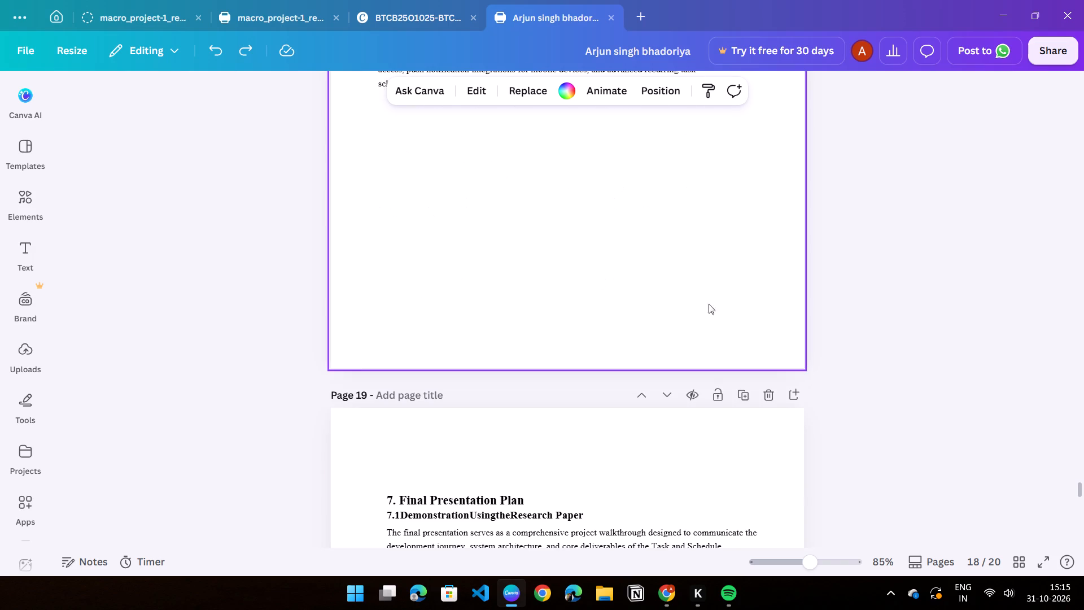
{"action": "left_click", "coordinate": [740, 299]}
{"action": "key", "text": "ctrl+v"}
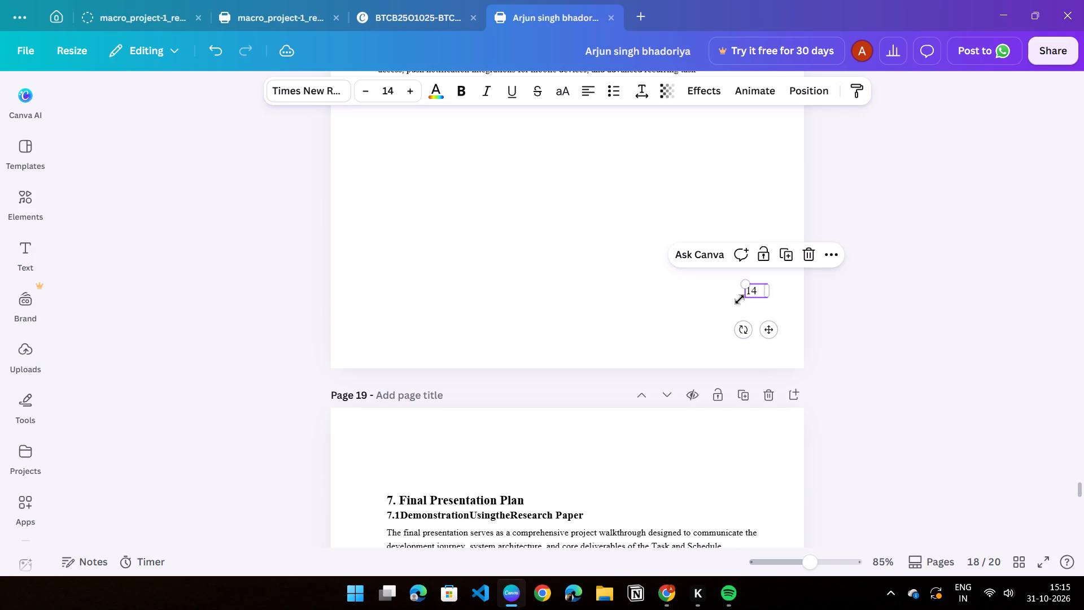
{"action": "left_click", "coordinate": [756, 292]}
{"action": "key", "text": "BackSpace"}
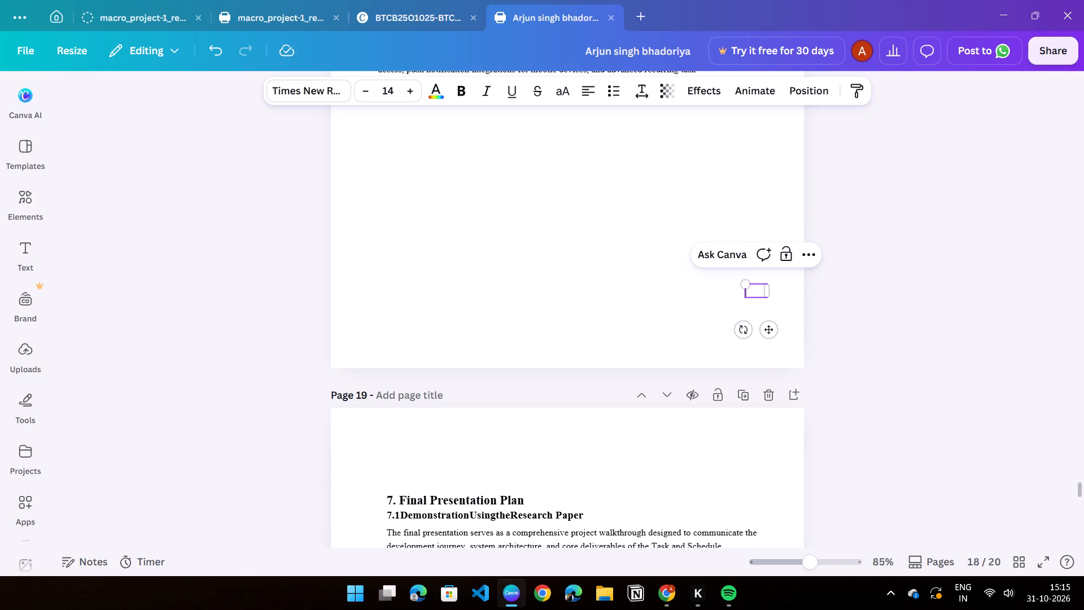
{"action": "type", "text": "15"}
Paste the copied page number at the bottom right of page 19 and change it to 16.
{"action": "scroll", "coordinate": [901, 251], "scroll_direction": "down", "scroll_amount": 8}
{"action": "left_click", "coordinate": [740, 400]}
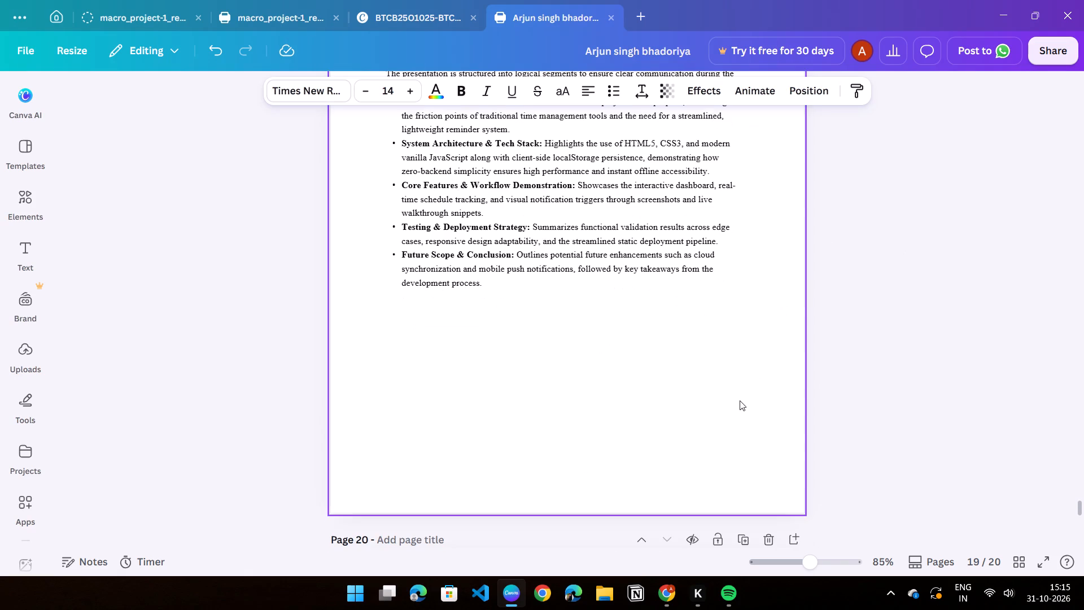
{"action": "left_click", "coordinate": [736, 460]}
{"action": "key", "text": "ctrl+v"}
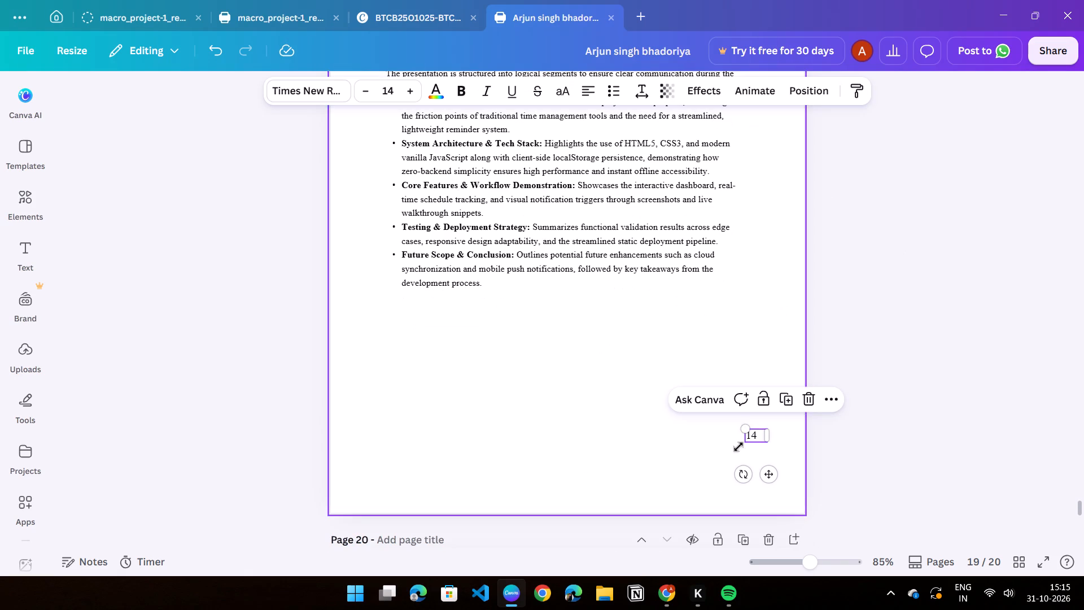
{"action": "double_click", "coordinate": [757, 439]}
{"action": "key", "text": "BackSpace"}
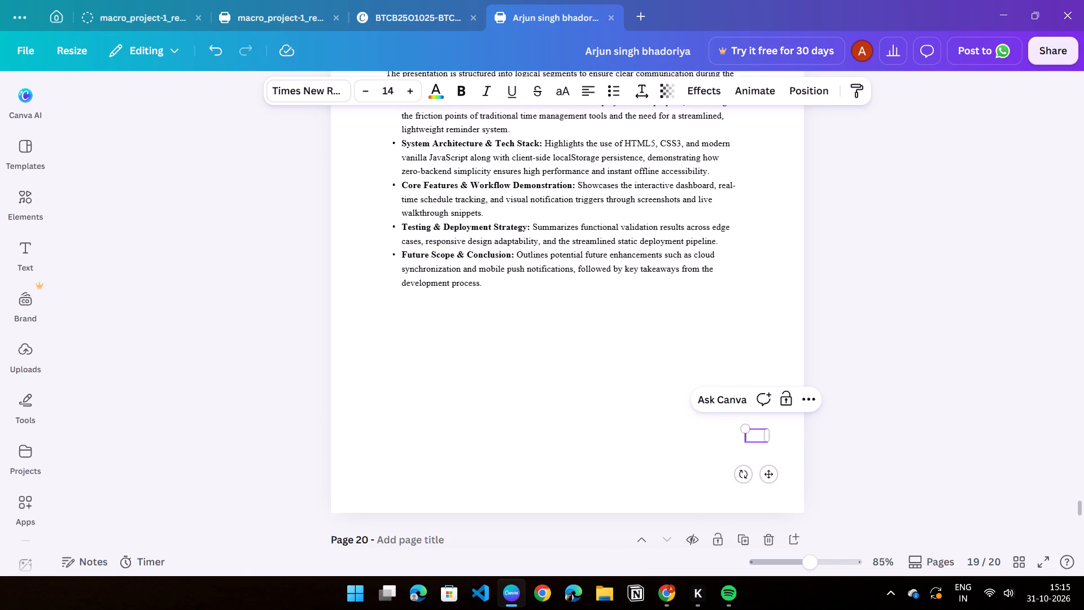
{"action": "type", "text": "16"}
Paste the copied page number at the bottom right of page 20, below the Conclusion, and change it to 17.
{"action": "scroll", "coordinate": [812, 403], "scroll_direction": "down", "scroll_amount": 6}
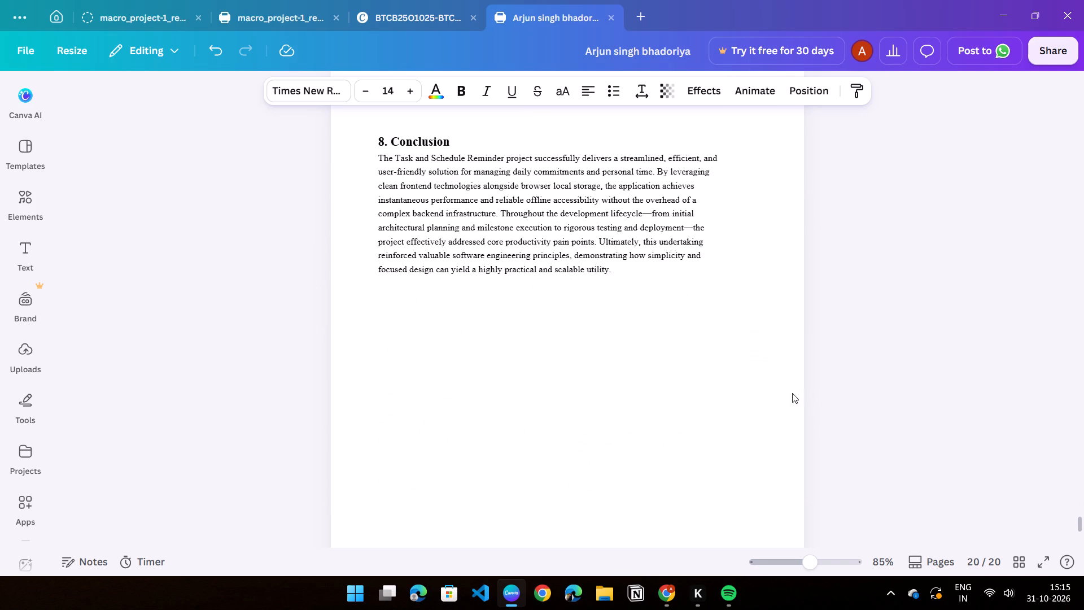
{"action": "scroll", "coordinate": [742, 423], "scroll_direction": "down", "scroll_amount": 3}
{"action": "left_click", "coordinate": [758, 454]}
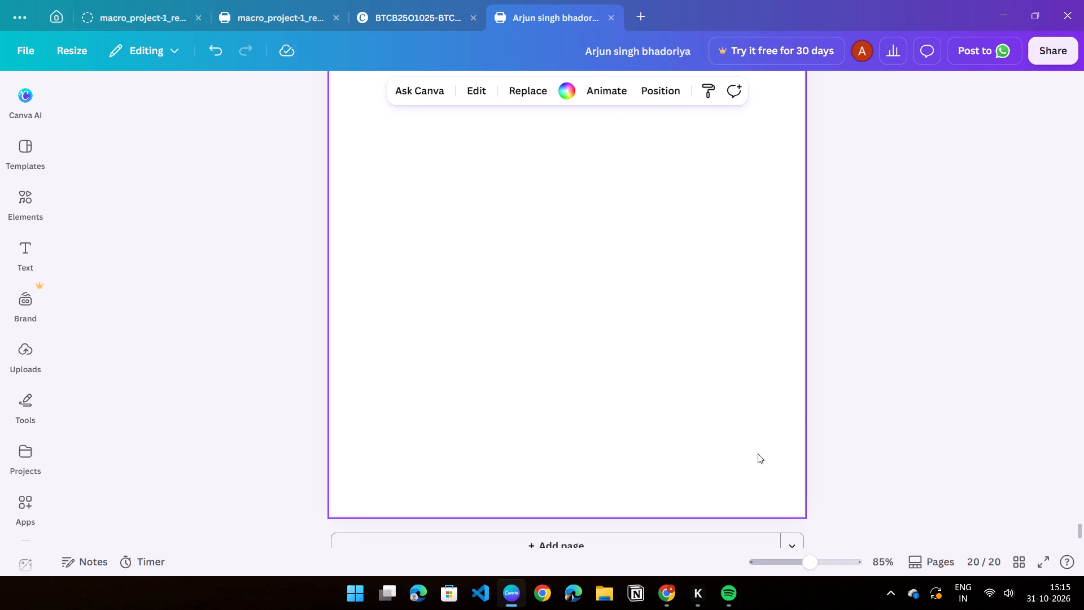
{"action": "key", "text": "ctrl+v"}
{"action": "double_click", "coordinate": [758, 441]}
{"action": "key", "text": "BackSpace"}
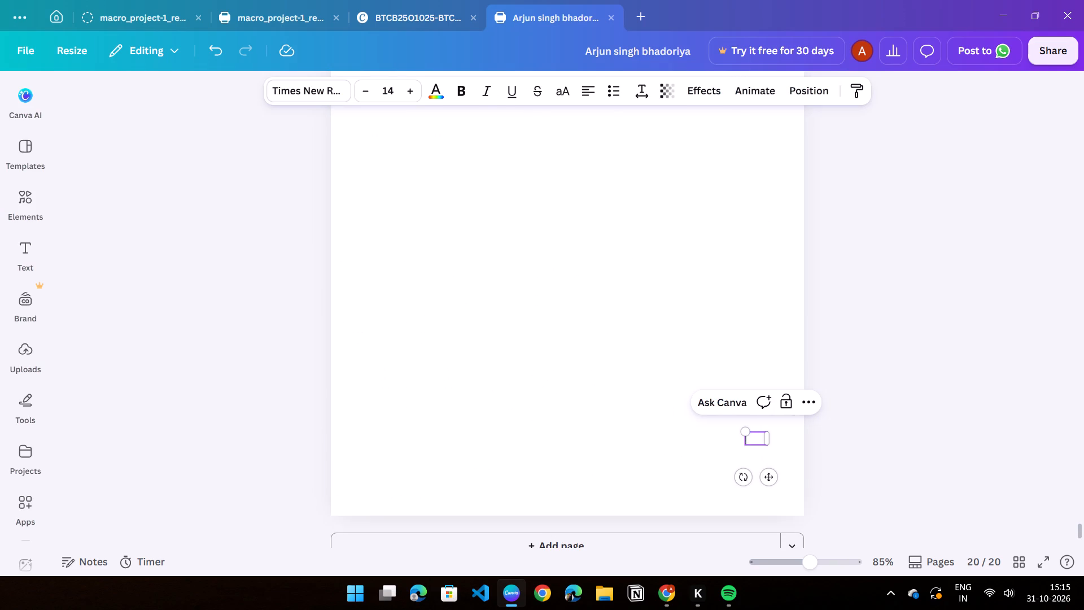
{"action": "type", "text": "17"}
{"action": "left_click", "coordinate": [873, 385]}
Check the sequence of page numbers on pages 20 back to 15.
{"action": "scroll", "coordinate": [872, 380], "scroll_direction": "down", "scroll_amount": 2}
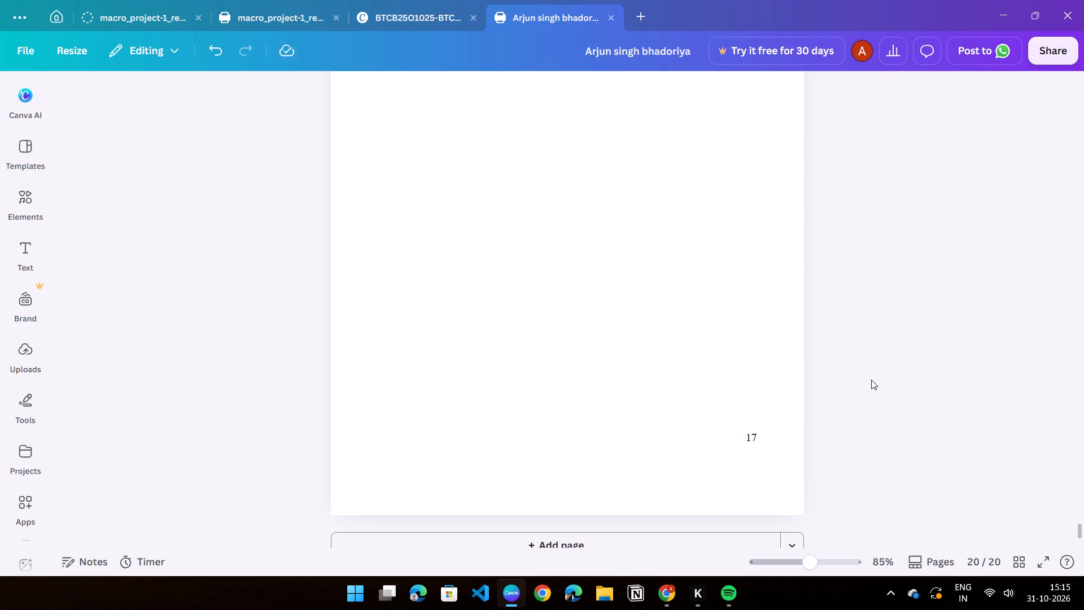
{"action": "scroll", "coordinate": [871, 380], "scroll_direction": "down", "scroll_amount": 4}
{"action": "scroll", "coordinate": [736, 406], "scroll_direction": "up", "scroll_amount": 16}
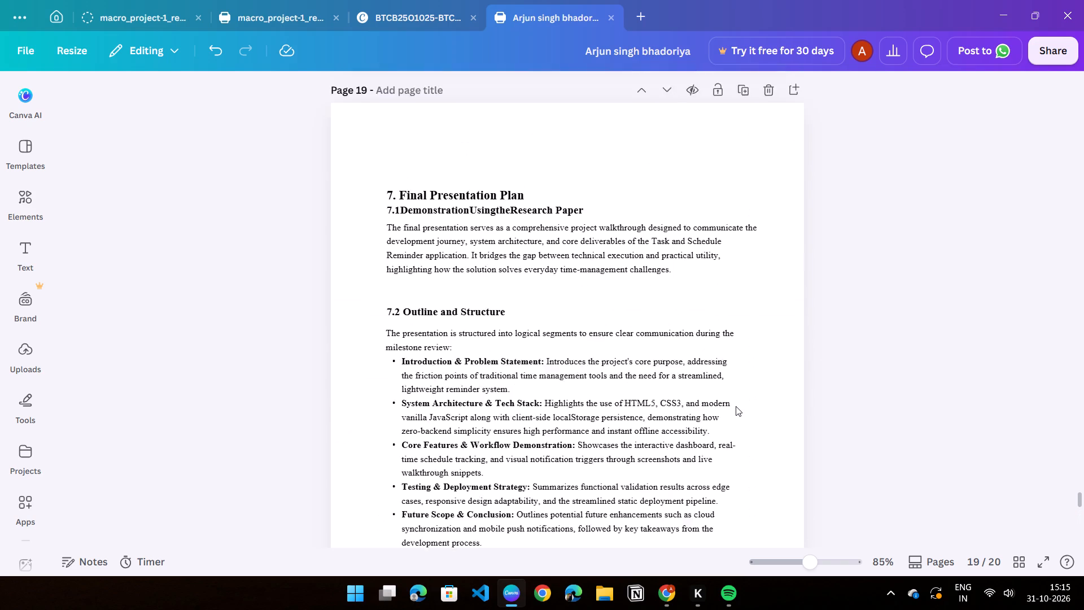
{"action": "scroll", "coordinate": [736, 406], "scroll_direction": "up", "scroll_amount": 1}
{"action": "scroll", "coordinate": [736, 406], "scroll_direction": "up", "scroll_amount": 20}
{"action": "scroll", "coordinate": [736, 406], "scroll_direction": "up", "scroll_amount": 1}
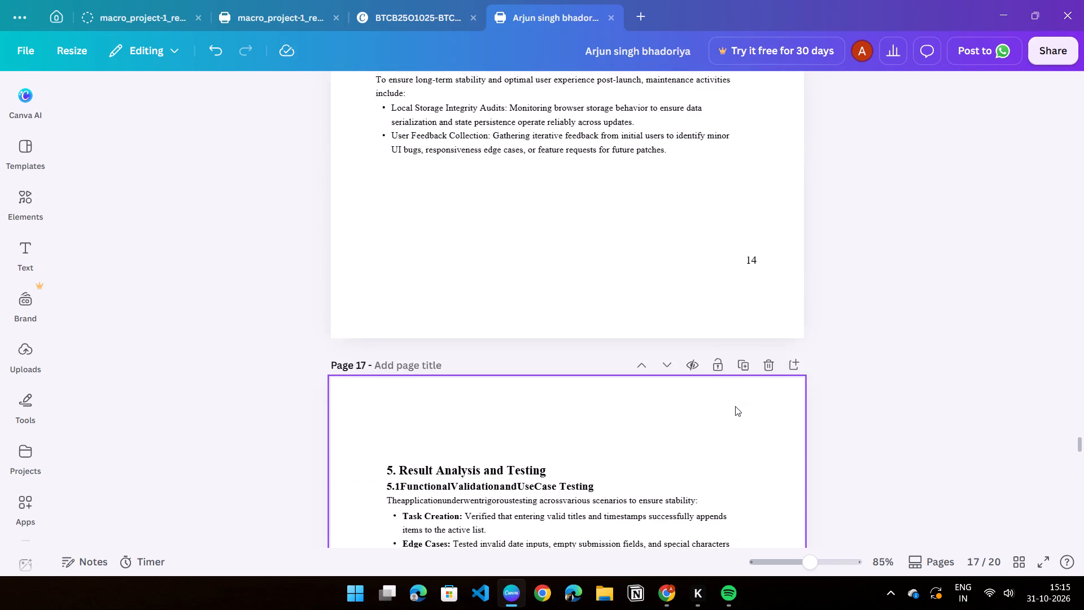
{"action": "scroll", "coordinate": [735, 406], "scroll_direction": "up", "scroll_amount": 3}
{"action": "scroll", "coordinate": [735, 406], "scroll_direction": "down", "scroll_amount": 4}
{"action": "scroll", "coordinate": [735, 406], "scroll_direction": "up", "scroll_amount": 12}
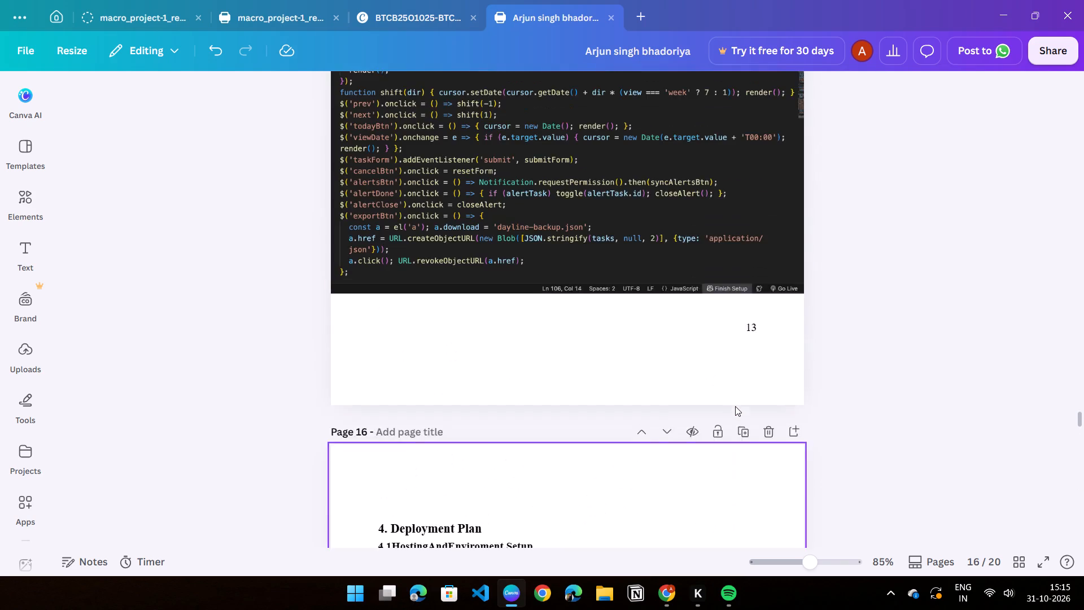
{"action": "scroll", "coordinate": [735, 406], "scroll_direction": "up", "scroll_amount": 12}
{"action": "scroll", "coordinate": [735, 406], "scroll_direction": "down", "scroll_amount": 14}
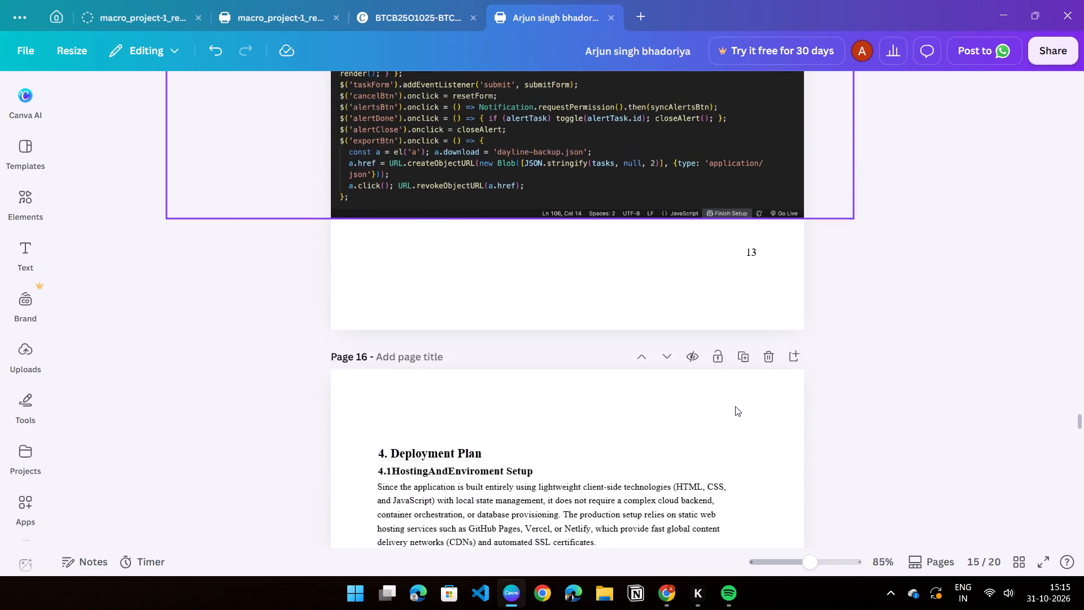
Change the page number on page 17, below section 5.3, to 15.
{"action": "scroll", "coordinate": [735, 406], "scroll_direction": "down", "scroll_amount": 18}
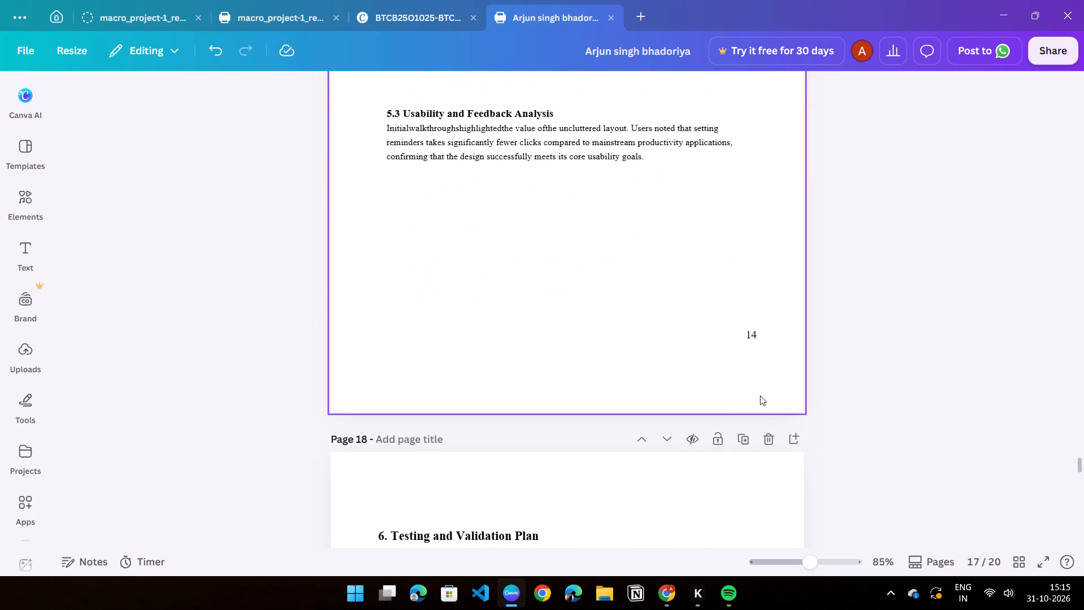
{"action": "double_click", "coordinate": [750, 339]}
{"action": "left_click", "coordinate": [754, 338]}
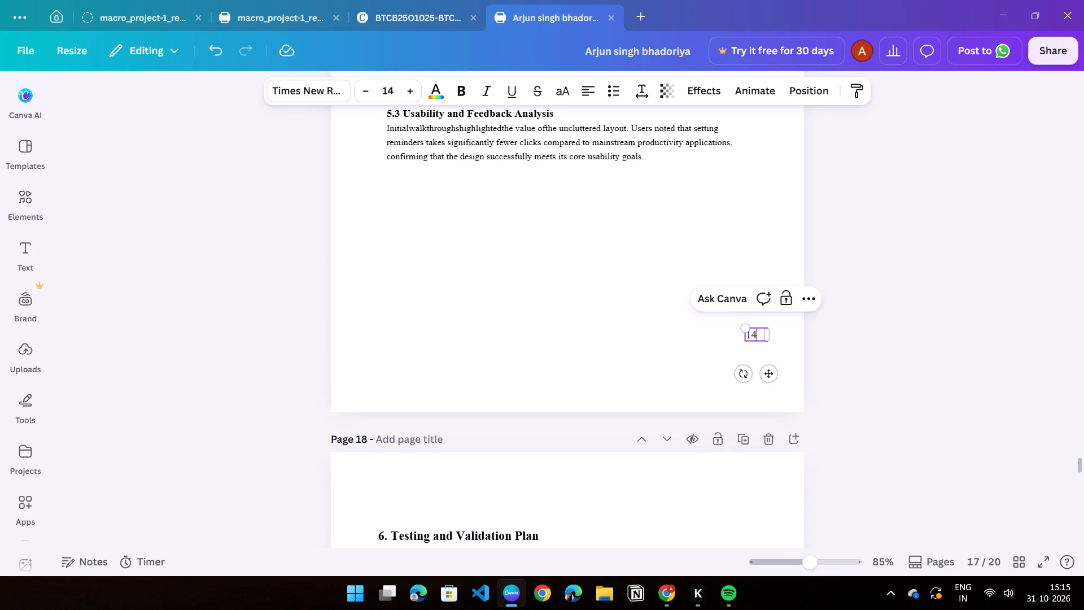
{"action": "key", "text": "BackSpace"}
{"action": "key", "text": "5"}
Change the page number on page 18, below section 6.3, to 16.
{"action": "scroll", "coordinate": [781, 339], "scroll_direction": "down", "scroll_amount": 7}
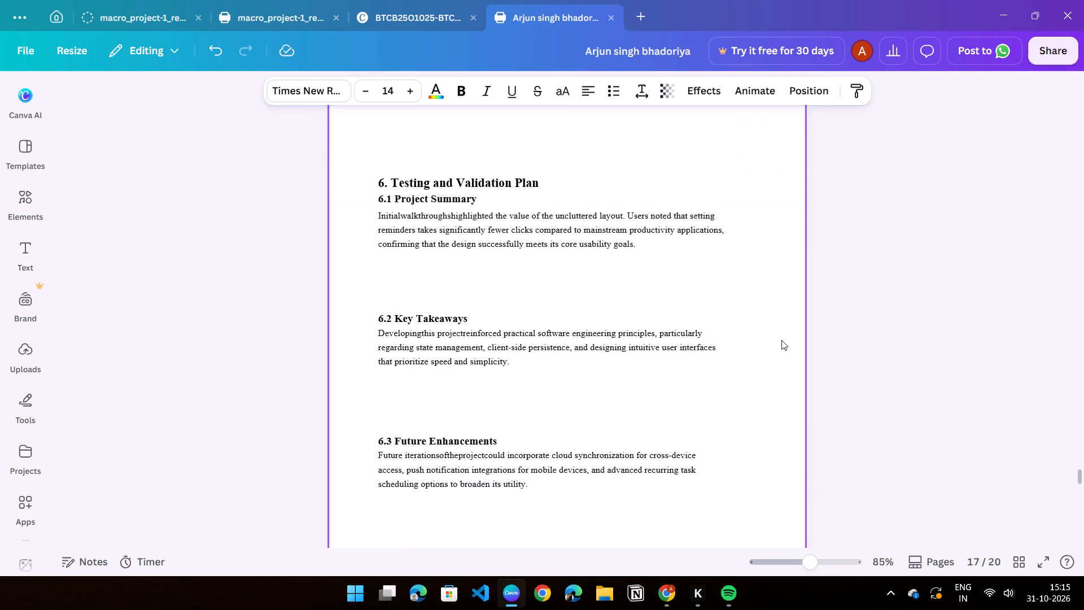
{"action": "scroll", "coordinate": [781, 340], "scroll_direction": "down", "scroll_amount": 5}
{"action": "left_click", "coordinate": [749, 197]}
{"action": "left_click", "coordinate": [759, 197]}
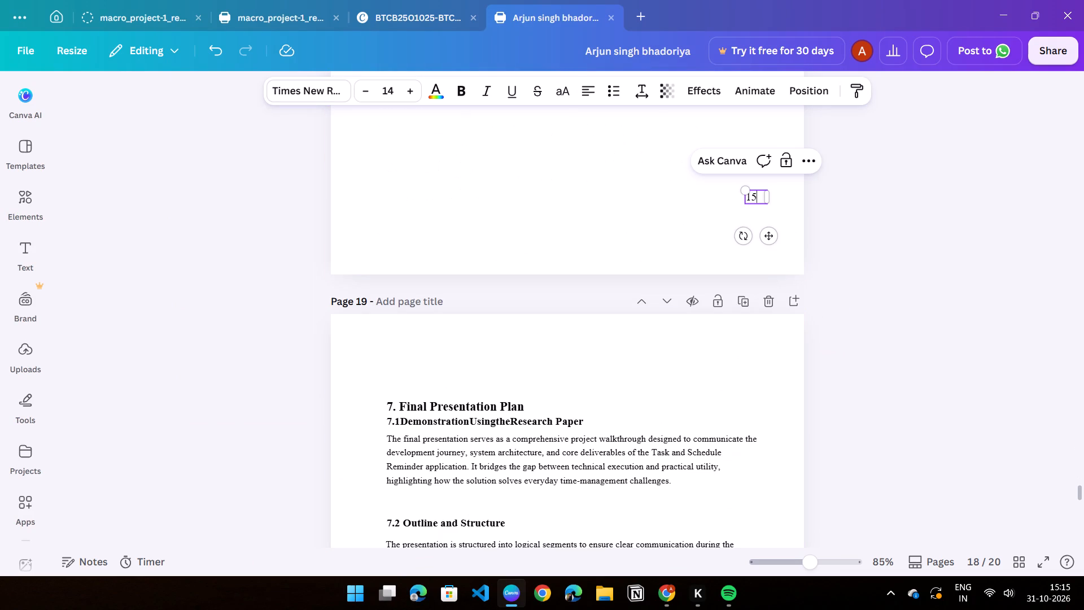
{"action": "key", "text": "BackSpace"}
{"action": "key", "text": "6"}
Change the page number on page 19, below section 7.2, to 17.
{"action": "scroll", "coordinate": [759, 199], "scroll_direction": "down", "scroll_amount": 11}
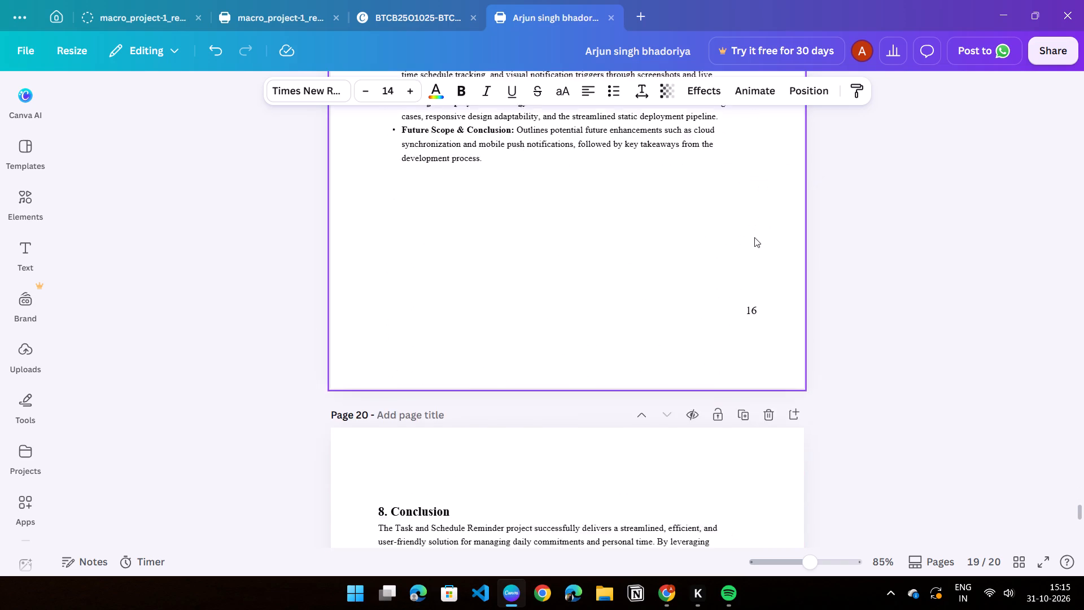
{"action": "left_click", "coordinate": [753, 134]}
{"action": "left_click", "coordinate": [754, 131]}
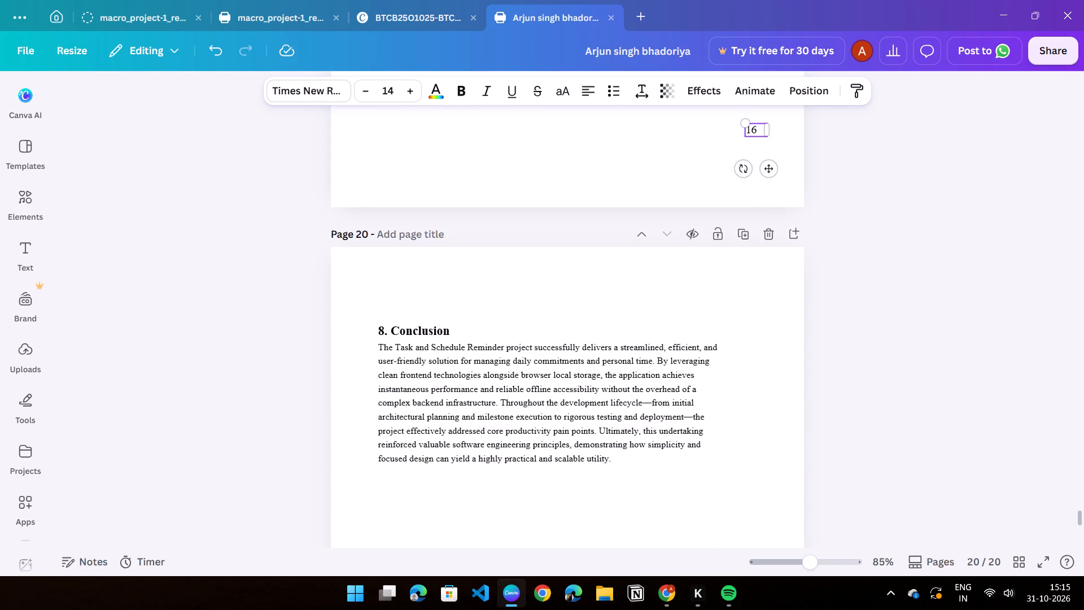
{"action": "left_click", "coordinate": [757, 130]}
{"action": "key", "text": "BackSpace"}
{"action": "key", "text": "7"}
Change the page number on page 20, below the Conclusion, to 18.
{"action": "scroll", "coordinate": [766, 193], "scroll_direction": "down", "scroll_amount": 10}
{"action": "double_click", "coordinate": [757, 422]}
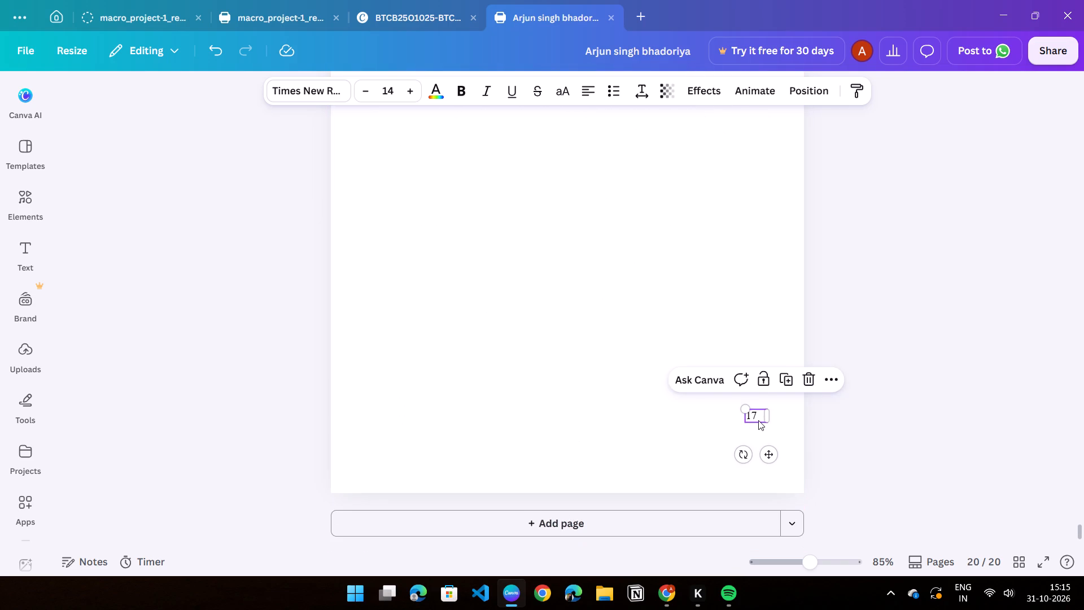
{"action": "left_click", "coordinate": [758, 419]}
{"action": "key", "text": "BackSpace"}
{"action": "key", "text": "8"}
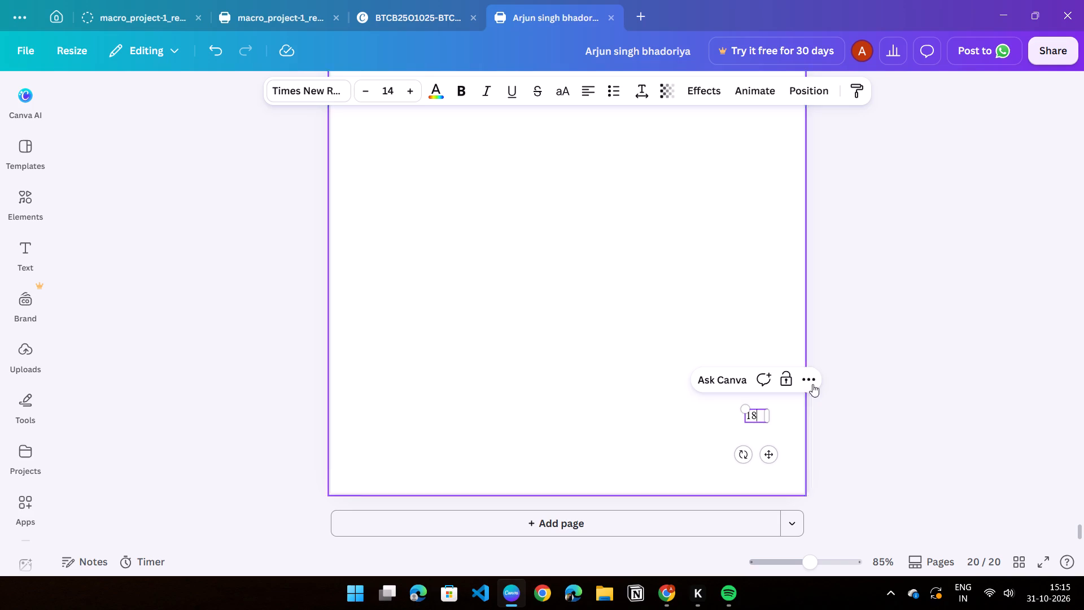
{"action": "left_click", "coordinate": [849, 368]}
Review the page numbers and code screenshot pages from page 20 back to page 6.
{"action": "scroll", "coordinate": [849, 366], "scroll_direction": "up", "scroll_amount": 20}
{"action": "scroll", "coordinate": [849, 366], "scroll_direction": "up", "scroll_amount": 3}
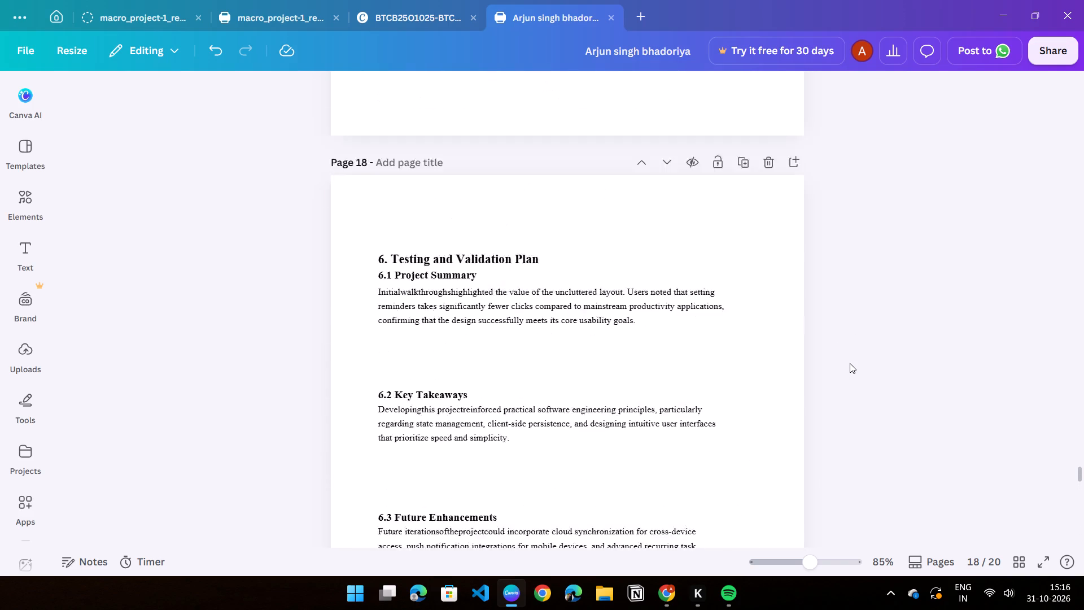
{"action": "scroll", "coordinate": [850, 363], "scroll_direction": "up", "scroll_amount": 20}
{"action": "scroll", "coordinate": [850, 363], "scroll_direction": "up", "scroll_amount": 12}
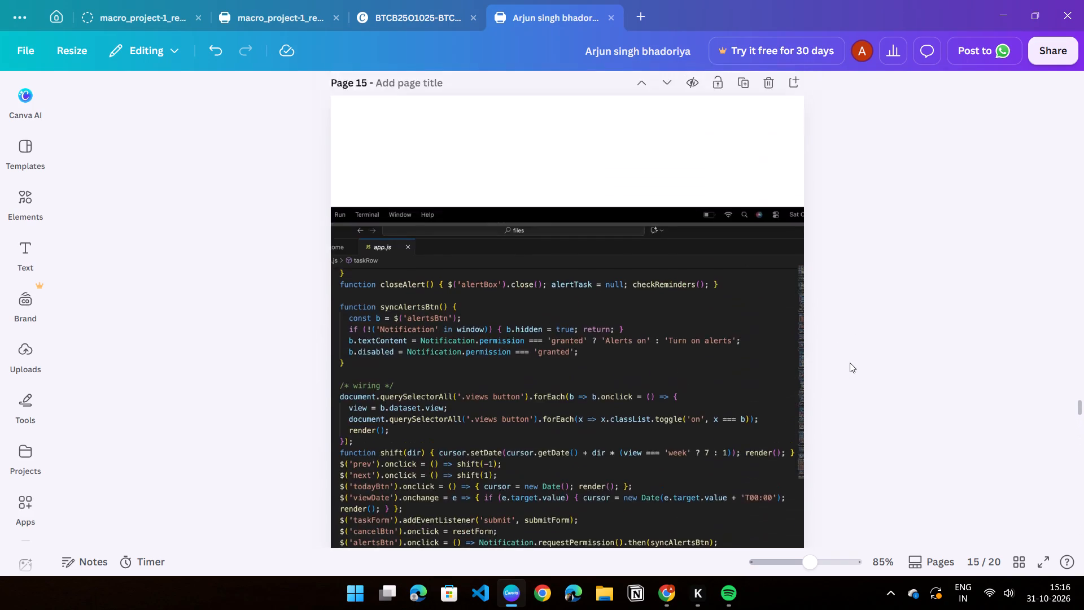
{"action": "scroll", "coordinate": [850, 363], "scroll_direction": "up", "scroll_amount": 4}
{"action": "scroll", "coordinate": [850, 363], "scroll_direction": "down", "scroll_amount": 9}
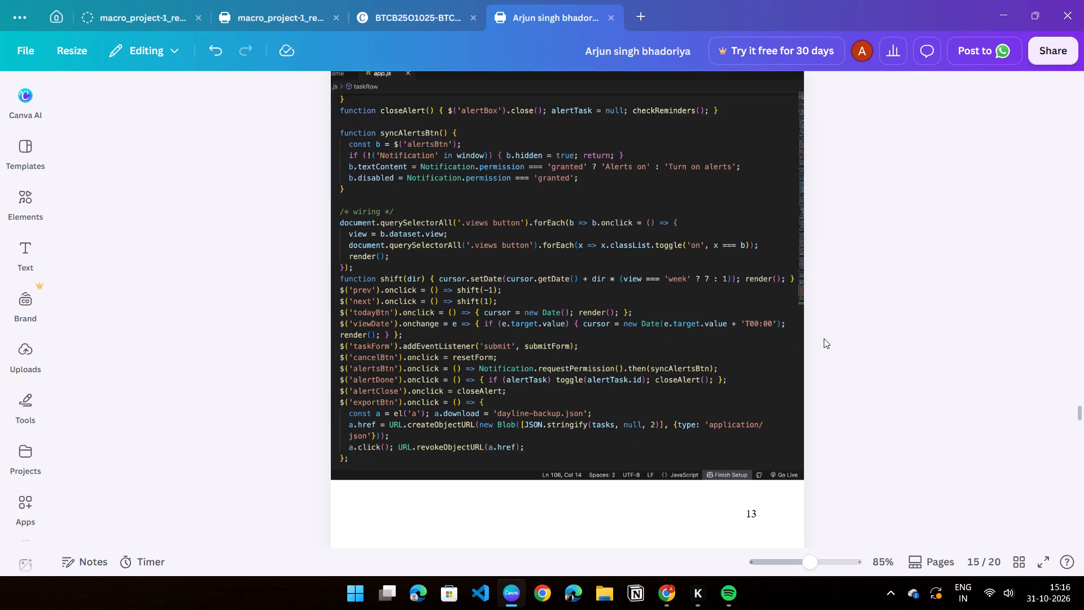
{"action": "left_click", "coordinate": [681, 329]}
{"action": "left_click", "coordinate": [982, 326]}
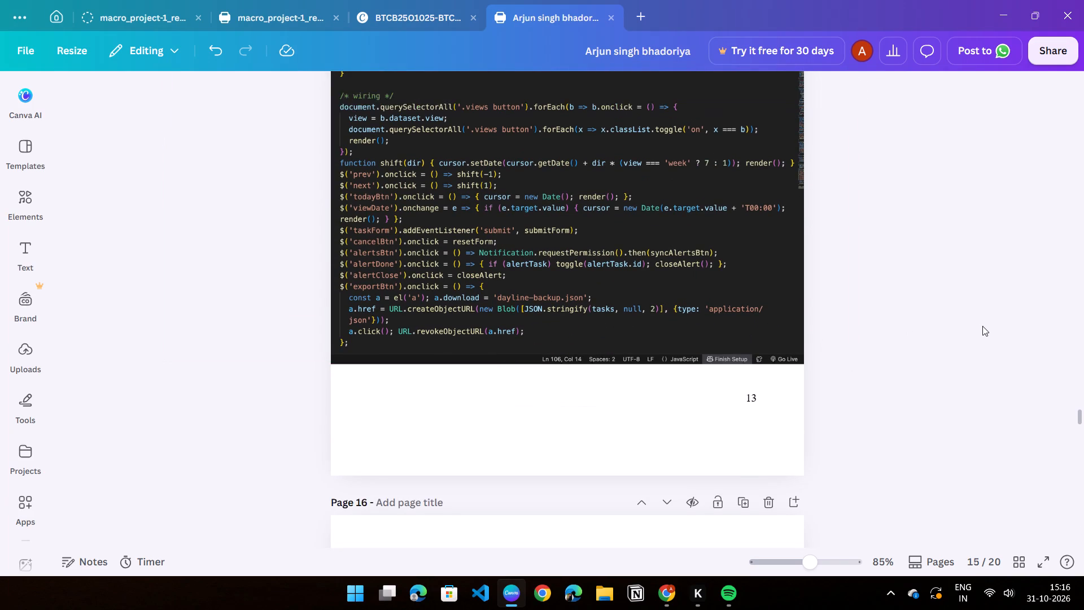
{"action": "scroll", "coordinate": [982, 326], "scroll_direction": "up", "scroll_amount": 20}
{"action": "scroll", "coordinate": [982, 326], "scroll_direction": "up", "scroll_amount": 7}
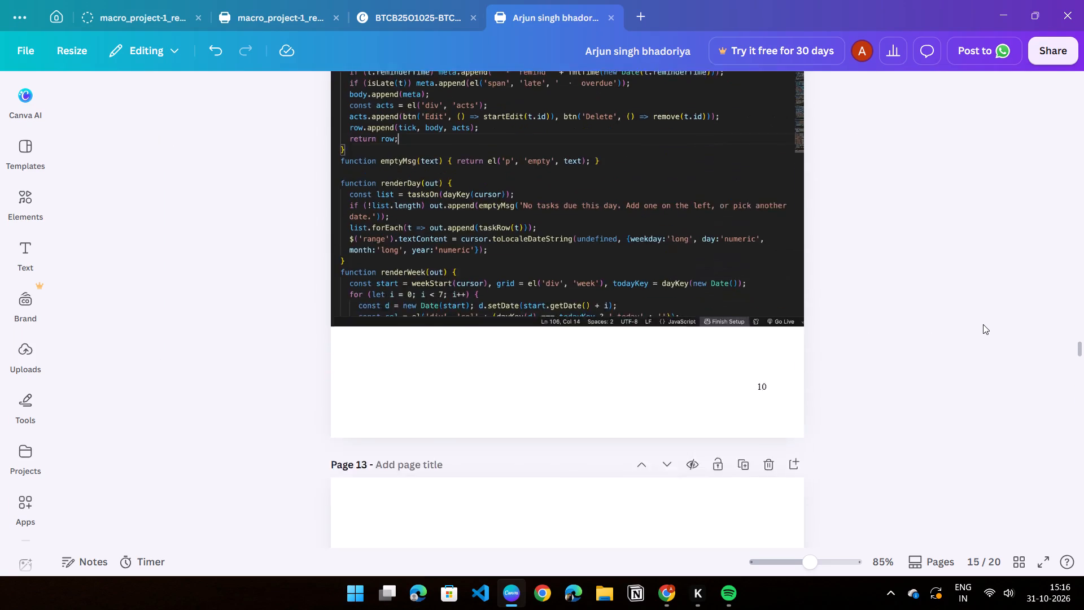
{"action": "scroll", "coordinate": [983, 324], "scroll_direction": "up", "scroll_amount": 20}
{"action": "scroll", "coordinate": [983, 324], "scroll_direction": "up", "scroll_amount": 8}
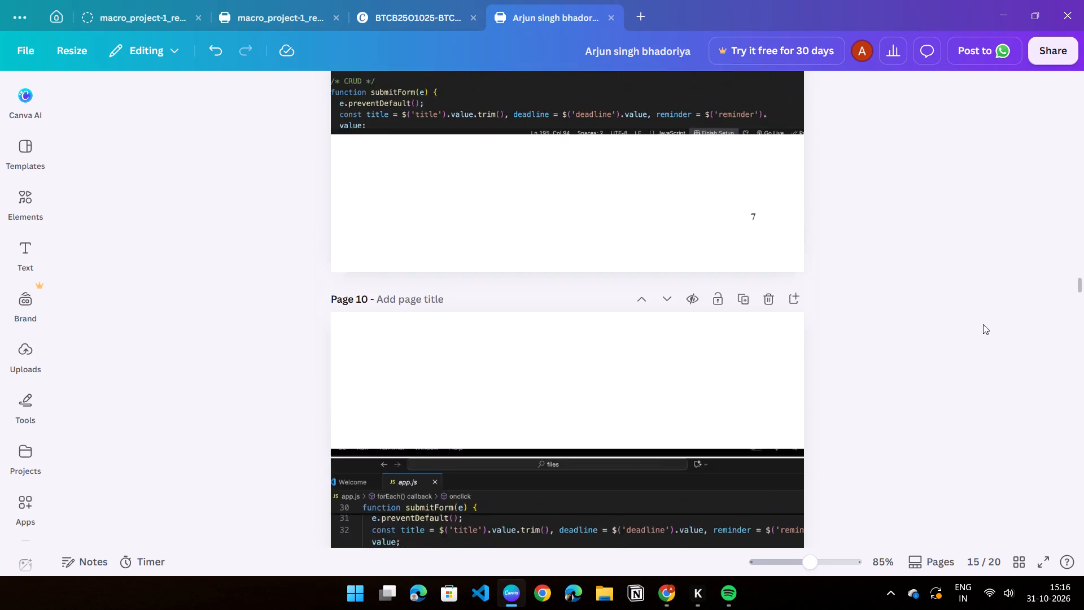
{"action": "scroll", "coordinate": [983, 324], "scroll_direction": "up", "scroll_amount": 20}
{"action": "scroll", "coordinate": [983, 324], "scroll_direction": "up", "scroll_amount": 8}
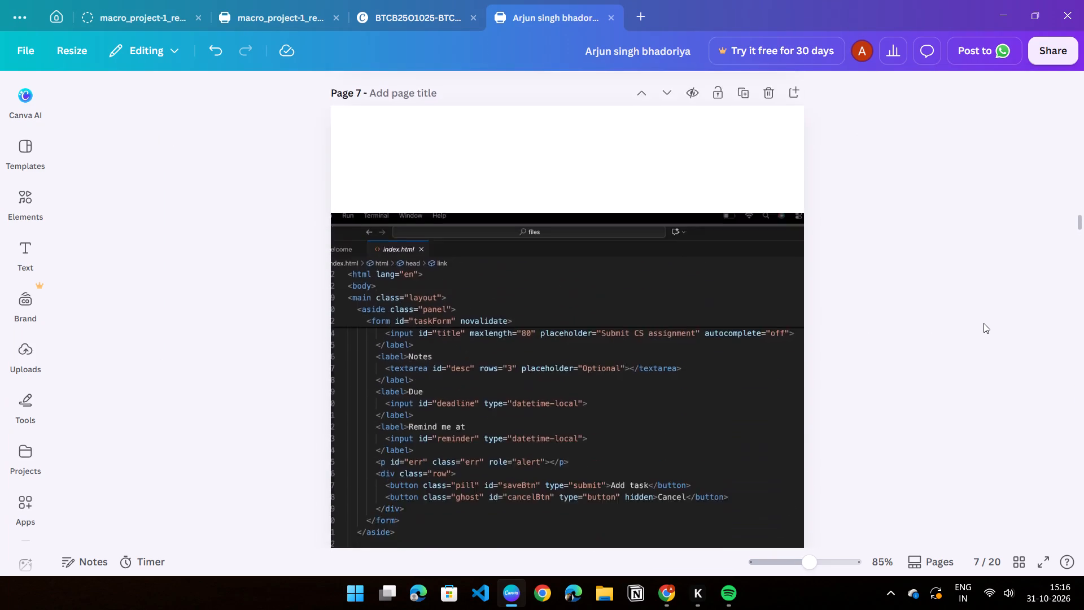
{"action": "scroll", "coordinate": [984, 323], "scroll_direction": "up", "scroll_amount": 18}
{"action": "scroll", "coordinate": [984, 323], "scroll_direction": "down", "scroll_amount": 8}
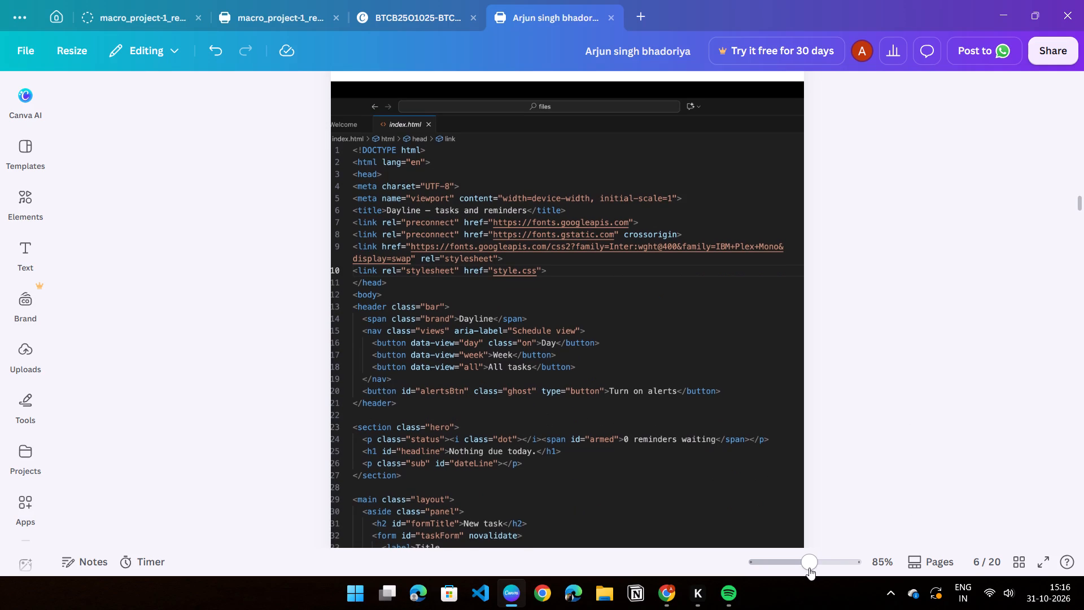
Crop the dark strip off the top of page 6's HTML code screenshot, to about 20 high, and move it up toward the heading.
{"action": "left_click_drag", "start_coordinate": [809, 568], "coordinate": [802, 572]}
{"action": "left_click", "coordinate": [689, 437]}
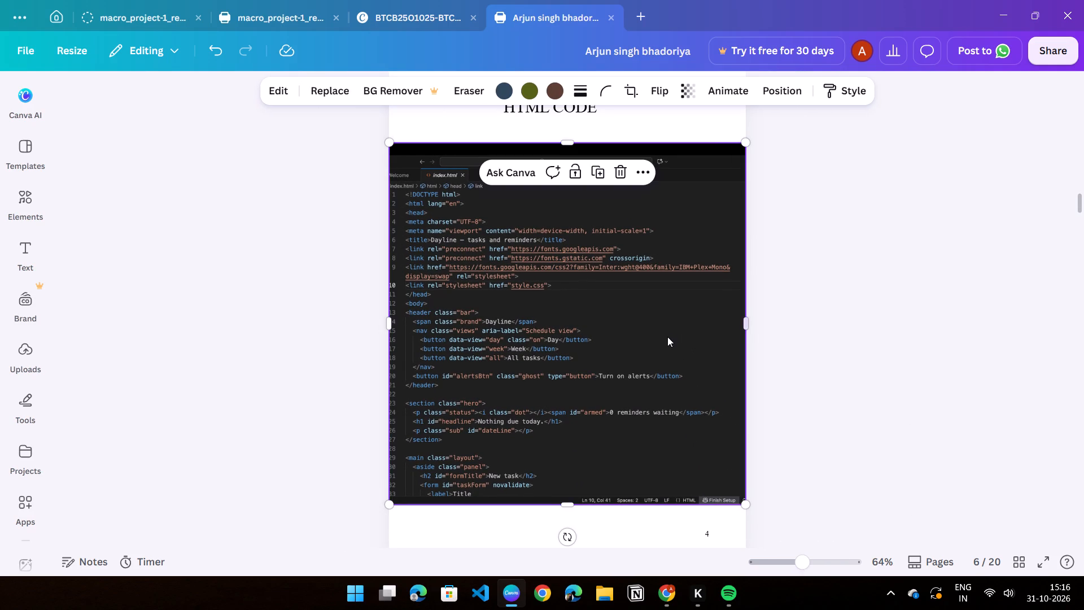
{"action": "left_click_drag", "start_coordinate": [591, 329], "coordinate": [638, 332]}
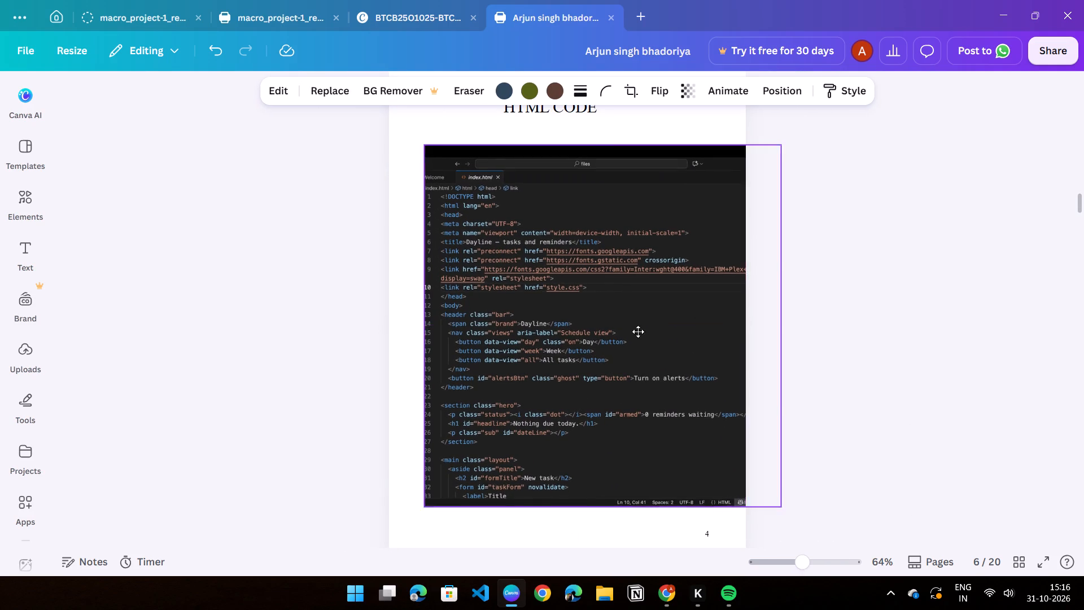
{"action": "left_click_drag", "start_coordinate": [638, 332], "coordinate": [598, 330]}
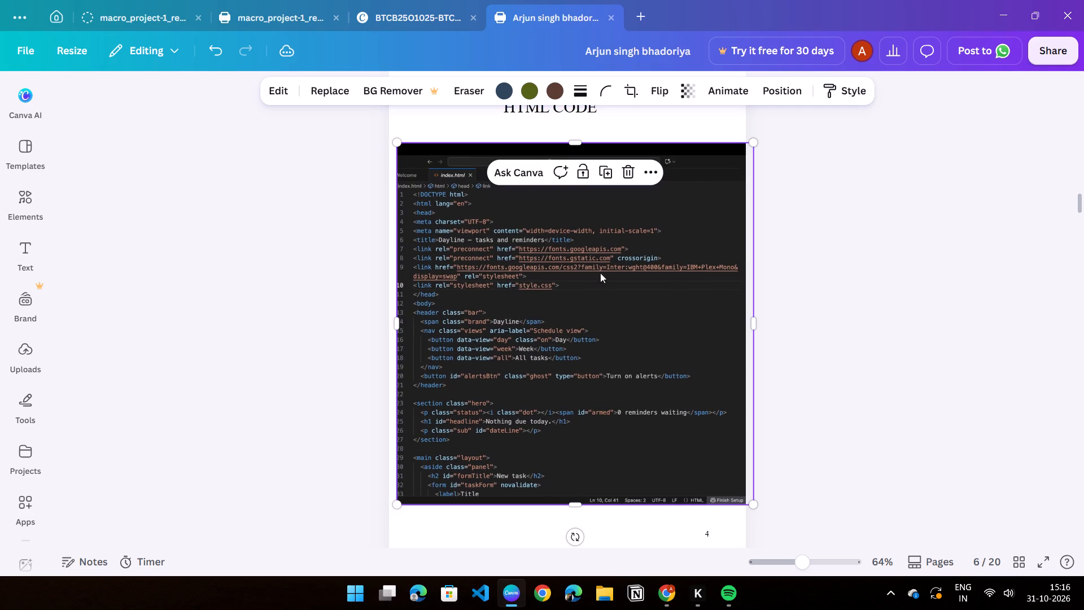
{"action": "left_click_drag", "start_coordinate": [571, 140], "coordinate": [571, 155]}
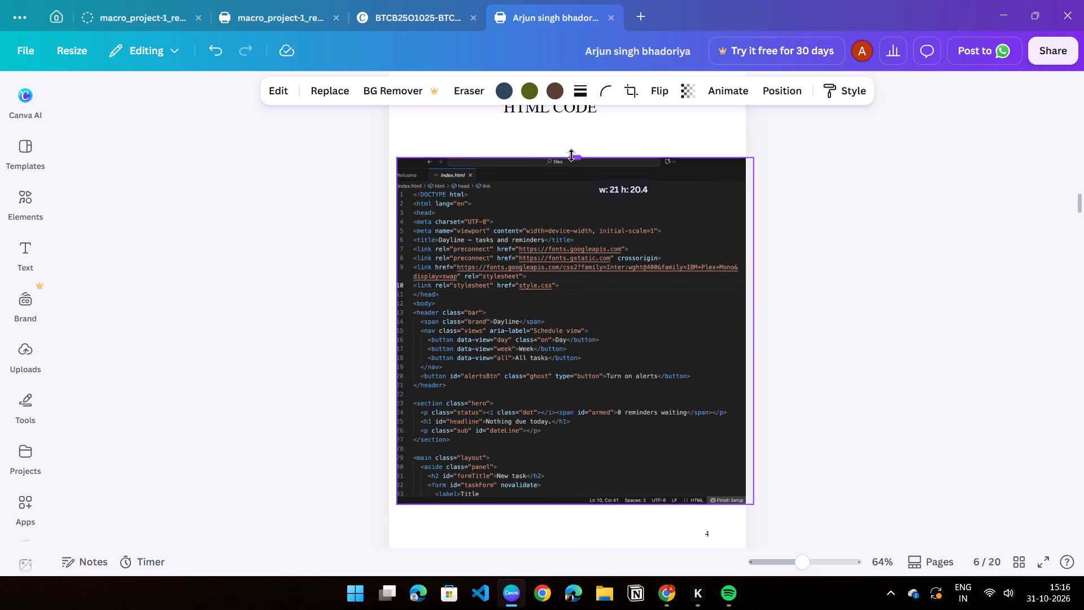
{"action": "left_click_drag", "start_coordinate": [571, 155], "coordinate": [570, 161]}
{"action": "left_click_drag", "start_coordinate": [581, 307], "coordinate": [582, 278]}
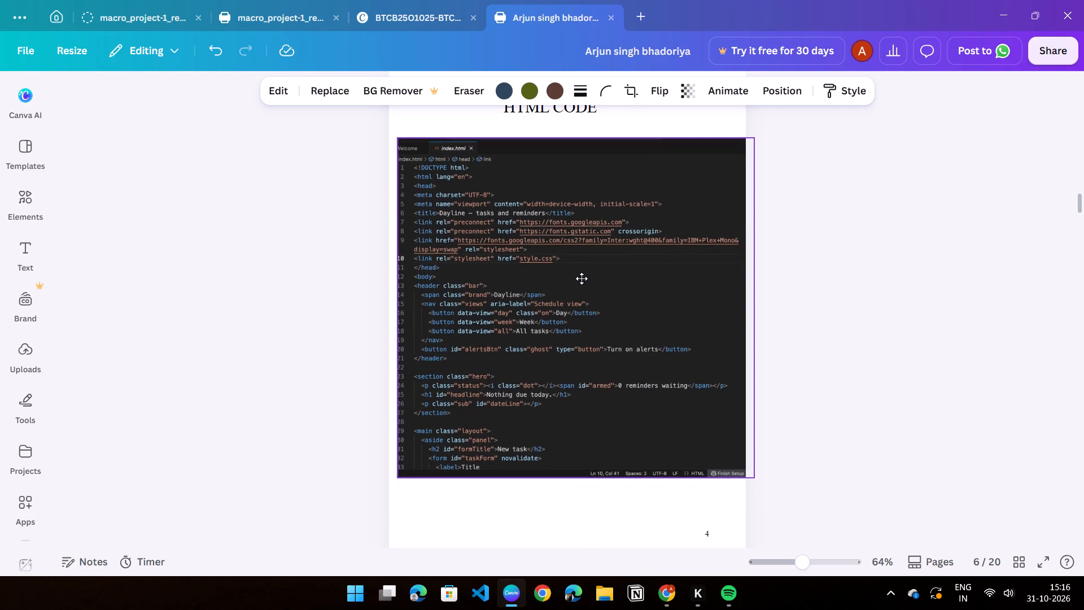
{"action": "left_click_drag", "start_coordinate": [582, 278], "coordinate": [580, 277]}
Scale down the HTML code screenshot on page 6 proportionally and centre it horizontally with white margins on both sides.
{"action": "scroll", "coordinate": [791, 374], "scroll_direction": "up", "scroll_amount": 1}
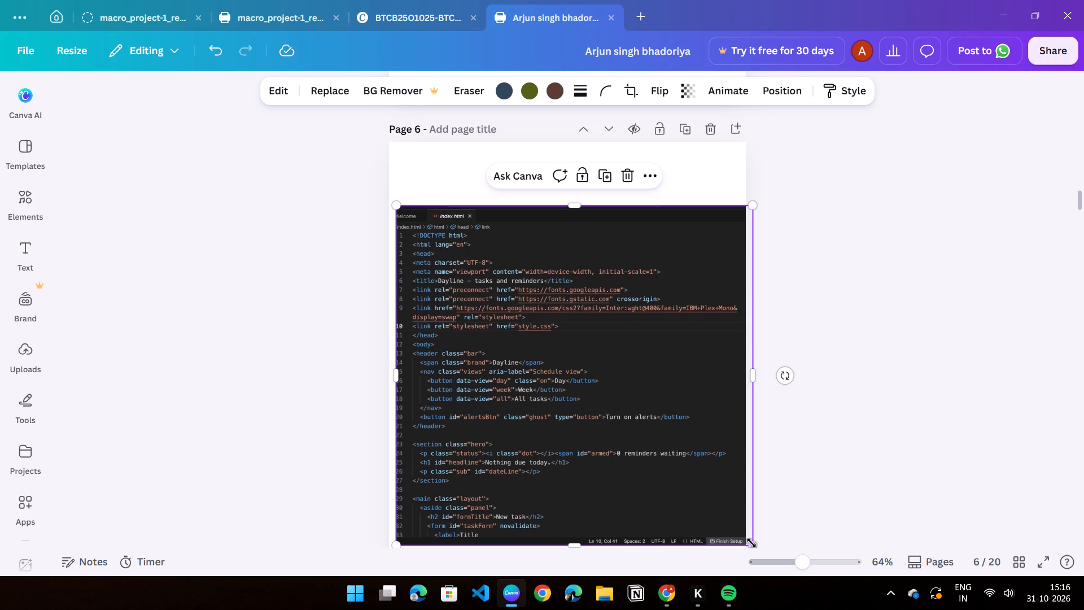
{"action": "left_click_drag", "start_coordinate": [753, 541], "coordinate": [710, 500]}
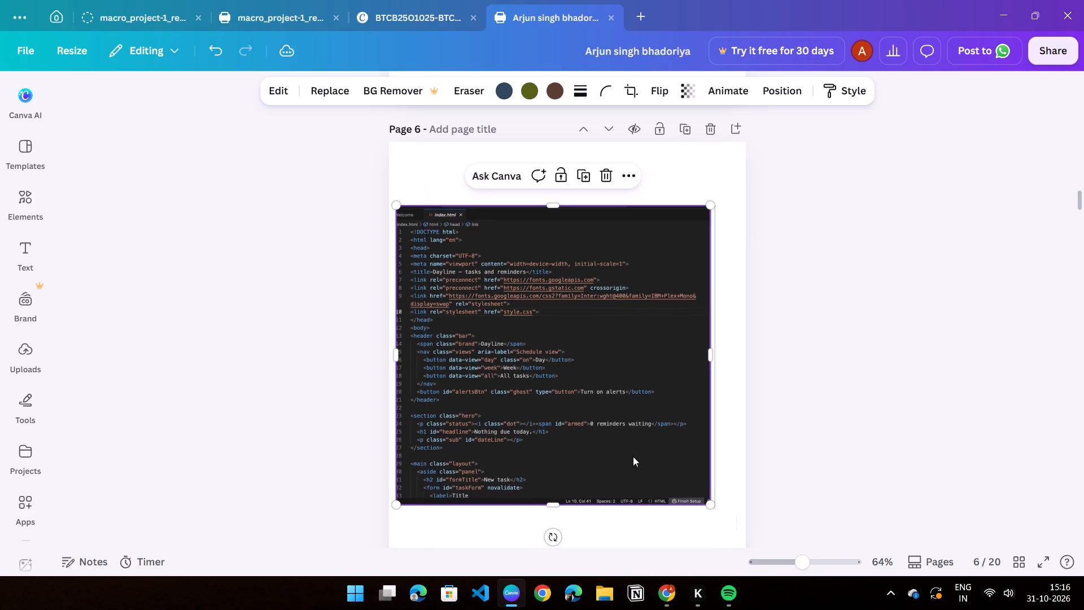
{"action": "left_click_drag", "start_coordinate": [556, 423], "coordinate": [571, 421]}
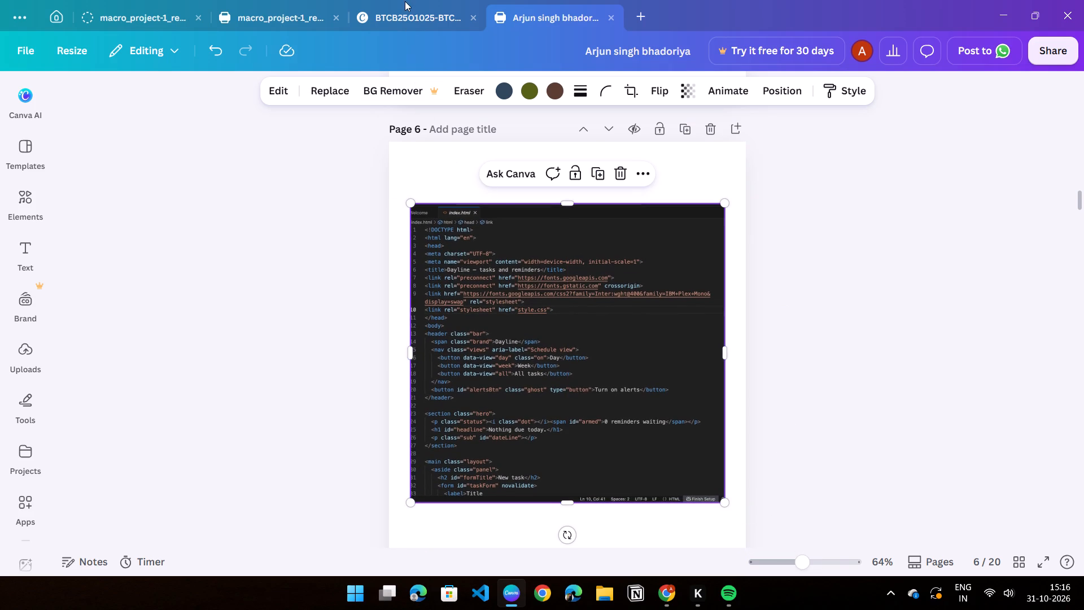
Switch to the Emergency Response System report and examine its page layout, including the margins around the code screenshot on page 11.
{"action": "left_click", "coordinate": [405, 1]}
{"action": "left_click", "coordinate": [416, 20]}
{"action": "scroll", "coordinate": [557, 217], "scroll_direction": "down", "scroll_amount": 2}
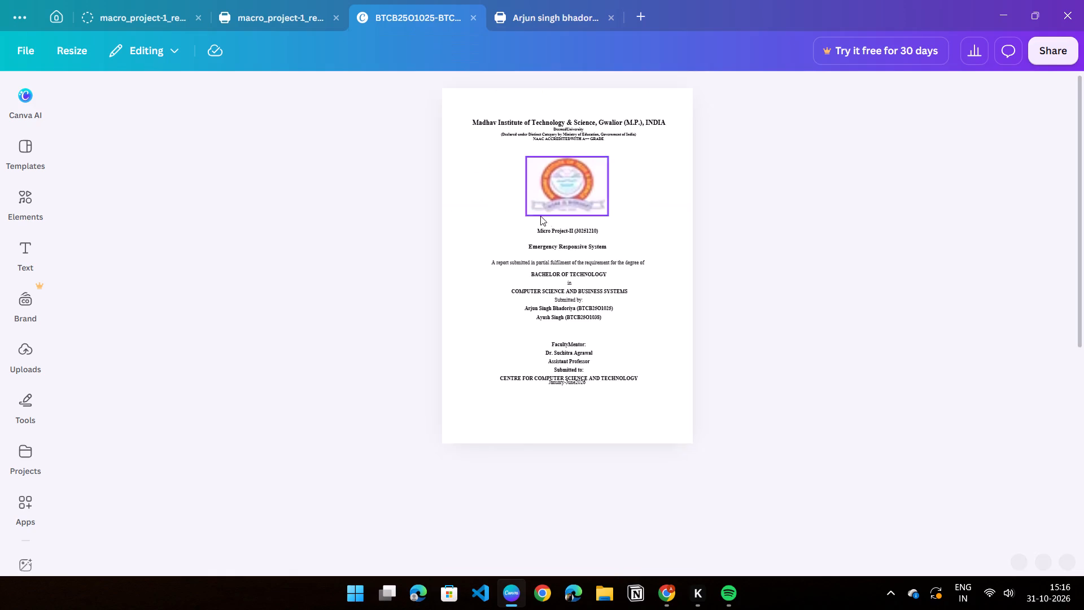
{"action": "scroll", "coordinate": [506, 222], "scroll_direction": "down", "scroll_amount": 9}
{"action": "left_click", "coordinate": [810, 304]}
{"action": "scroll", "coordinate": [810, 304], "scroll_direction": "down", "scroll_amount": 6}
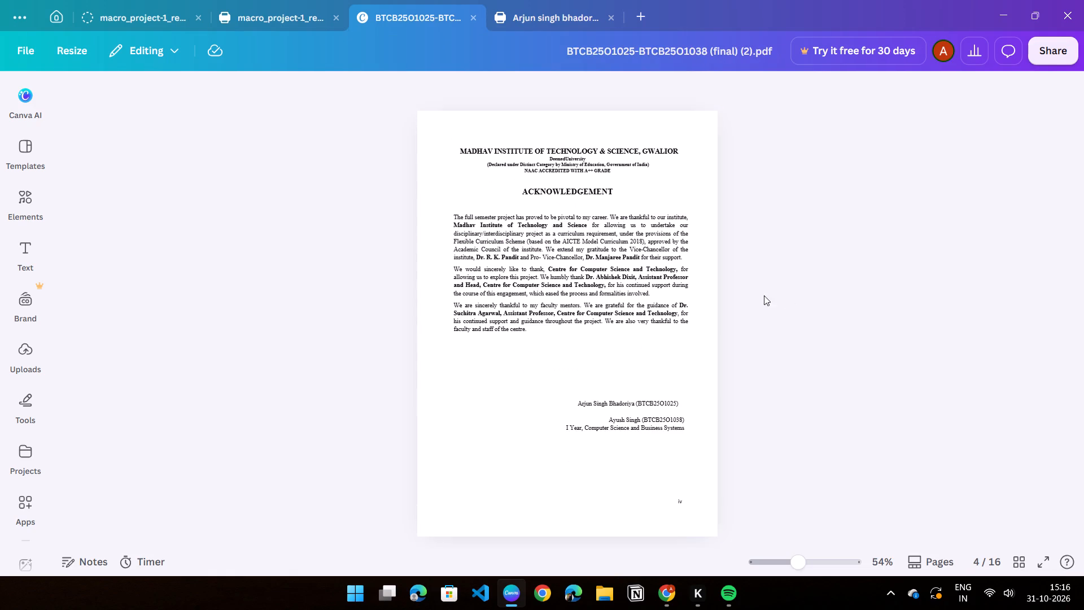
{"action": "scroll", "coordinate": [764, 295], "scroll_direction": "down", "scroll_amount": 16}
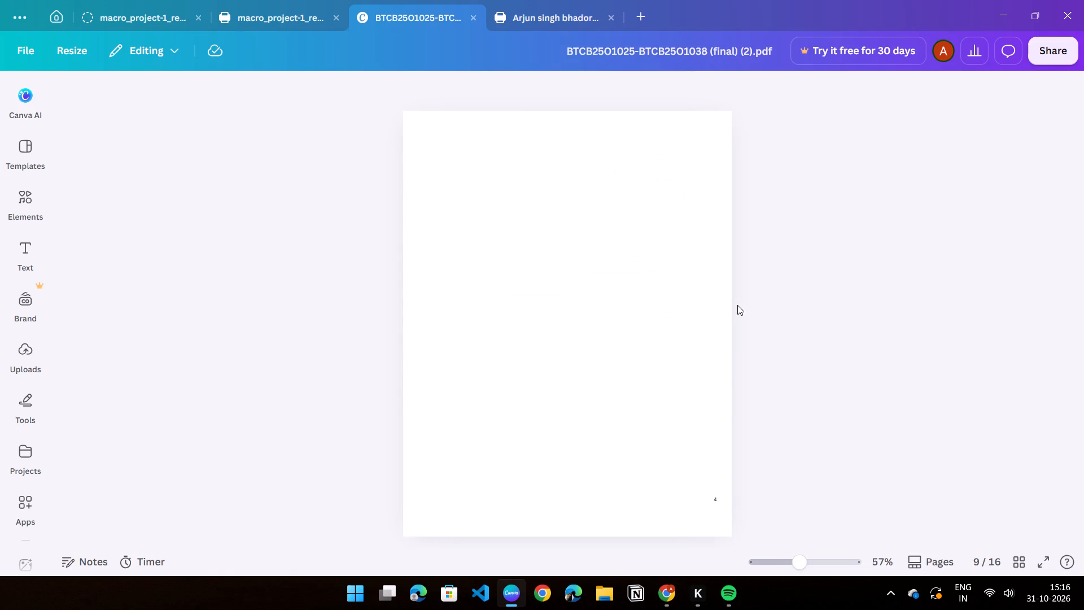
{"action": "scroll", "coordinate": [737, 305], "scroll_direction": "down", "scroll_amount": 8}
{"action": "scroll", "coordinate": [737, 305], "scroll_direction": "up", "scroll_amount": 2}
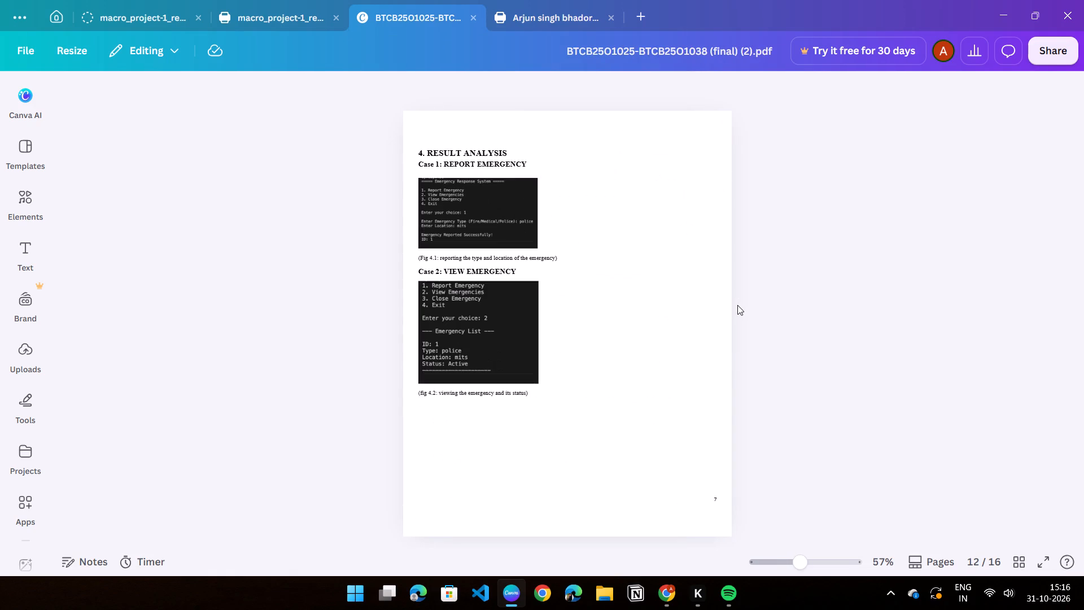
{"action": "scroll", "coordinate": [737, 305], "scroll_direction": "up", "scroll_amount": 2}
{"action": "left_click", "coordinate": [639, 278]}
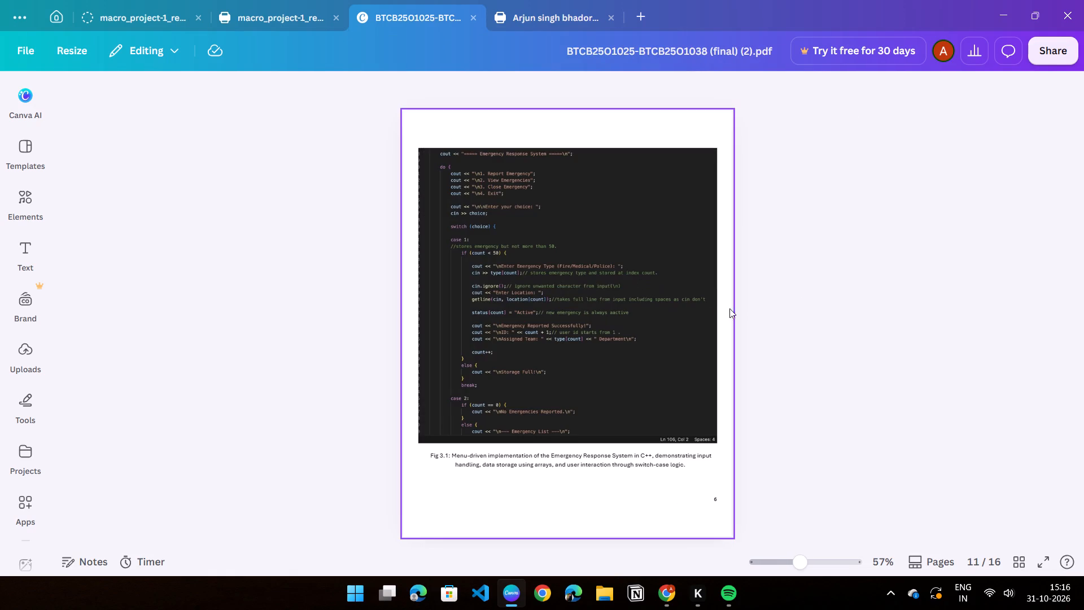
Compare the size and margins of page 6's HTML code screenshot with the code screenshot on the Emergency Response System report's page 11.
{"action": "left_click", "coordinate": [888, 310]}
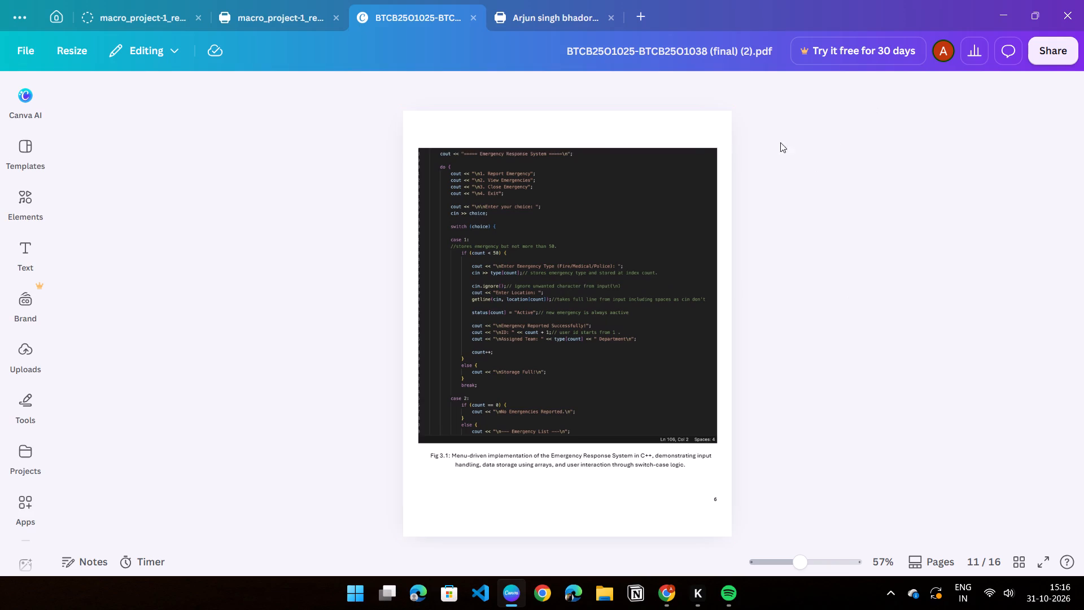
{"action": "left_click", "coordinate": [569, 7]}
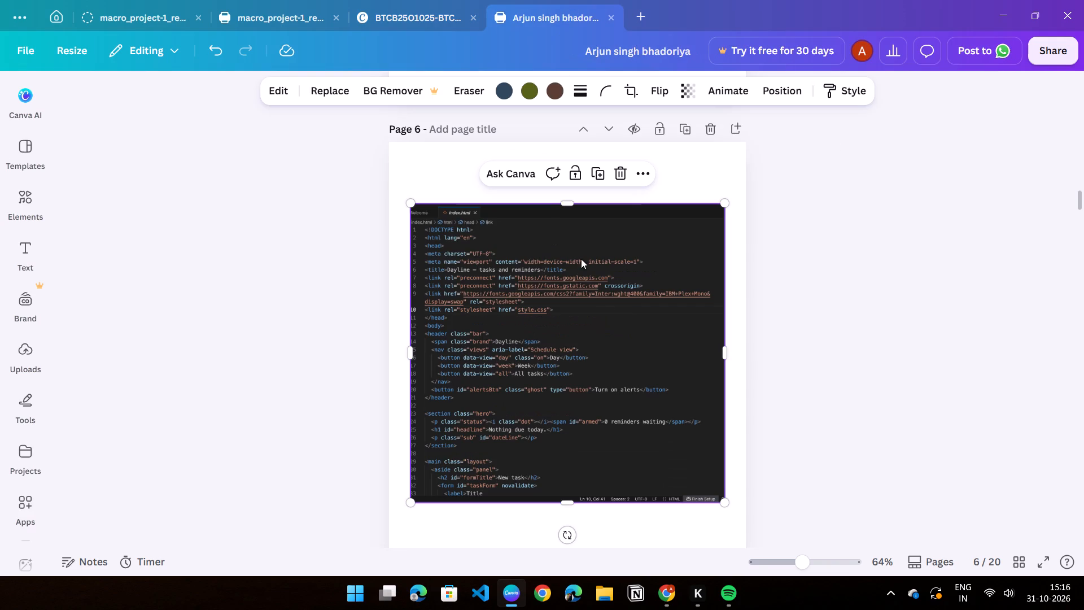
{"action": "left_click", "coordinate": [388, 19]}
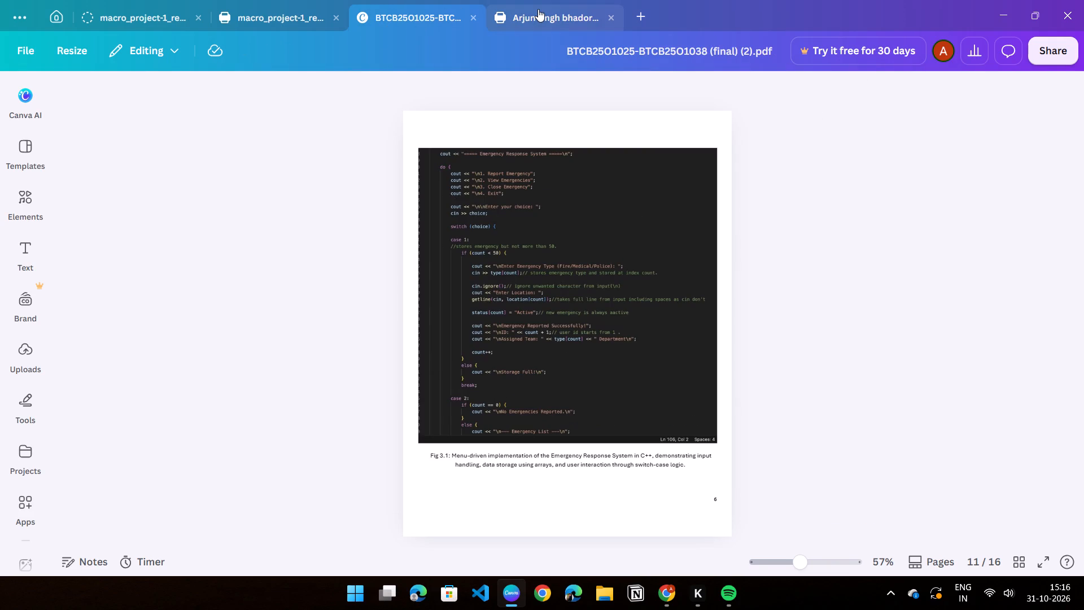
{"action": "left_click", "coordinate": [538, 9]}
{"action": "scroll", "coordinate": [842, 322], "scroll_direction": "down", "scroll_amount": 1}
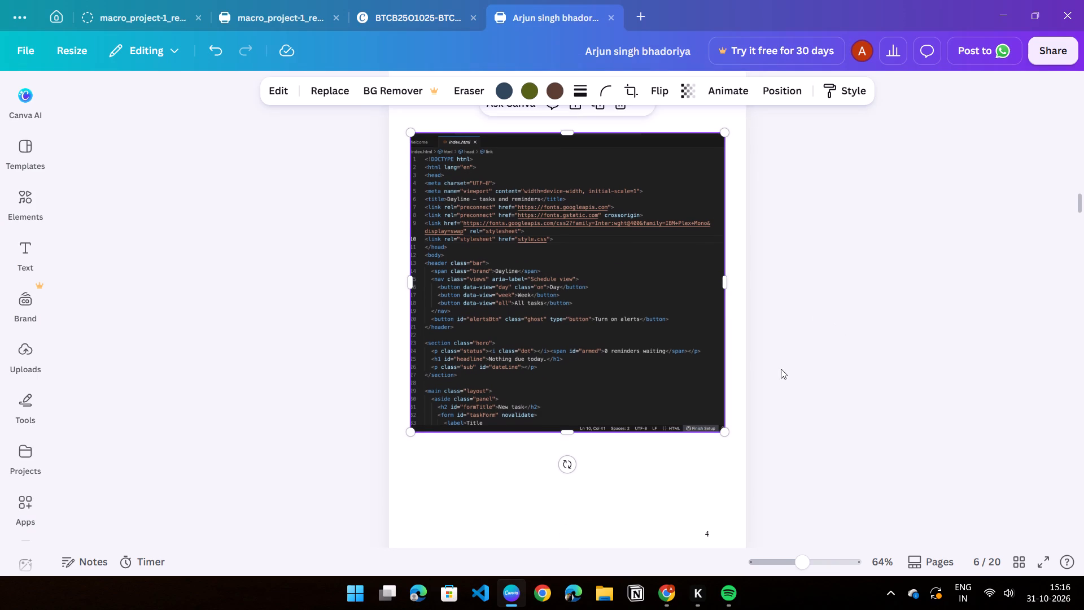
Examine the page layout and numbering of the Emergency Response System report from page 6 to page 13, returning to page 11.
{"action": "left_click", "coordinate": [423, 12]}
{"action": "scroll", "coordinate": [535, 169], "scroll_direction": "down", "scroll_amount": 3}
{"action": "scroll", "coordinate": [543, 181], "scroll_direction": "up", "scroll_amount": 3}
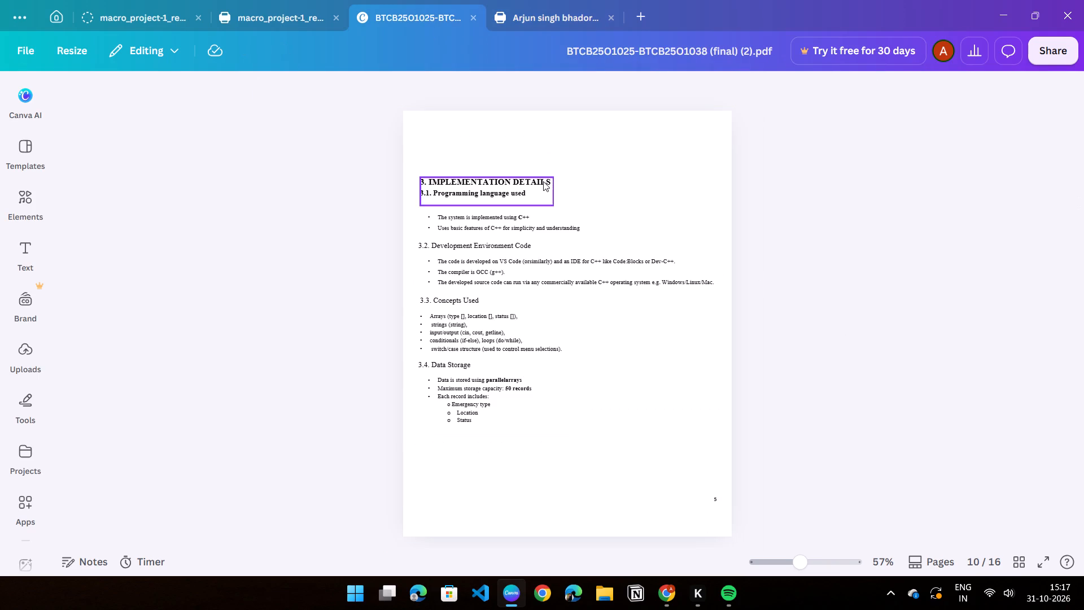
{"action": "scroll", "coordinate": [543, 181], "scroll_direction": "up", "scroll_amount": 1}
{"action": "scroll", "coordinate": [543, 181], "scroll_direction": "down", "scroll_amount": 10}
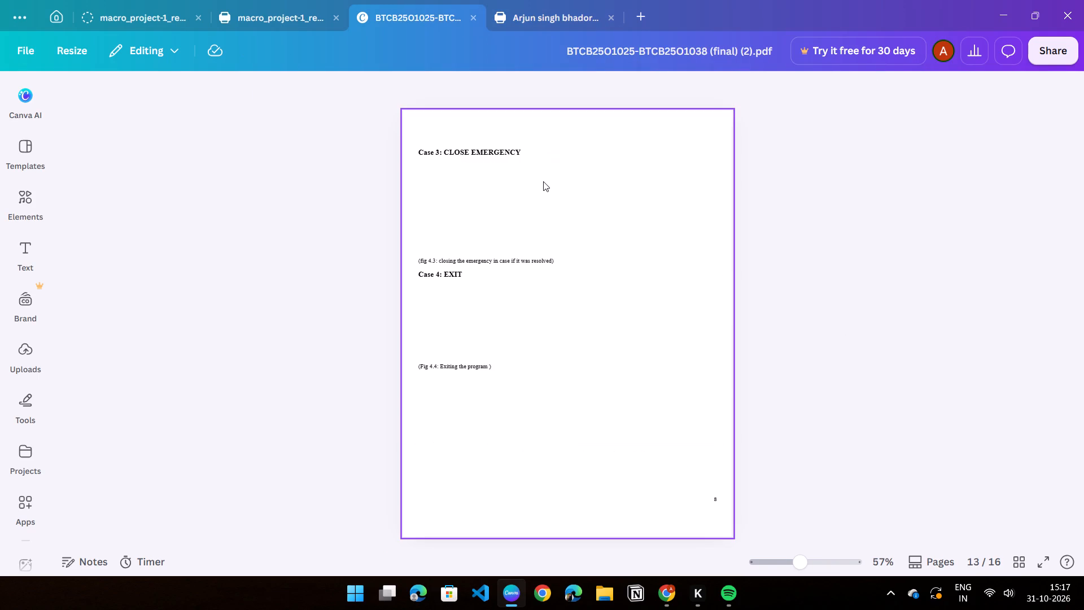
{"action": "scroll", "coordinate": [543, 181], "scroll_direction": "down", "scroll_amount": 12}
{"action": "scroll", "coordinate": [543, 181], "scroll_direction": "up", "scroll_amount": 14}
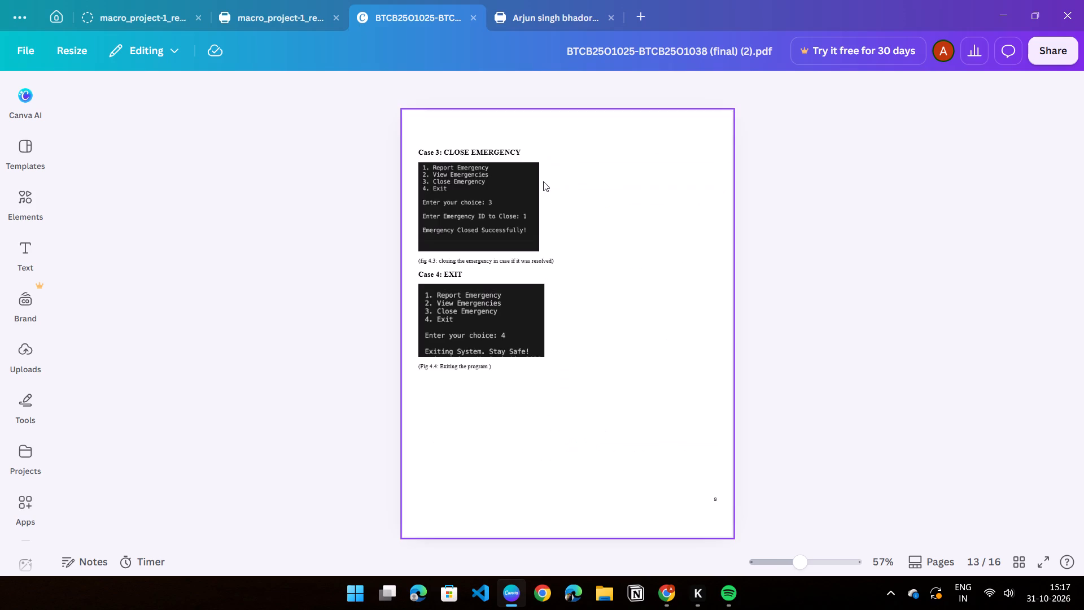
{"action": "scroll", "coordinate": [543, 181], "scroll_direction": "up", "scroll_amount": 19}
{"action": "scroll", "coordinate": [543, 181], "scroll_direction": "up", "scroll_amount": 3}
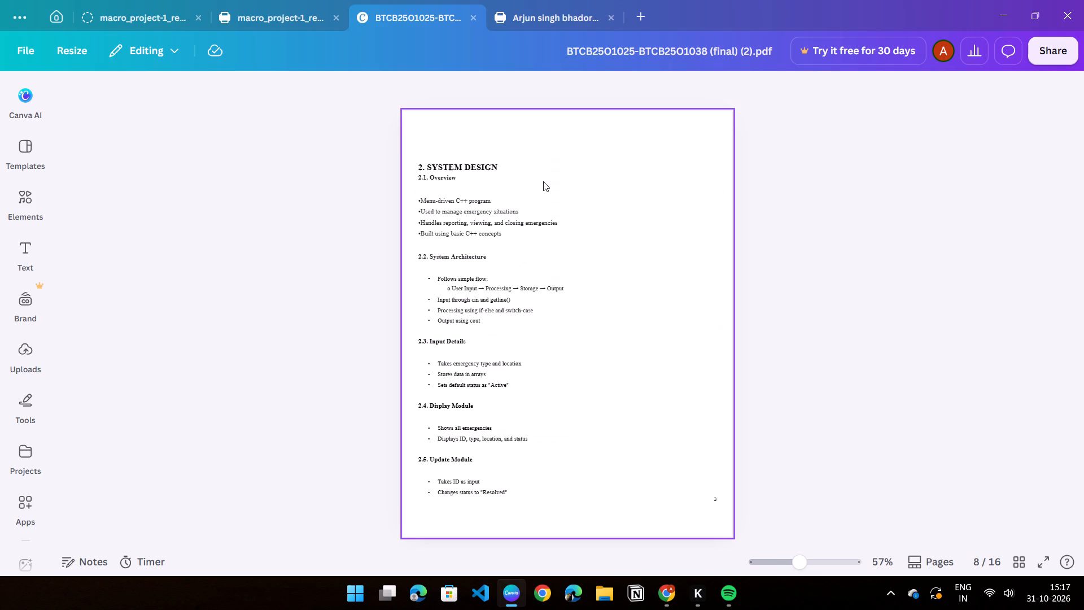
{"action": "scroll", "coordinate": [543, 181], "scroll_direction": "up", "scroll_amount": 11}
{"action": "scroll", "coordinate": [543, 181], "scroll_direction": "down", "scroll_amount": 9}
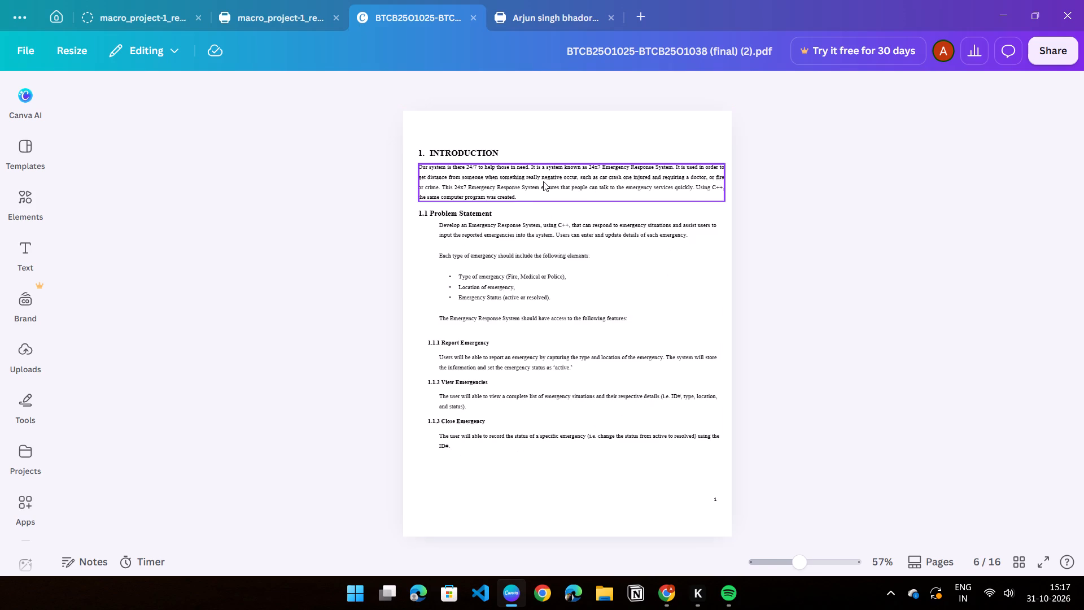
{"action": "scroll", "coordinate": [543, 181], "scroll_direction": "down", "scroll_amount": 3}
{"action": "left_click", "coordinate": [976, 388]}
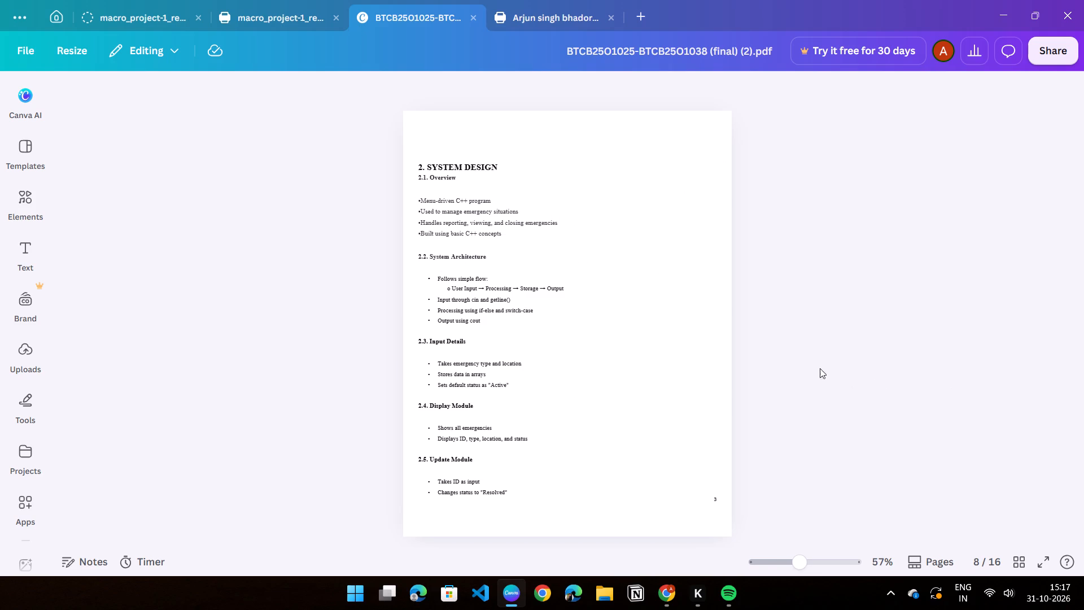
{"action": "left_click", "coordinate": [942, 563]}
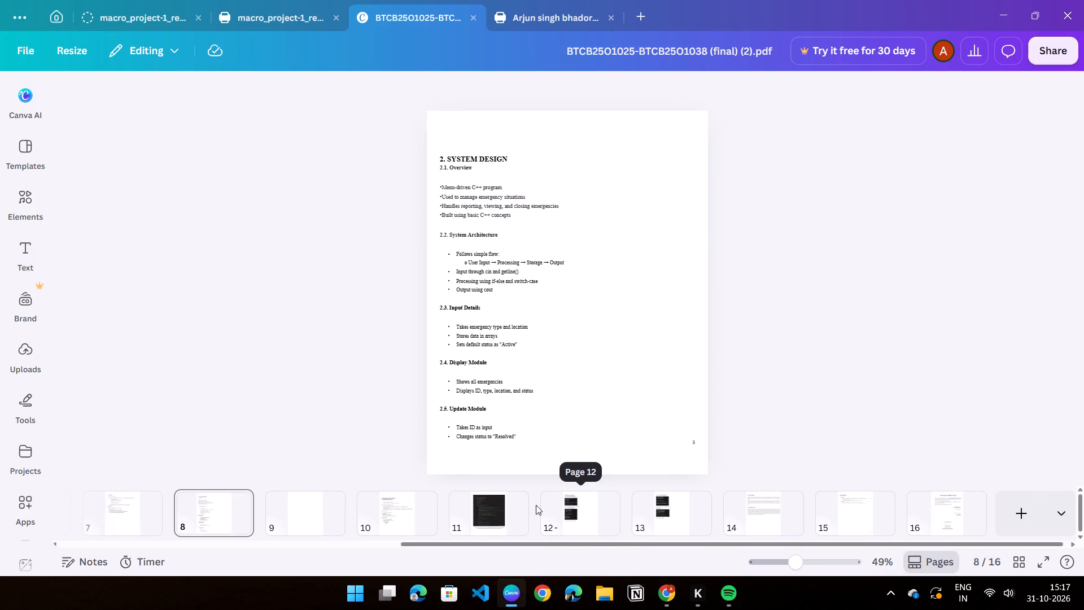
{"action": "left_click", "coordinate": [503, 503]}
Return to the 20-page report and review its page thumbnails and the layout of pages 1 to 6.
{"action": "left_click", "coordinate": [528, 10]}
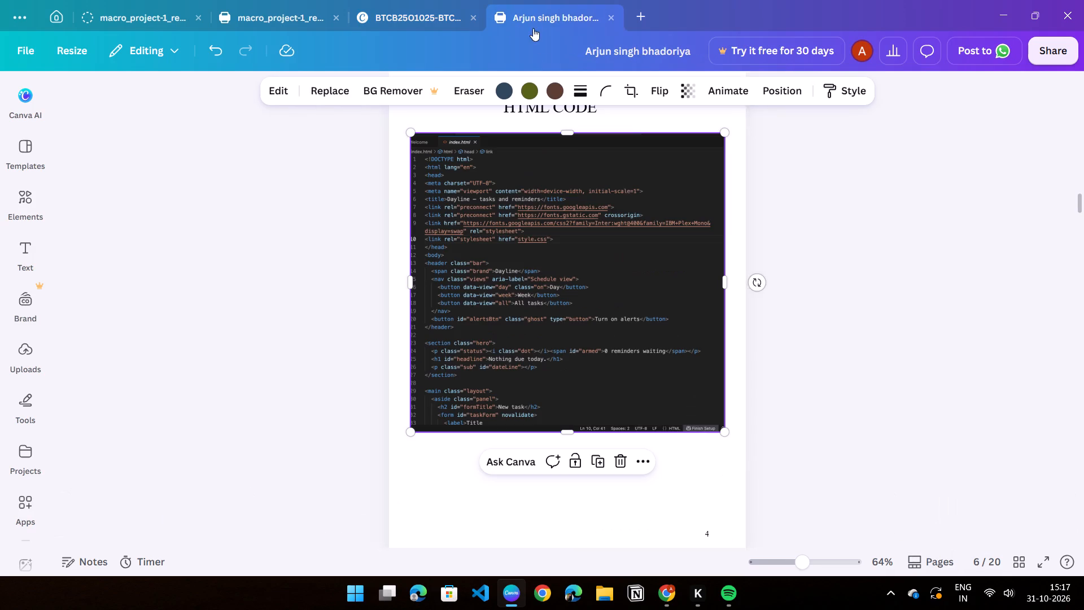
{"action": "left_click", "coordinate": [941, 563]}
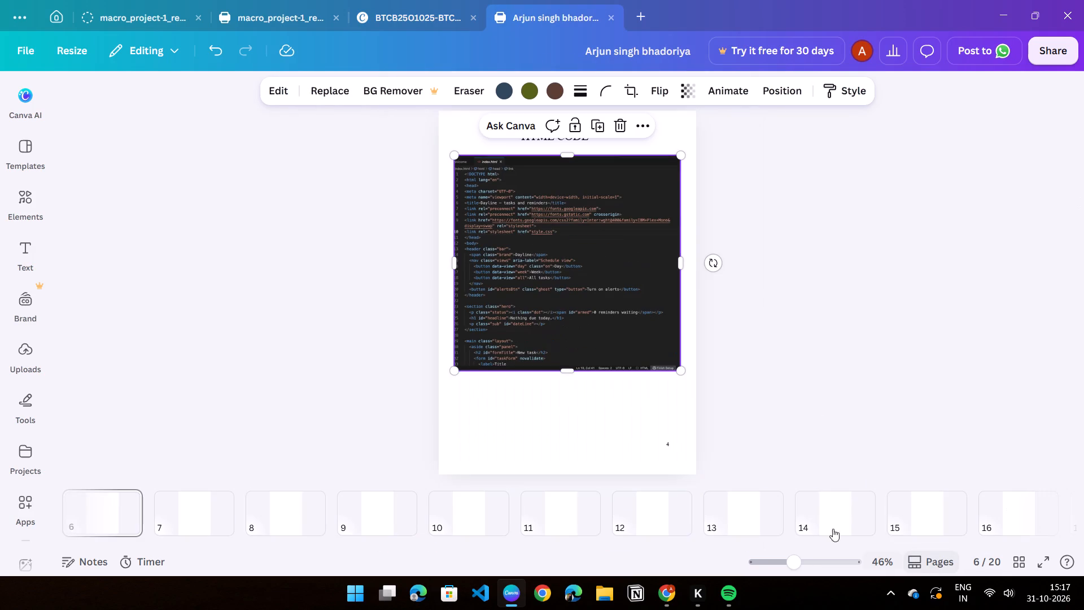
{"action": "scroll", "coordinate": [766, 298], "scroll_direction": "down", "scroll_amount": 2}
{"action": "scroll", "coordinate": [766, 298], "scroll_direction": "up", "scroll_amount": 3}
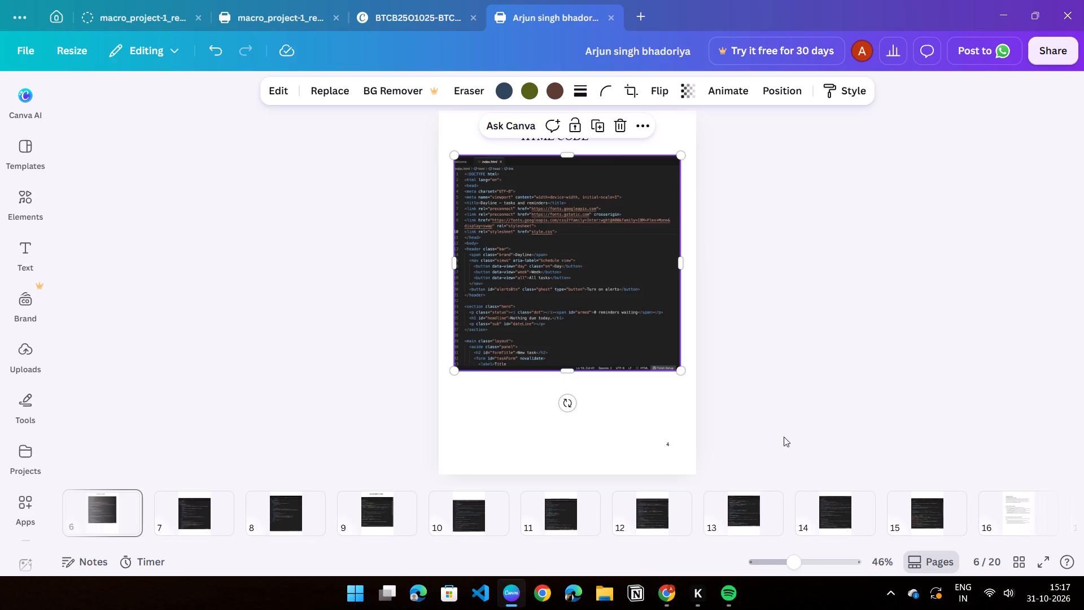
{"action": "left_click", "coordinate": [928, 562]}
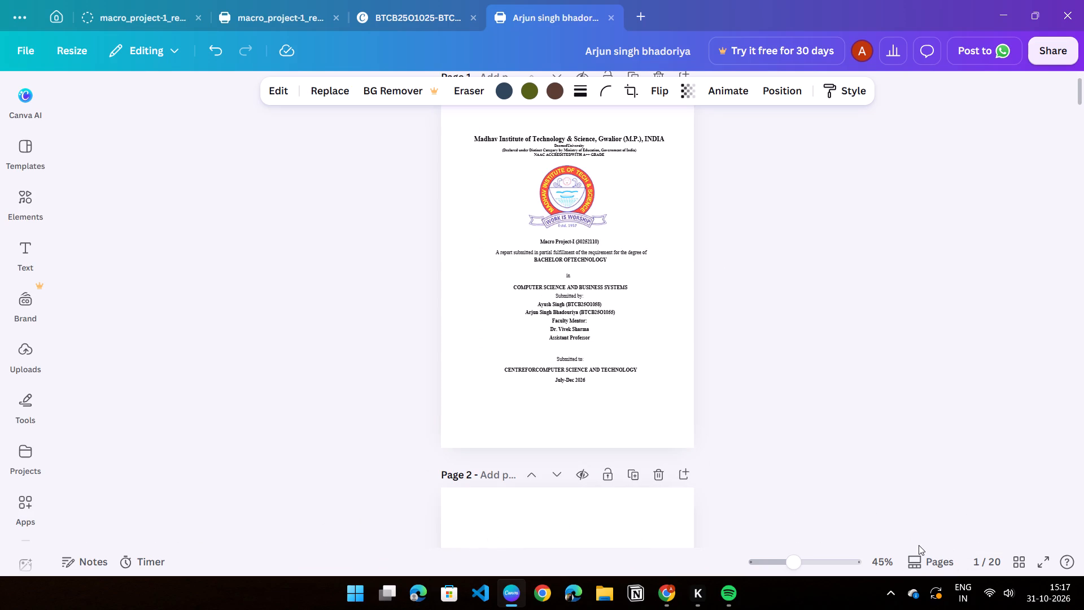
{"action": "scroll", "coordinate": [595, 339], "scroll_direction": "down", "scroll_amount": 9}
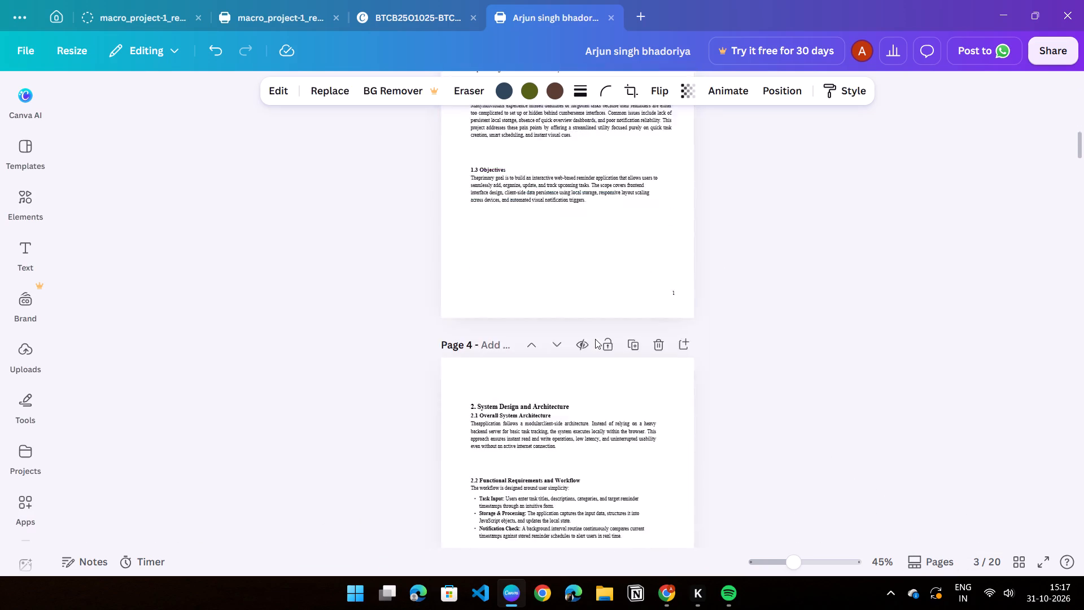
{"action": "scroll", "coordinate": [595, 339], "scroll_direction": "down", "scroll_amount": 8}
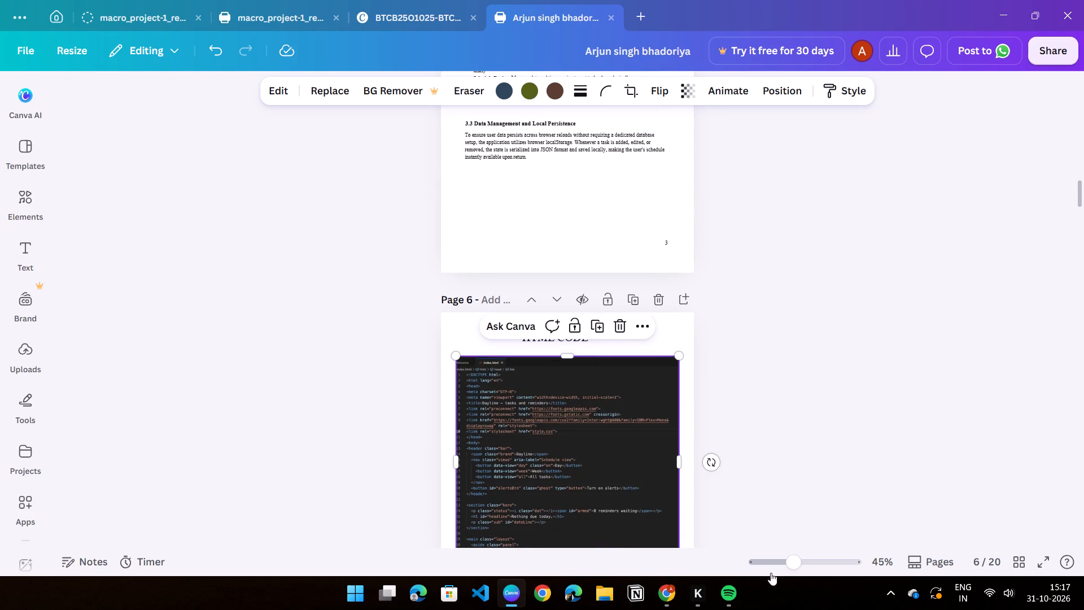
{"action": "left_click_drag", "start_coordinate": [796, 569], "coordinate": [802, 568]}
{"action": "scroll", "coordinate": [801, 419], "scroll_direction": "down", "scroll_amount": 2}
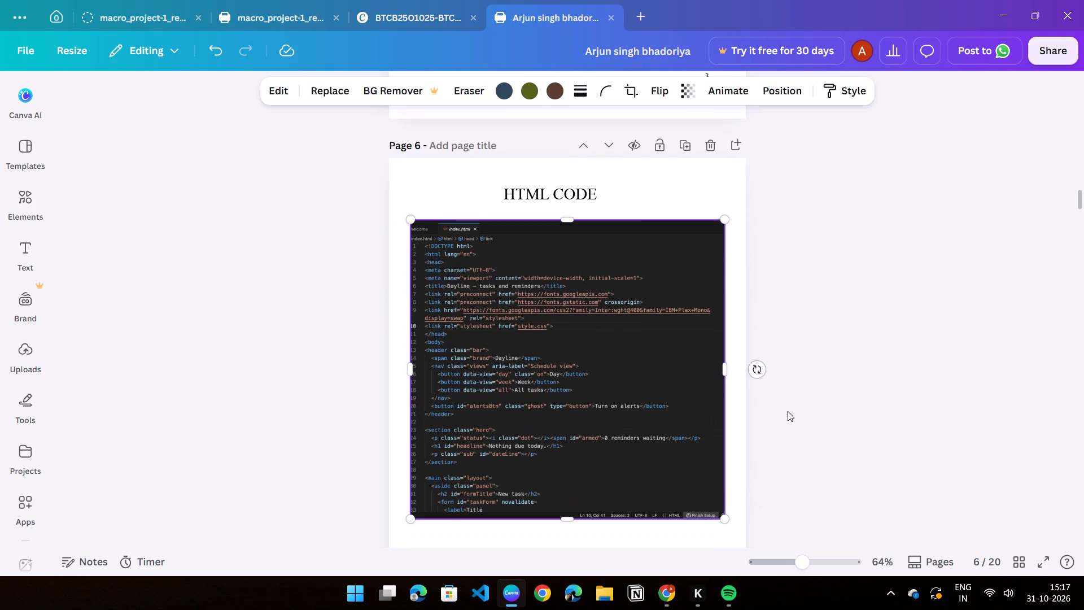
{"action": "scroll", "coordinate": [781, 408], "scroll_direction": "down", "scroll_amount": 2}
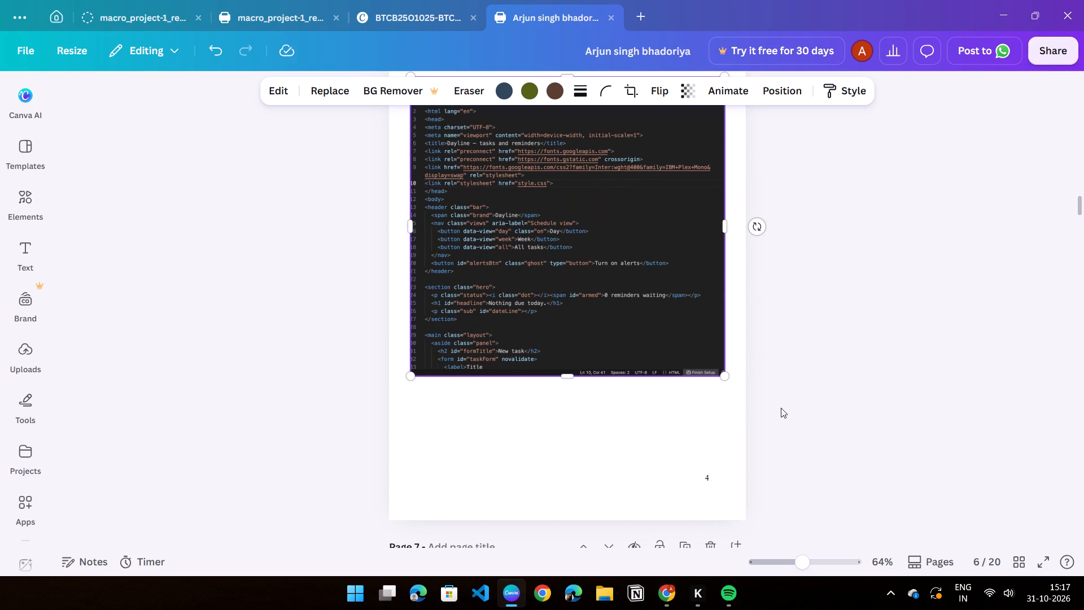
{"action": "scroll", "coordinate": [773, 419], "scroll_direction": "up", "scroll_amount": 1}
{"action": "scroll", "coordinate": [773, 419], "scroll_direction": "down", "scroll_amount": 4}
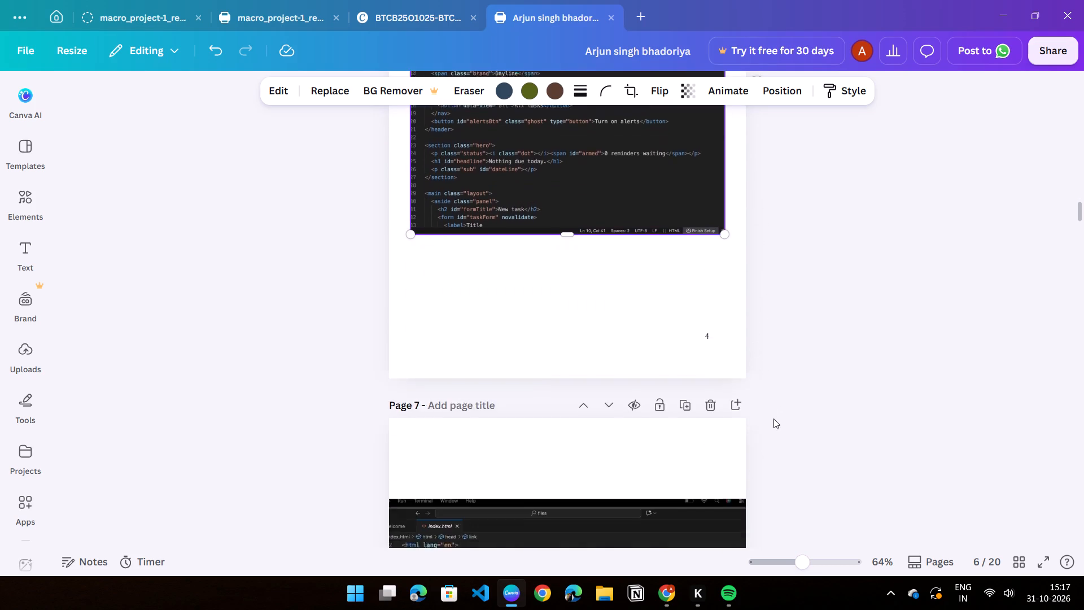
Scale down the index.html code screenshot on page 7 proportionally and reposition it between the top of the page and the page number.
{"action": "scroll", "coordinate": [773, 419], "scroll_direction": "down", "scroll_amount": 4}
{"action": "left_click", "coordinate": [636, 388]}
{"action": "left_click_drag", "start_coordinate": [636, 388], "coordinate": [689, 397]}
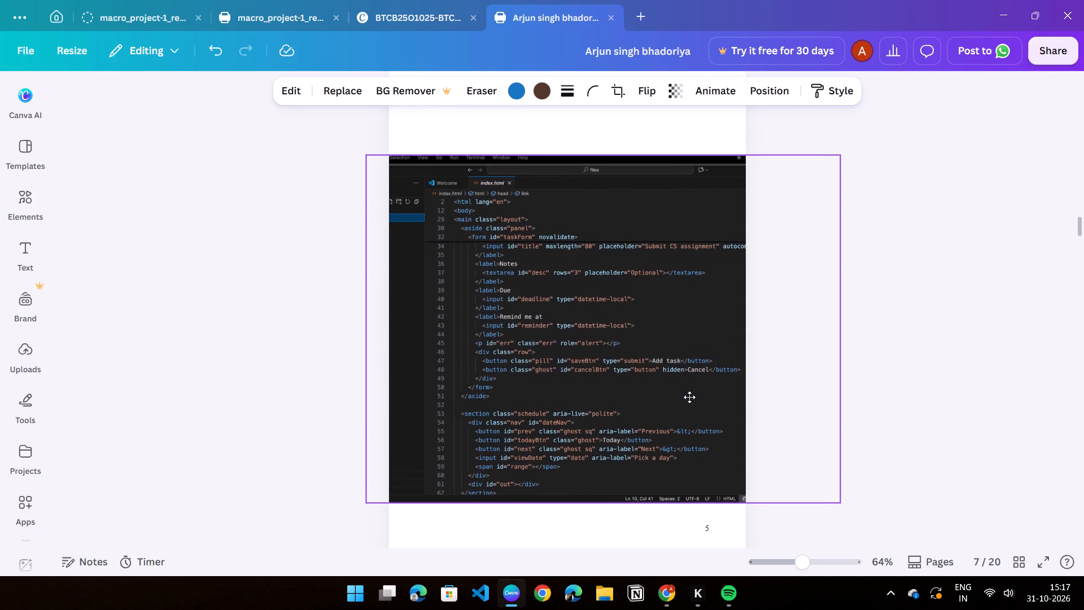
{"action": "left_click_drag", "start_coordinate": [689, 397], "coordinate": [670, 382]}
{"action": "left_click_drag", "start_coordinate": [825, 492], "coordinate": [800, 481]}
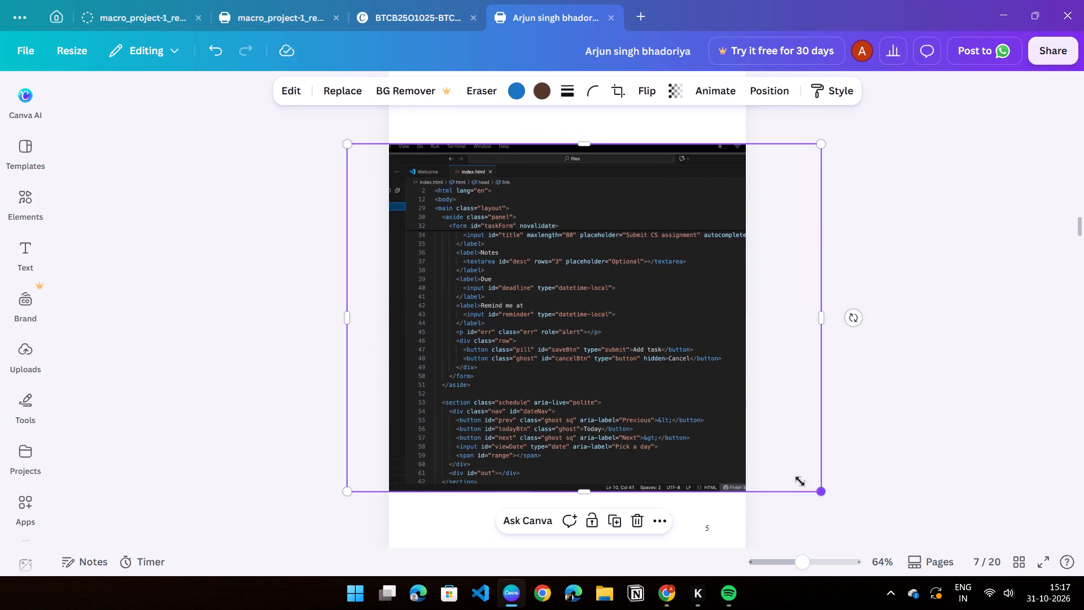
{"action": "left_click_drag", "start_coordinate": [800, 481], "coordinate": [668, 444]}
{"action": "left_click_drag", "start_coordinate": [603, 353], "coordinate": [652, 387]}
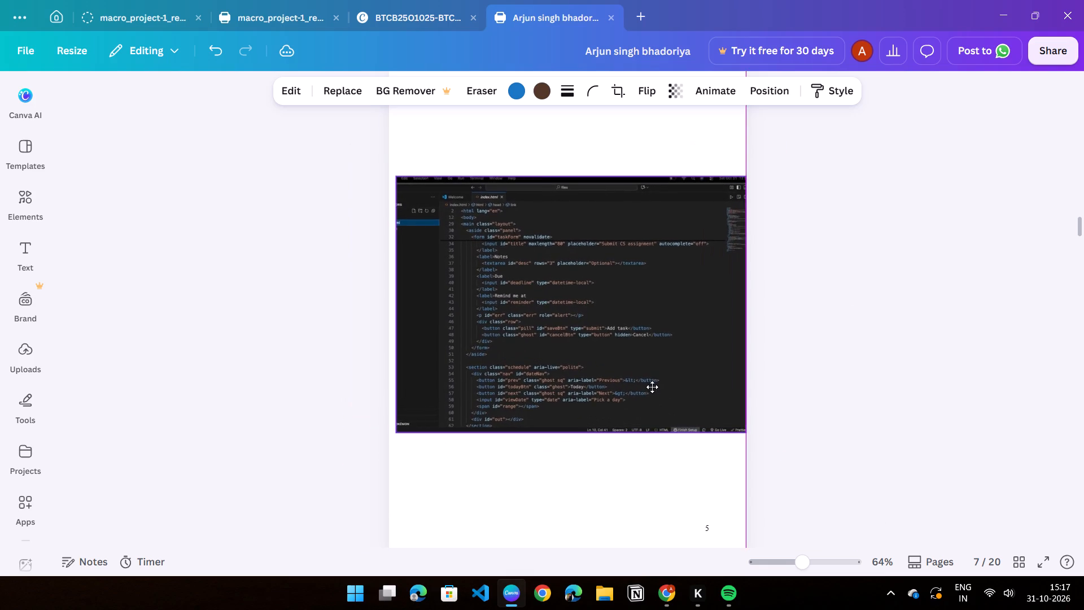
{"action": "left_click_drag", "start_coordinate": [652, 387], "coordinate": [632, 384]}
Crop the right side of page 7's code screenshot to about 19 wide and move it right so its left edge sits inside the page.
{"action": "left_click_drag", "start_coordinate": [728, 299], "coordinate": [719, 303]}
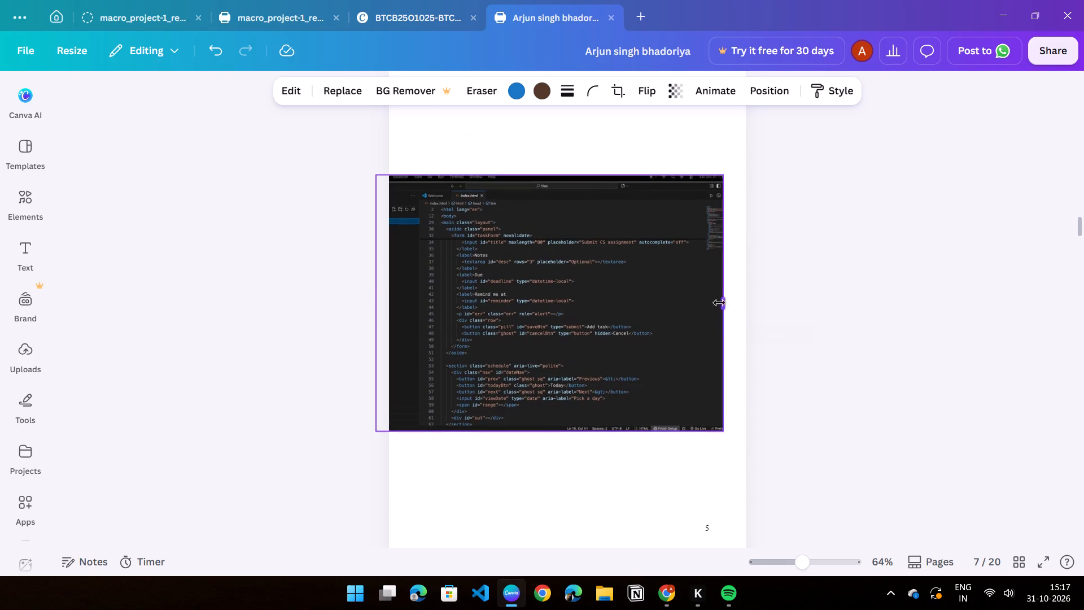
{"action": "left_click_drag", "start_coordinate": [719, 303], "coordinate": [702, 306]}
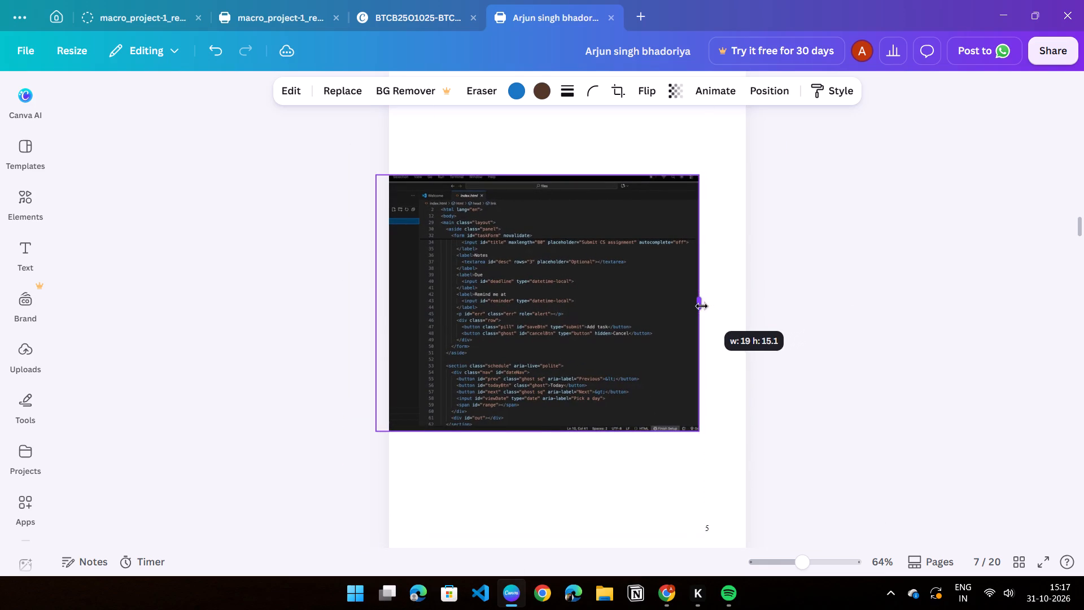
{"action": "left_click_drag", "start_coordinate": [702, 306], "coordinate": [699, 306]}
{"action": "left_click_drag", "start_coordinate": [641, 310], "coordinate": [680, 317]}
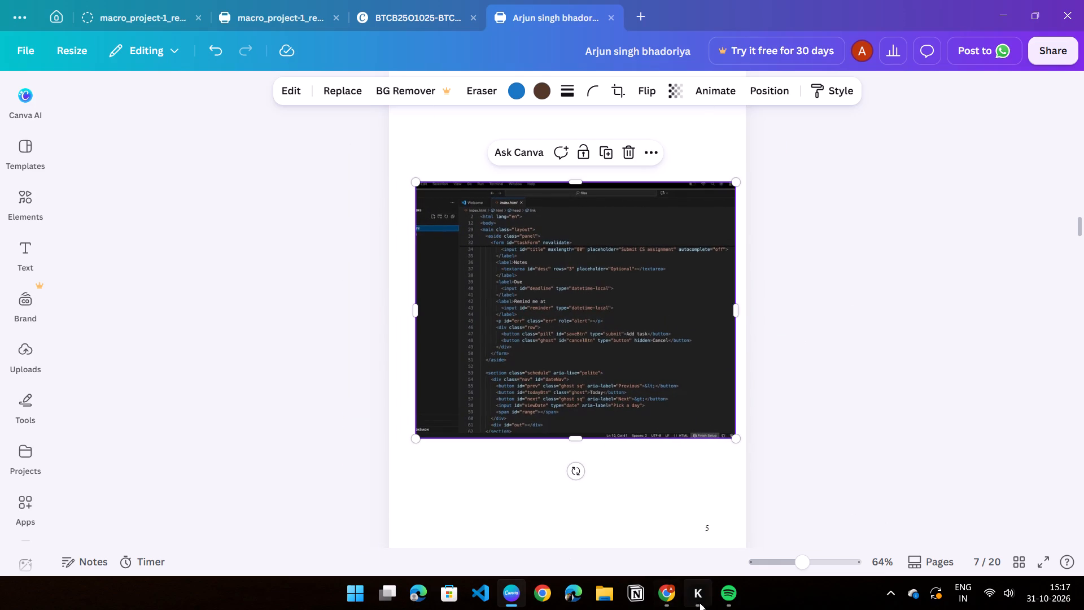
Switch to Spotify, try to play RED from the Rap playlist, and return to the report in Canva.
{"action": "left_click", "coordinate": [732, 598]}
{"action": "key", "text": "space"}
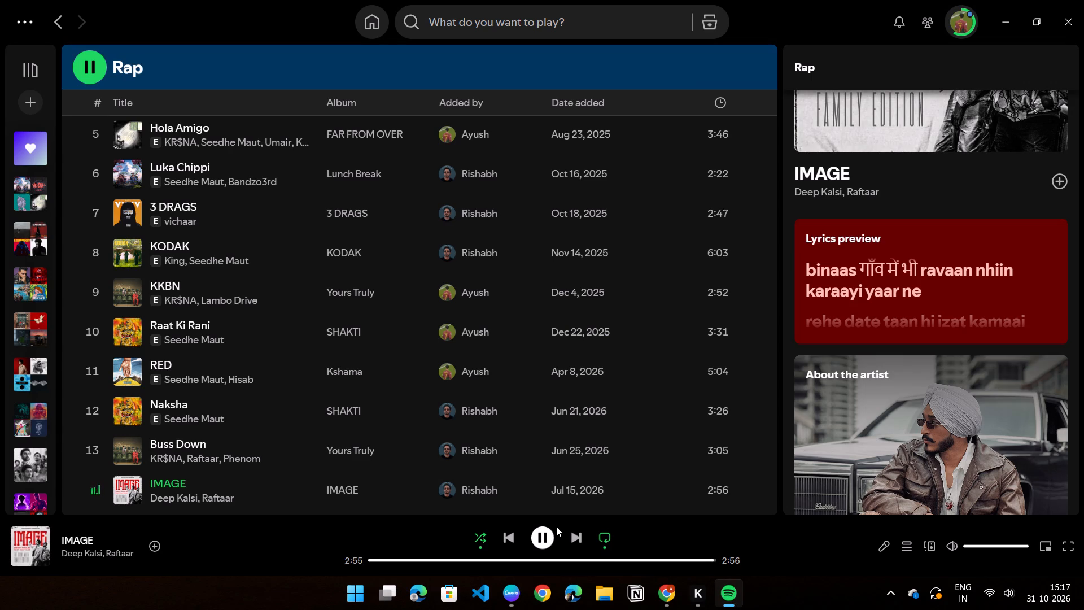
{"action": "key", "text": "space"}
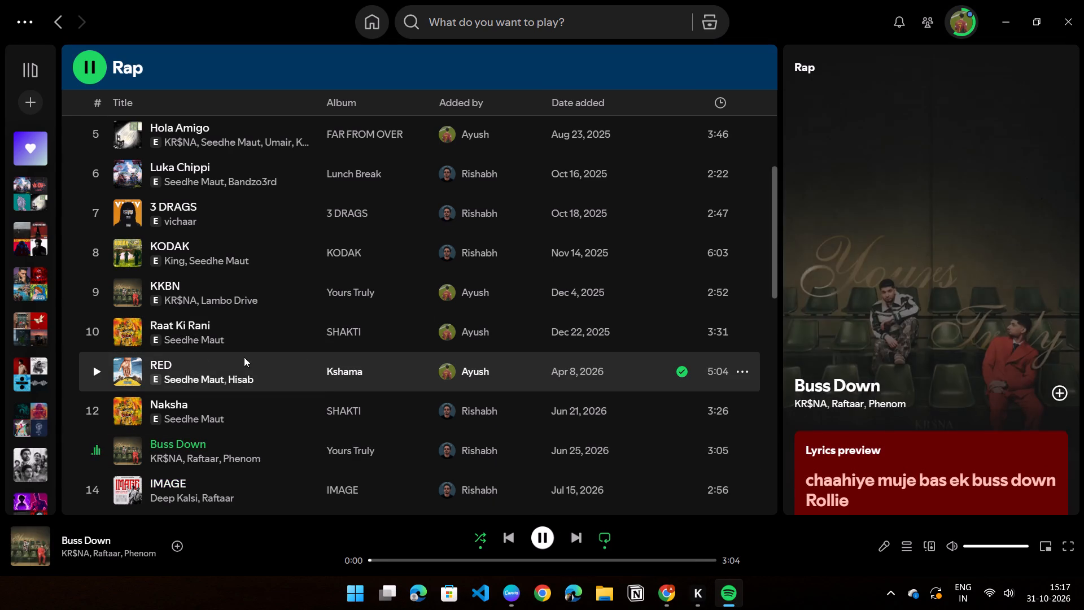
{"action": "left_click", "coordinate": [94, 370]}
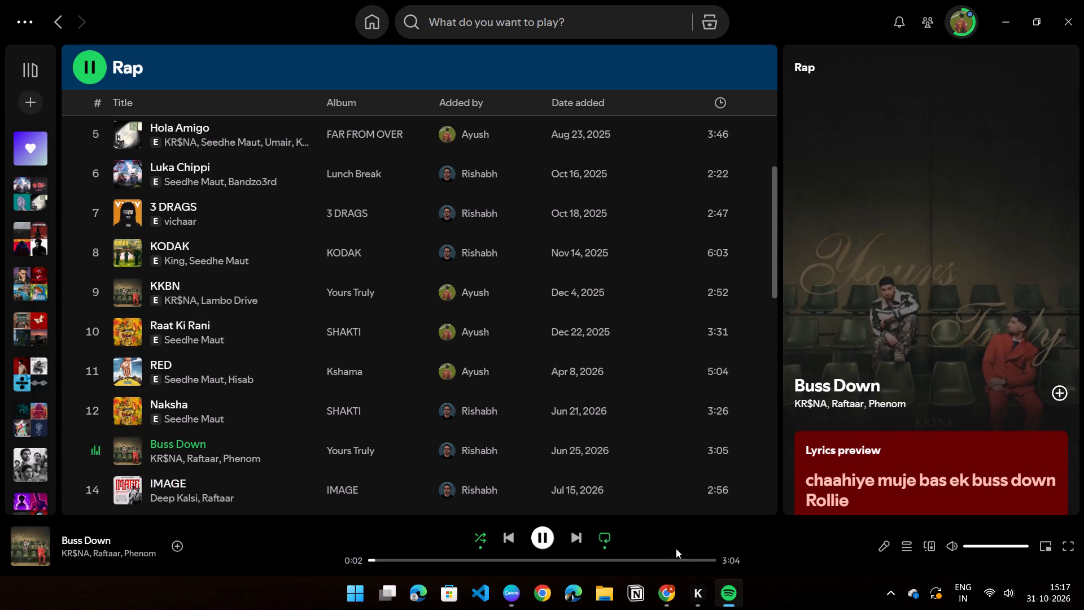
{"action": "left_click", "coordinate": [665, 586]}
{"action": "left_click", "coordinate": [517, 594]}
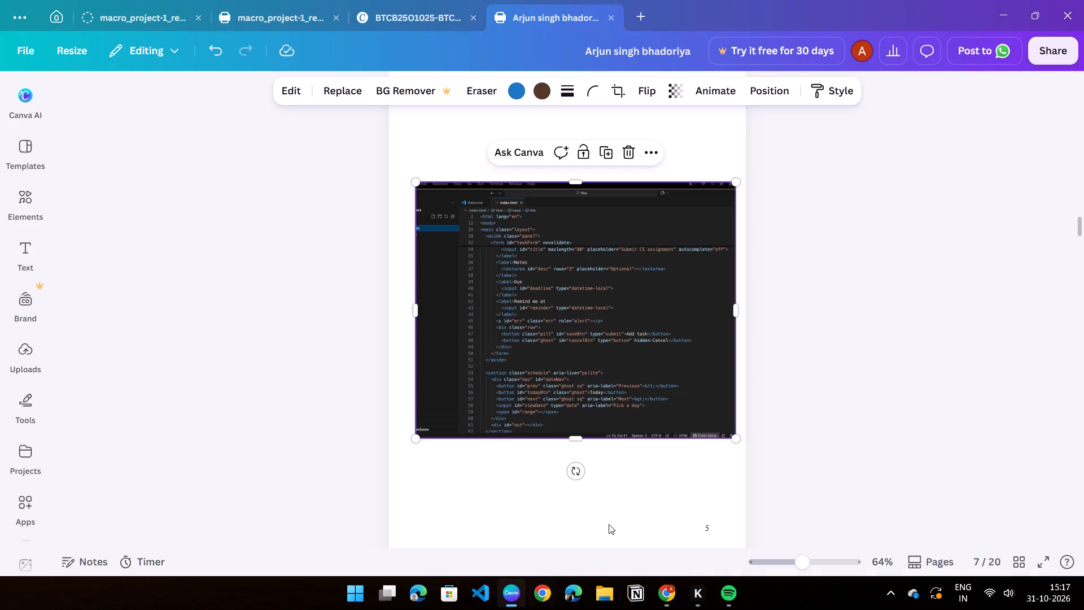
Crop the left side and top of page 7's code screenshot to about 15.4 wide by 14.1 high, removing the editor's side panel and menu bar.
{"action": "left_click_drag", "start_coordinate": [417, 312], "coordinate": [448, 321]}
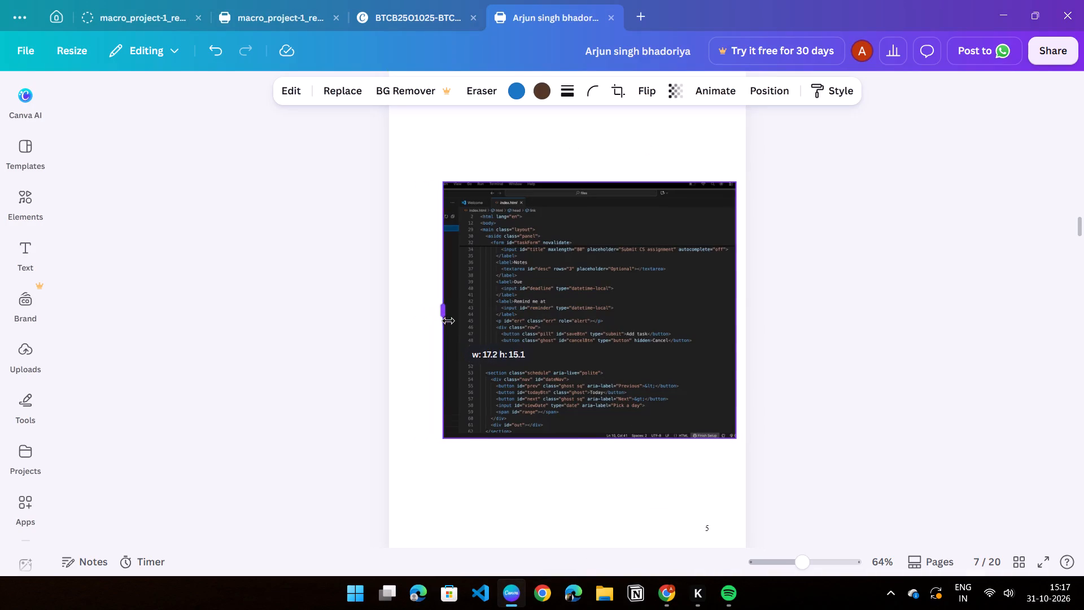
{"action": "left_click_drag", "start_coordinate": [448, 321], "coordinate": [478, 325]}
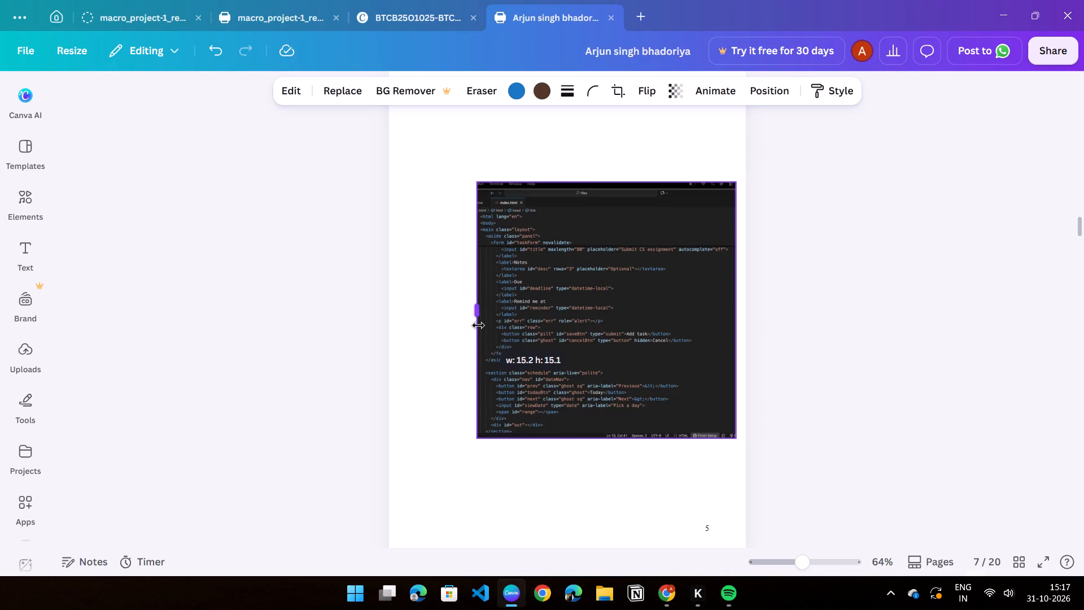
{"action": "left_click_drag", "start_coordinate": [478, 325], "coordinate": [474, 326]}
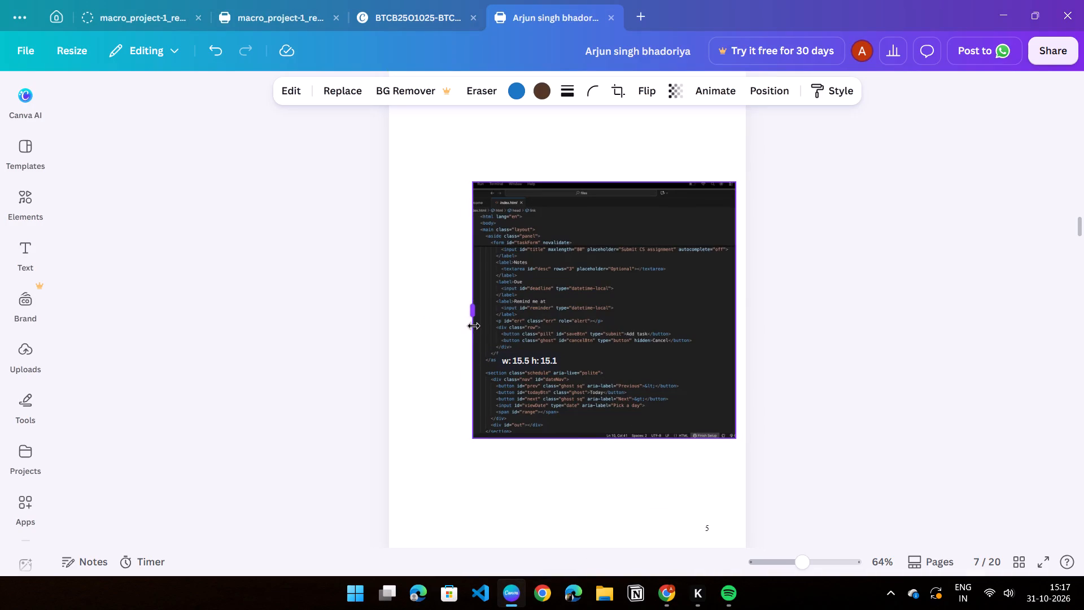
{"action": "left_click_drag", "start_coordinate": [474, 326], "coordinate": [466, 326]}
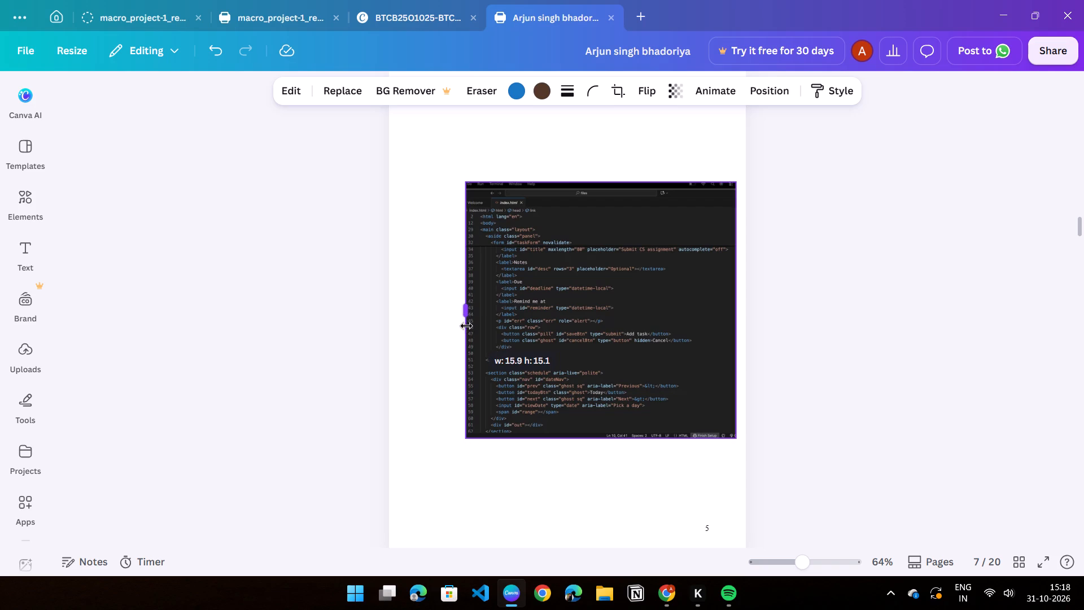
{"action": "left_click_drag", "start_coordinate": [466, 326], "coordinate": [462, 326]}
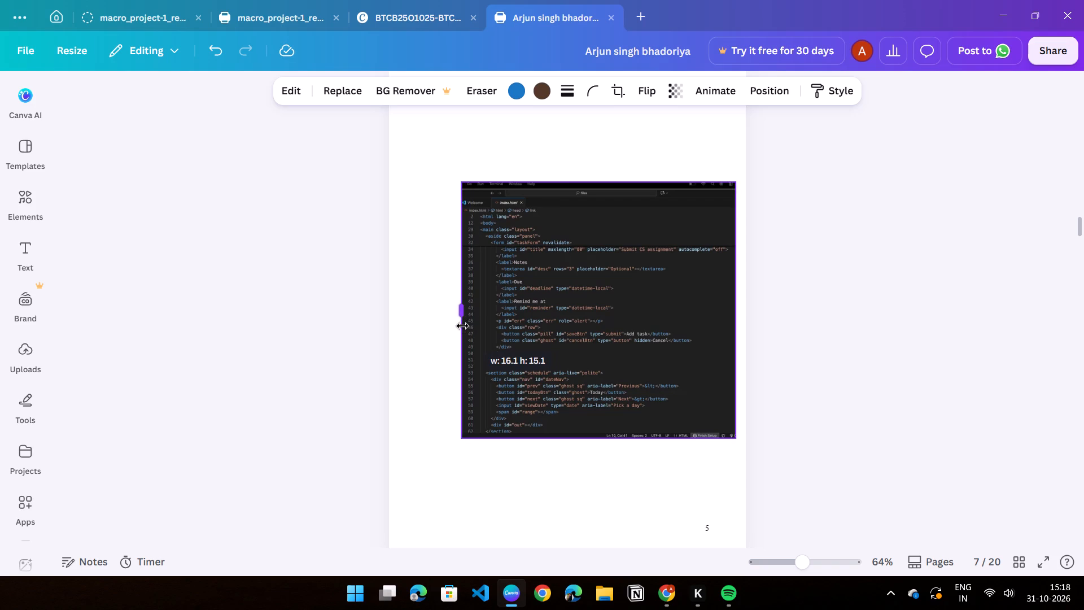
{"action": "left_click_drag", "start_coordinate": [462, 326], "coordinate": [474, 327]}
{"action": "left_click_drag", "start_coordinate": [602, 182], "coordinate": [601, 198]}
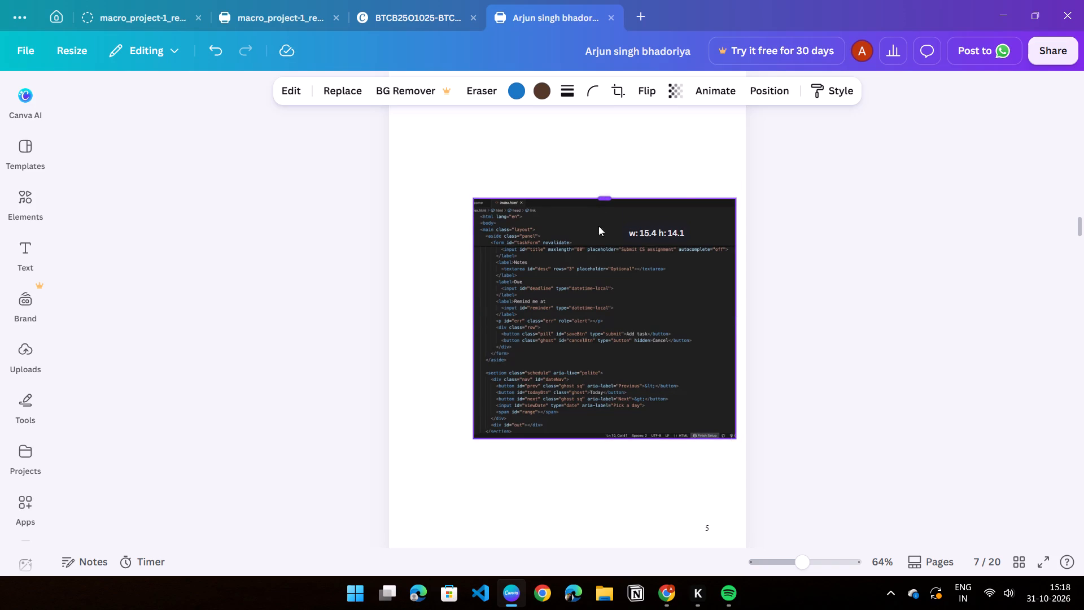
Move page 7's cropped code screenshot to the page's upper margin, enlarge it proportionally to nearly the full text width, and centre it.
{"action": "left_click_drag", "start_coordinate": [614, 310], "coordinate": [578, 262]}
{"action": "scroll", "coordinate": [841, 327], "scroll_direction": "up", "scroll_amount": 2}
{"action": "left_click_drag", "start_coordinate": [635, 394], "coordinate": [631, 386]}
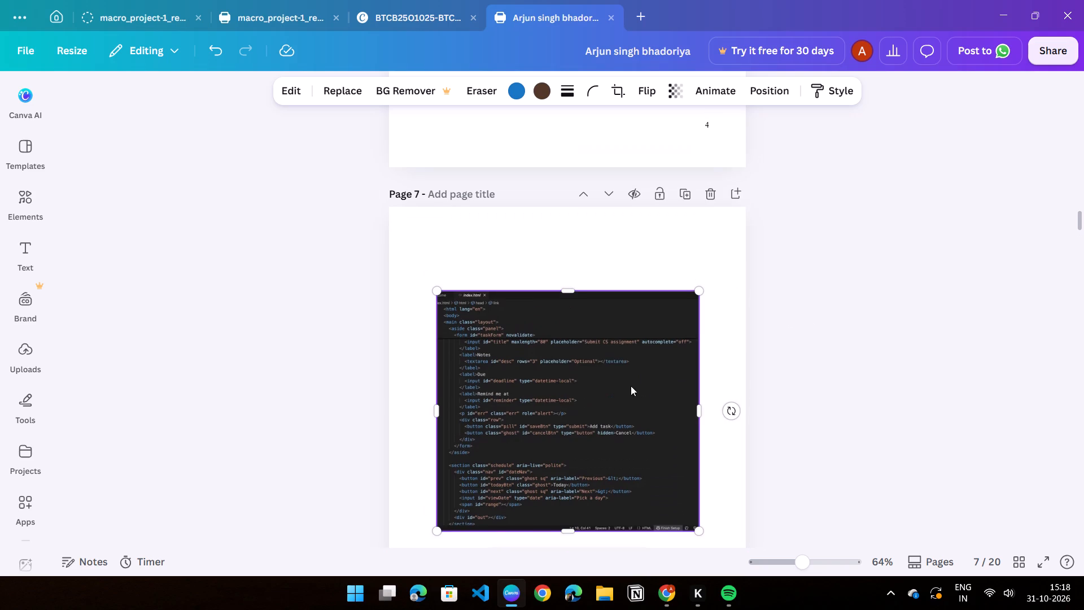
{"action": "left_click_drag", "start_coordinate": [631, 386], "coordinate": [617, 337]}
{"action": "left_click_drag", "start_coordinate": [680, 474], "coordinate": [707, 489]}
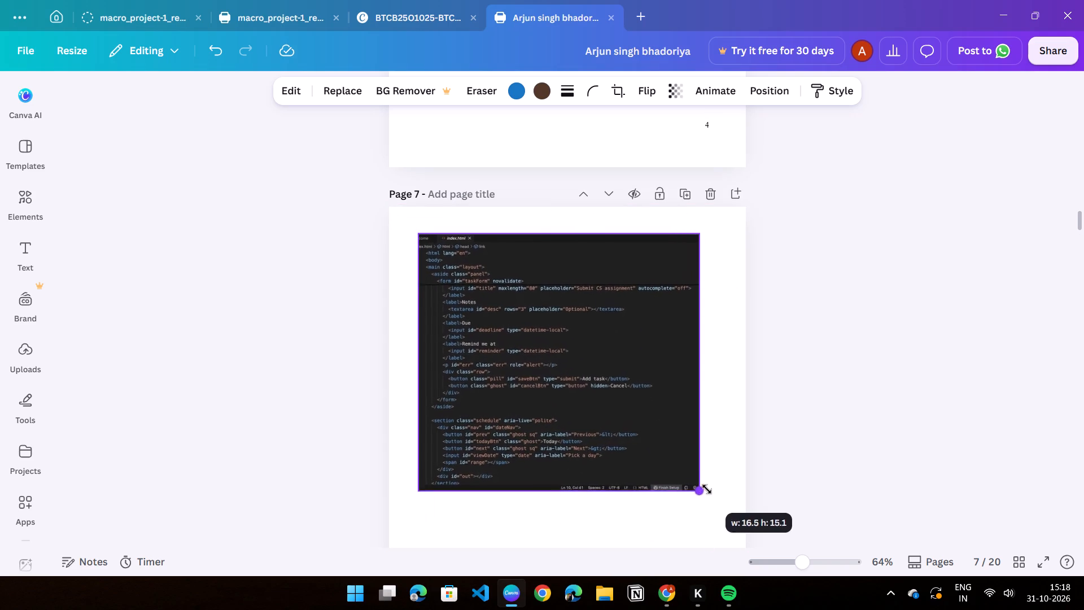
{"action": "left_click_drag", "start_coordinate": [707, 489], "coordinate": [744, 508]}
{"action": "left_click_drag", "start_coordinate": [661, 459], "coordinate": [653, 456]}
Crop the left, top and right of page 8's index.html screenshot to about 19.4 wide, and move it up near the page top.
{"action": "scroll", "coordinate": [824, 401], "scroll_direction": "down", "scroll_amount": 8}
{"action": "scroll", "coordinate": [768, 401], "scroll_direction": "down", "scroll_amount": 1}
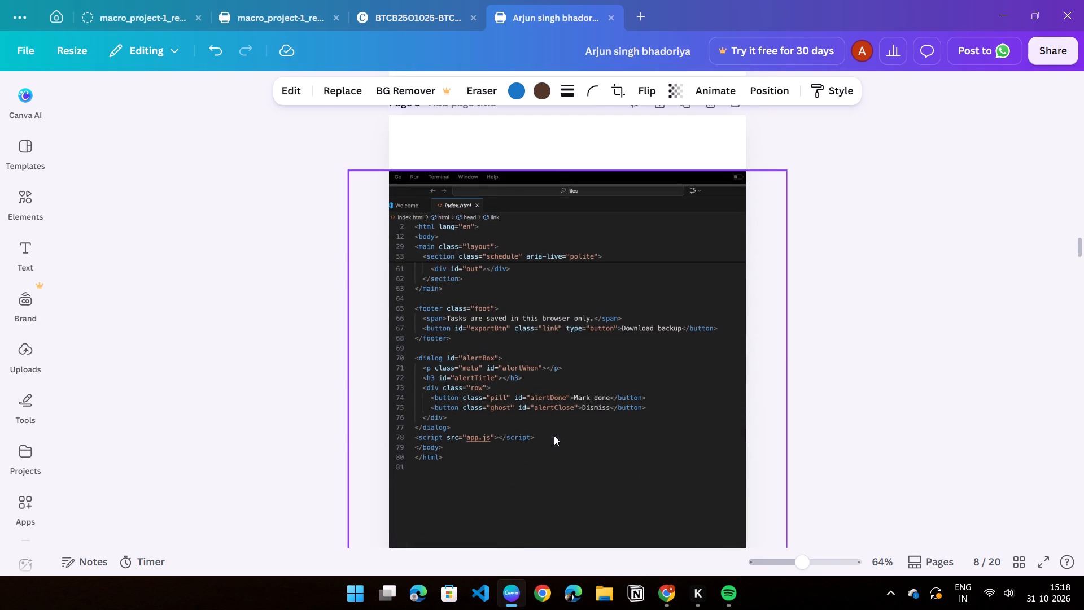
{"action": "left_click", "coordinate": [554, 435]}
{"action": "left_click_drag", "start_coordinate": [344, 371], "coordinate": [375, 374]}
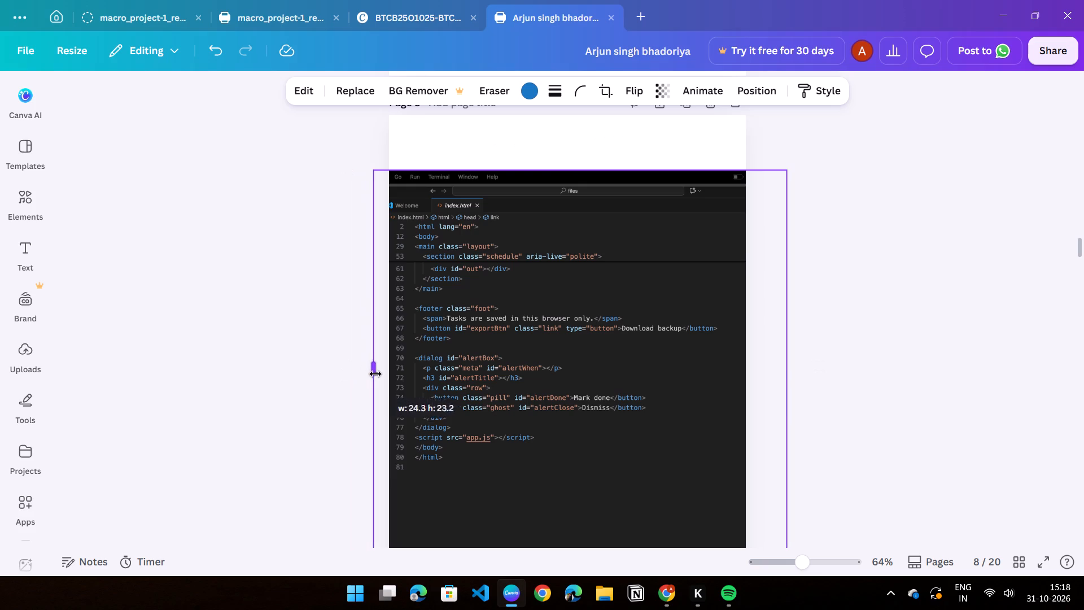
{"action": "left_click_drag", "start_coordinate": [375, 374], "coordinate": [396, 379]}
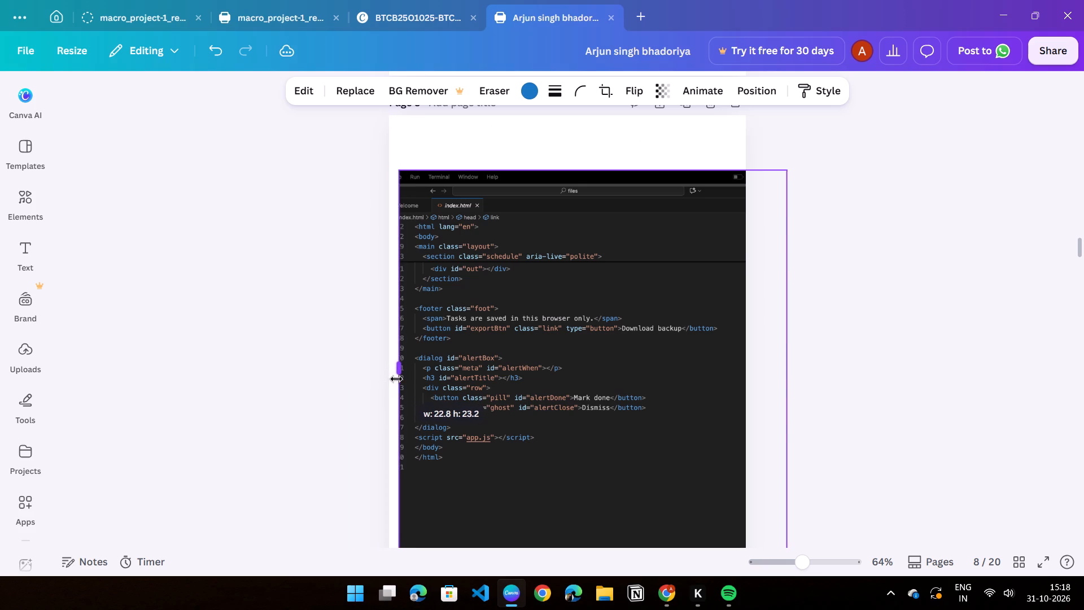
{"action": "left_click_drag", "start_coordinate": [396, 379], "coordinate": [401, 378]}
{"action": "left_click_drag", "start_coordinate": [587, 172], "coordinate": [588, 172]}
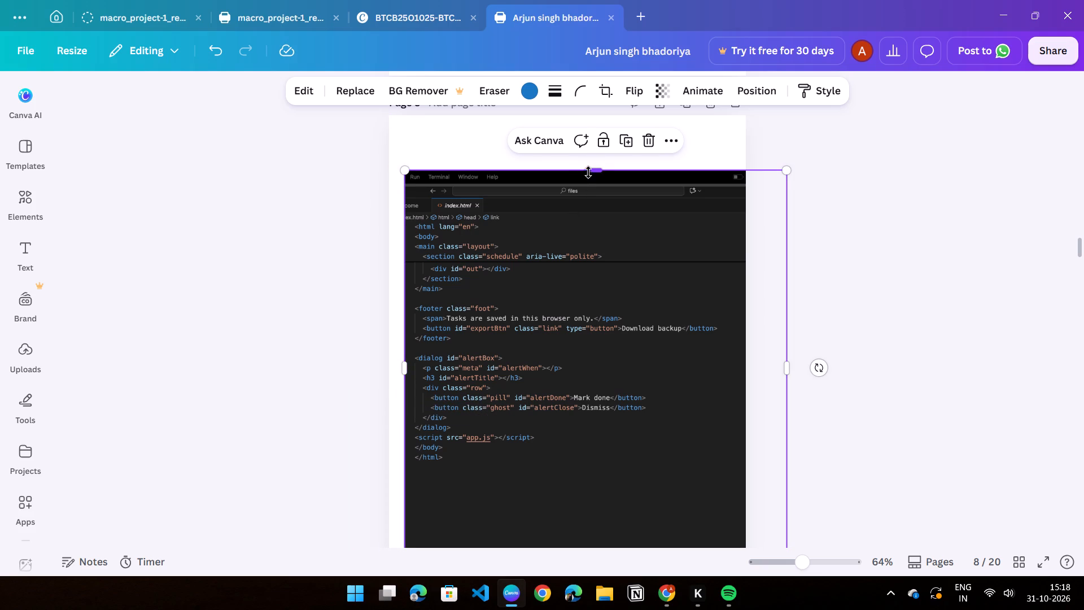
{"action": "left_click_drag", "start_coordinate": [588, 172], "coordinate": [588, 200]}
{"action": "left_click_drag", "start_coordinate": [587, 352], "coordinate": [570, 292]}
{"action": "left_click_drag", "start_coordinate": [770, 316], "coordinate": [717, 330]}
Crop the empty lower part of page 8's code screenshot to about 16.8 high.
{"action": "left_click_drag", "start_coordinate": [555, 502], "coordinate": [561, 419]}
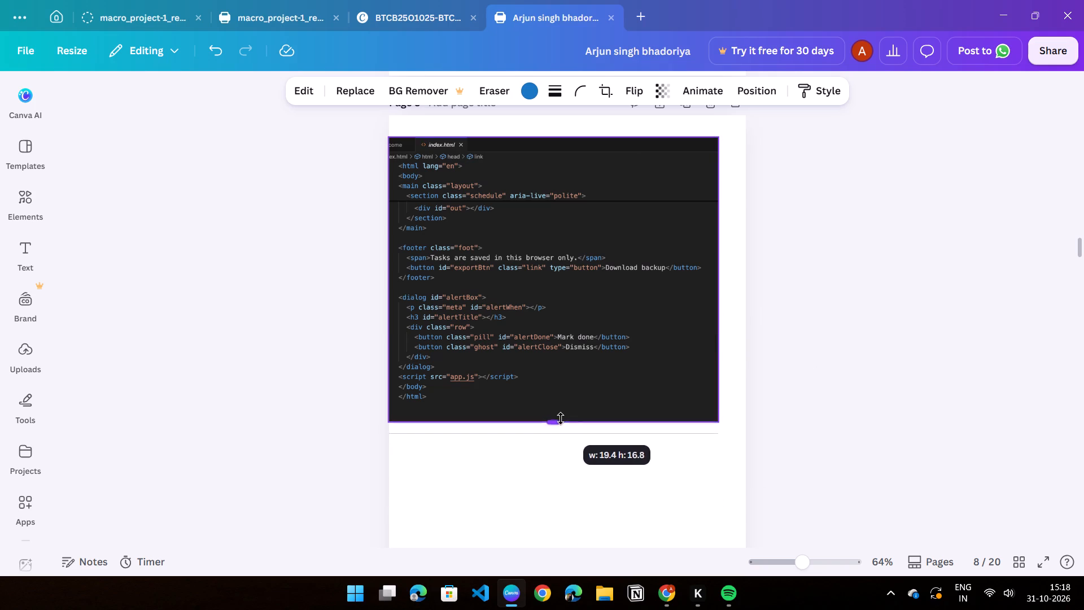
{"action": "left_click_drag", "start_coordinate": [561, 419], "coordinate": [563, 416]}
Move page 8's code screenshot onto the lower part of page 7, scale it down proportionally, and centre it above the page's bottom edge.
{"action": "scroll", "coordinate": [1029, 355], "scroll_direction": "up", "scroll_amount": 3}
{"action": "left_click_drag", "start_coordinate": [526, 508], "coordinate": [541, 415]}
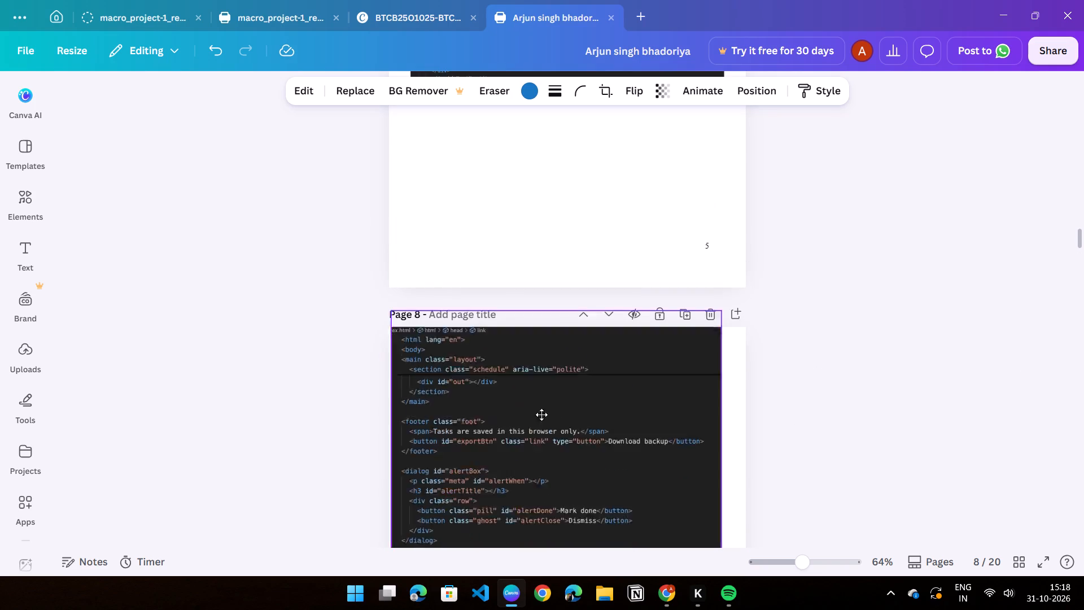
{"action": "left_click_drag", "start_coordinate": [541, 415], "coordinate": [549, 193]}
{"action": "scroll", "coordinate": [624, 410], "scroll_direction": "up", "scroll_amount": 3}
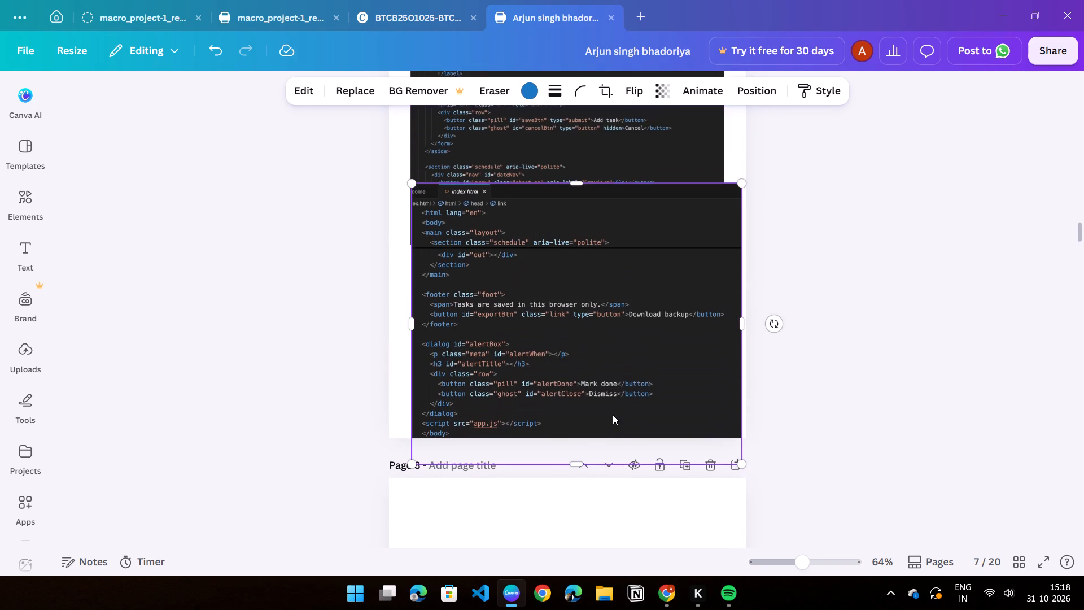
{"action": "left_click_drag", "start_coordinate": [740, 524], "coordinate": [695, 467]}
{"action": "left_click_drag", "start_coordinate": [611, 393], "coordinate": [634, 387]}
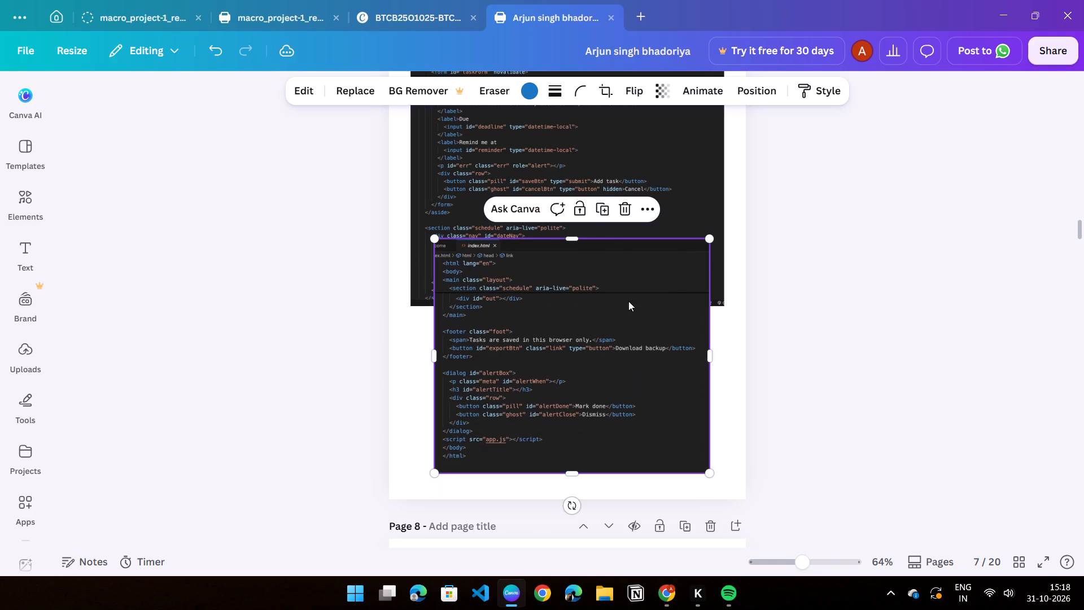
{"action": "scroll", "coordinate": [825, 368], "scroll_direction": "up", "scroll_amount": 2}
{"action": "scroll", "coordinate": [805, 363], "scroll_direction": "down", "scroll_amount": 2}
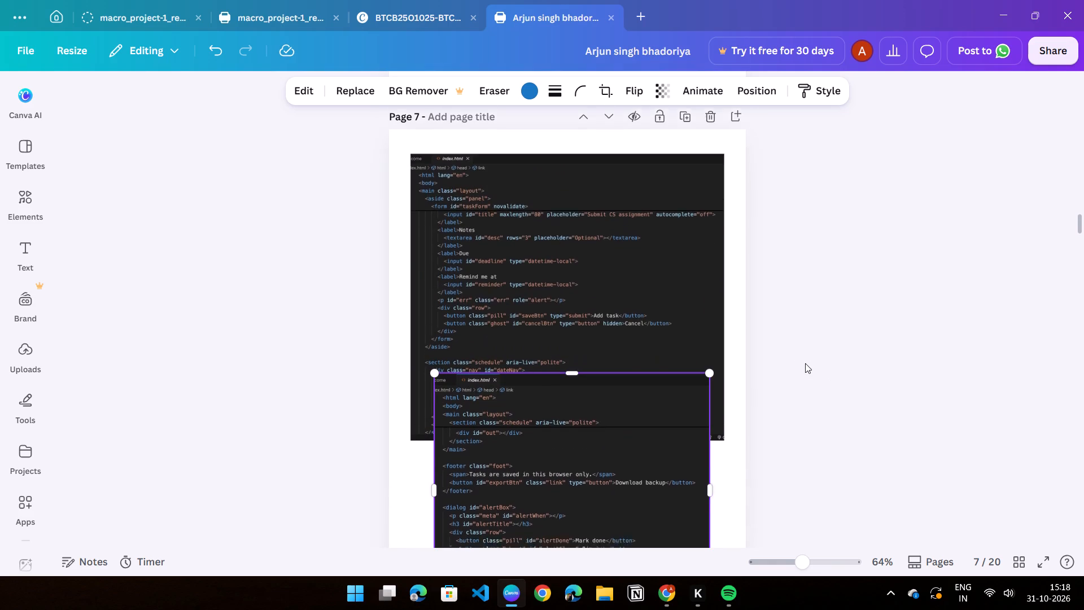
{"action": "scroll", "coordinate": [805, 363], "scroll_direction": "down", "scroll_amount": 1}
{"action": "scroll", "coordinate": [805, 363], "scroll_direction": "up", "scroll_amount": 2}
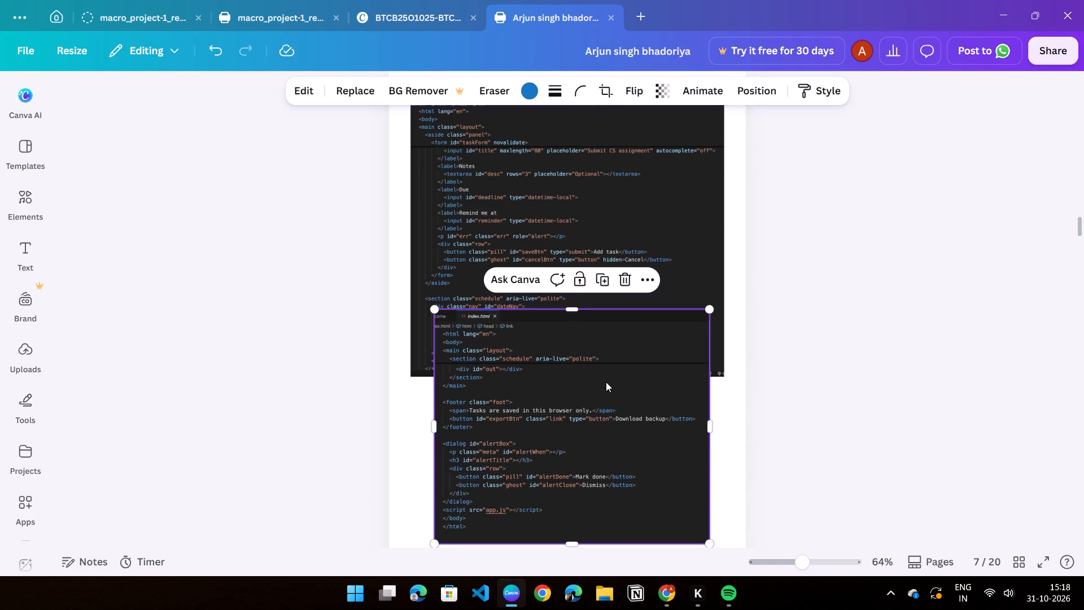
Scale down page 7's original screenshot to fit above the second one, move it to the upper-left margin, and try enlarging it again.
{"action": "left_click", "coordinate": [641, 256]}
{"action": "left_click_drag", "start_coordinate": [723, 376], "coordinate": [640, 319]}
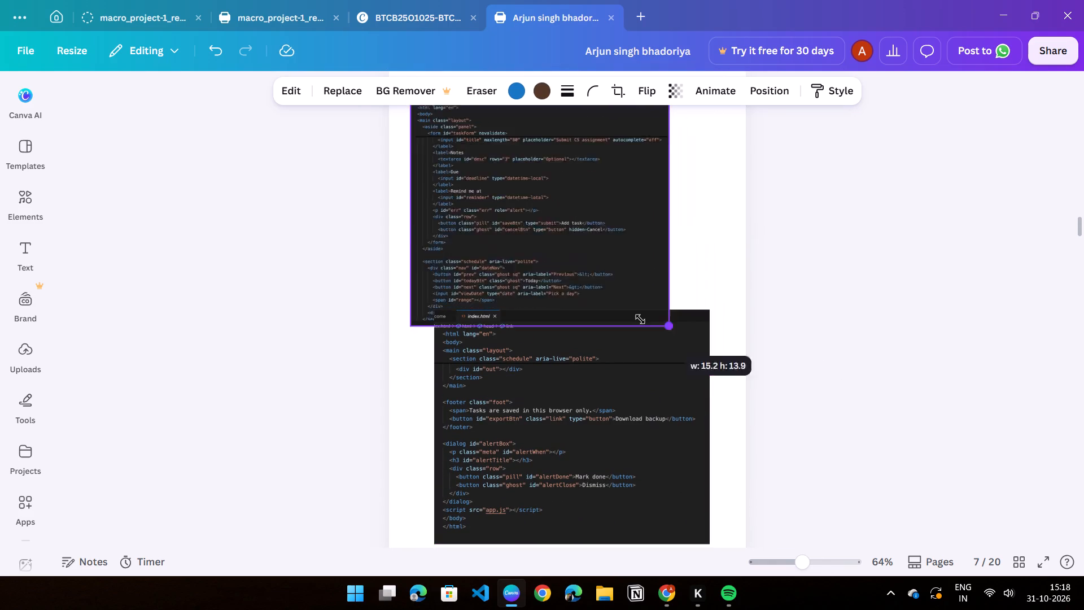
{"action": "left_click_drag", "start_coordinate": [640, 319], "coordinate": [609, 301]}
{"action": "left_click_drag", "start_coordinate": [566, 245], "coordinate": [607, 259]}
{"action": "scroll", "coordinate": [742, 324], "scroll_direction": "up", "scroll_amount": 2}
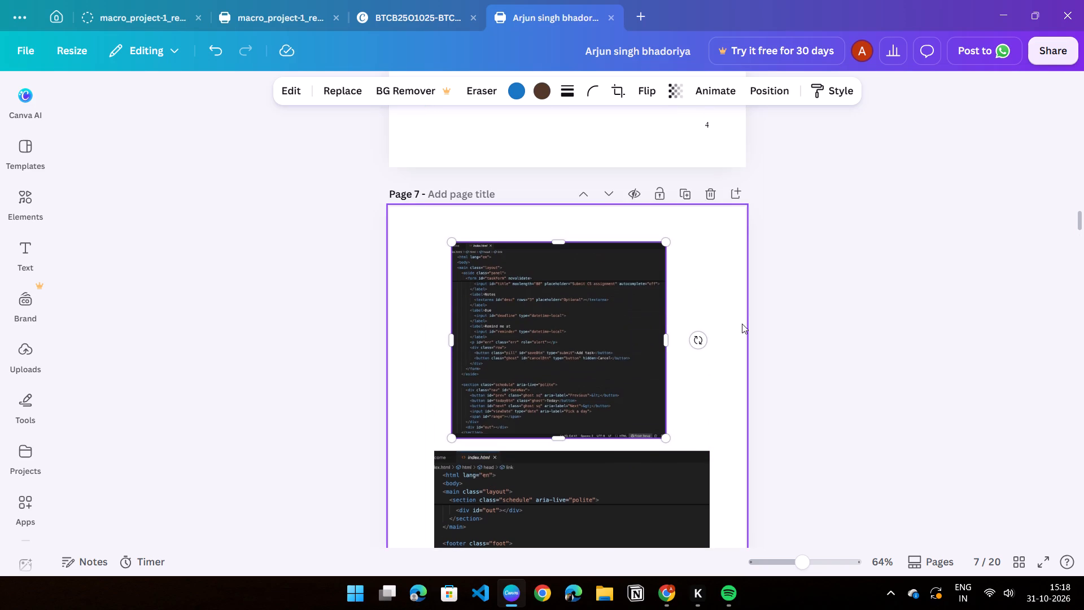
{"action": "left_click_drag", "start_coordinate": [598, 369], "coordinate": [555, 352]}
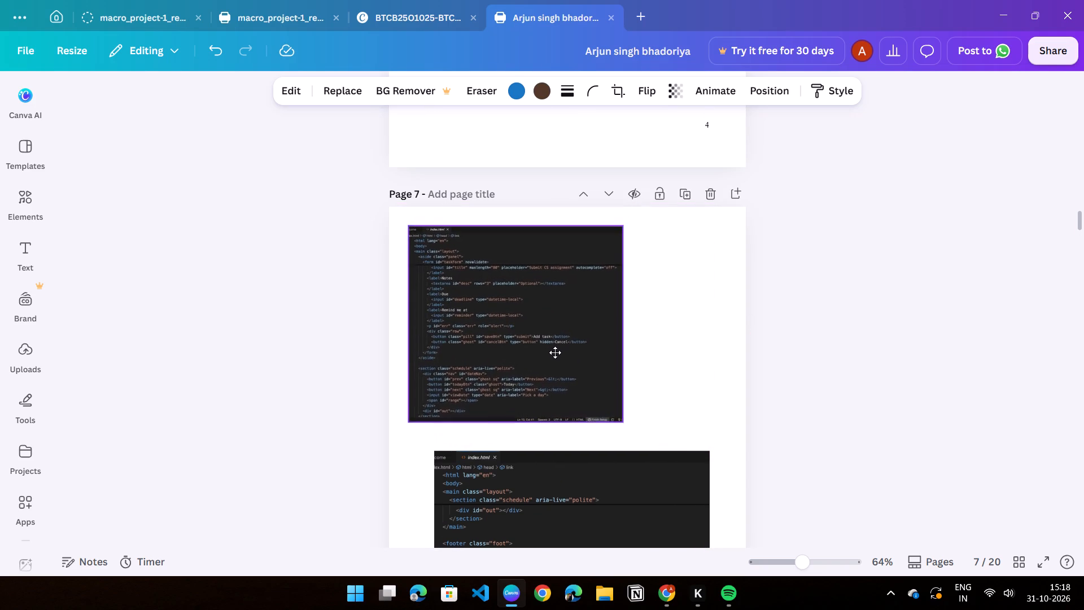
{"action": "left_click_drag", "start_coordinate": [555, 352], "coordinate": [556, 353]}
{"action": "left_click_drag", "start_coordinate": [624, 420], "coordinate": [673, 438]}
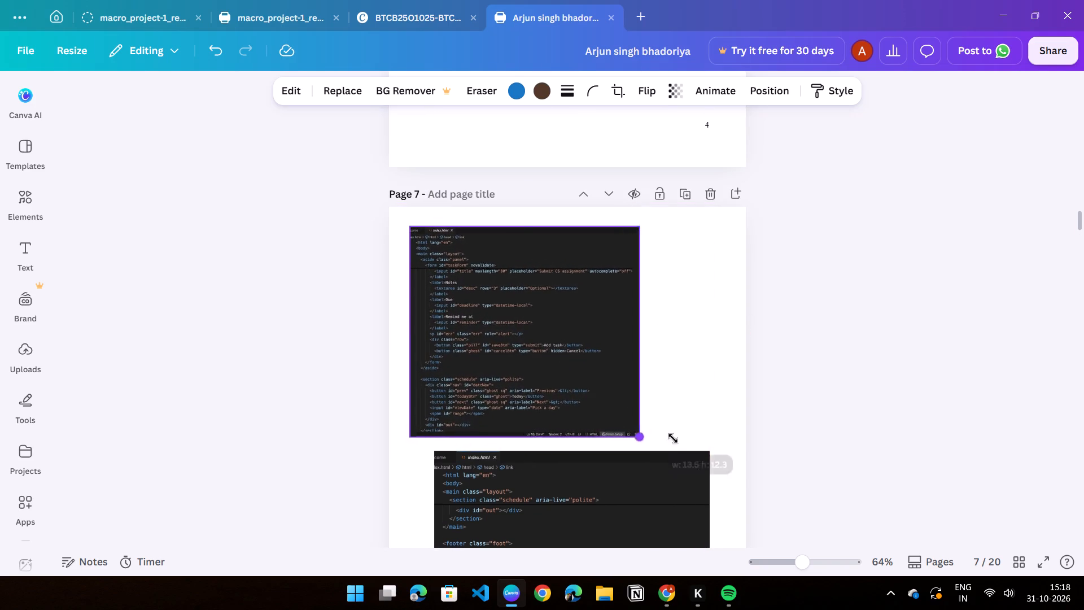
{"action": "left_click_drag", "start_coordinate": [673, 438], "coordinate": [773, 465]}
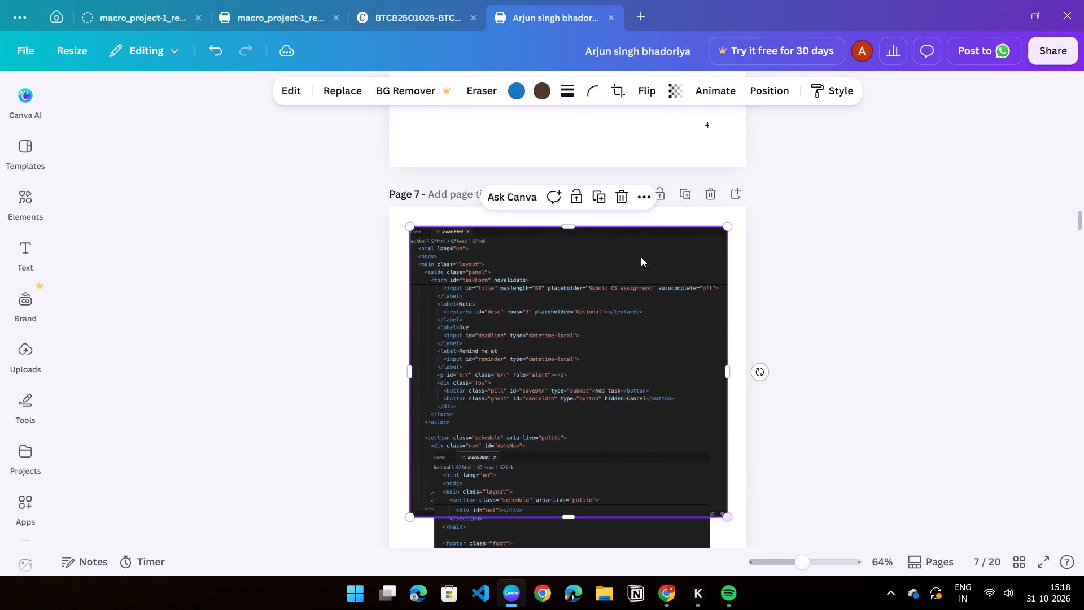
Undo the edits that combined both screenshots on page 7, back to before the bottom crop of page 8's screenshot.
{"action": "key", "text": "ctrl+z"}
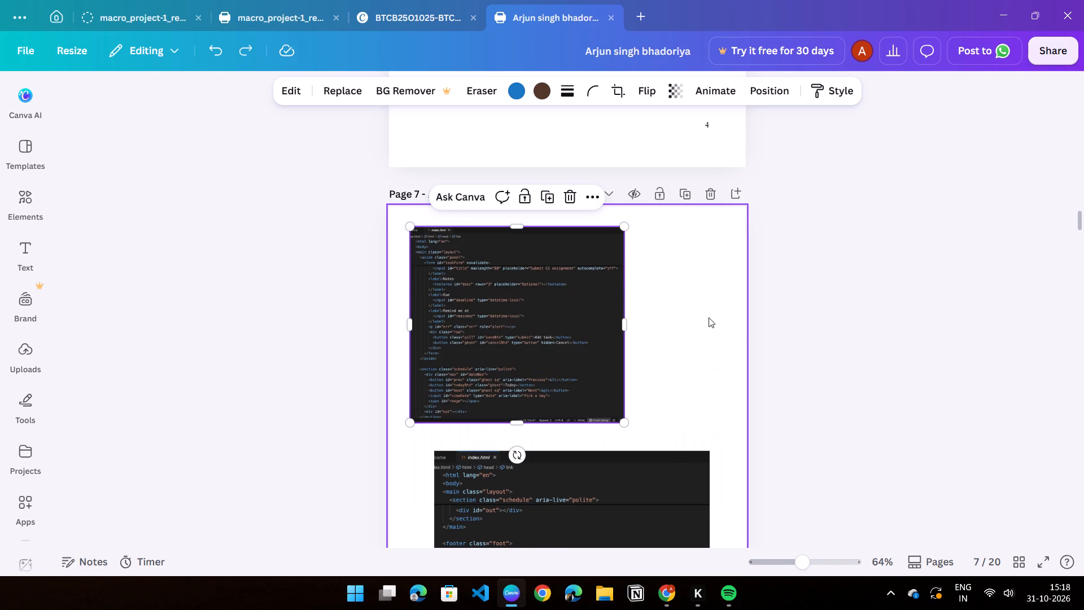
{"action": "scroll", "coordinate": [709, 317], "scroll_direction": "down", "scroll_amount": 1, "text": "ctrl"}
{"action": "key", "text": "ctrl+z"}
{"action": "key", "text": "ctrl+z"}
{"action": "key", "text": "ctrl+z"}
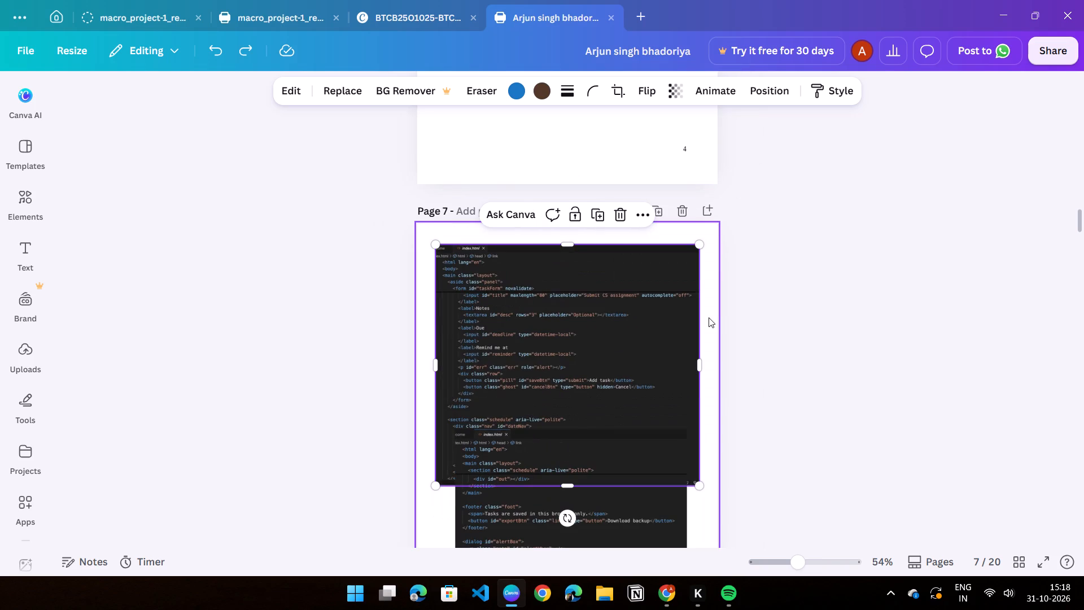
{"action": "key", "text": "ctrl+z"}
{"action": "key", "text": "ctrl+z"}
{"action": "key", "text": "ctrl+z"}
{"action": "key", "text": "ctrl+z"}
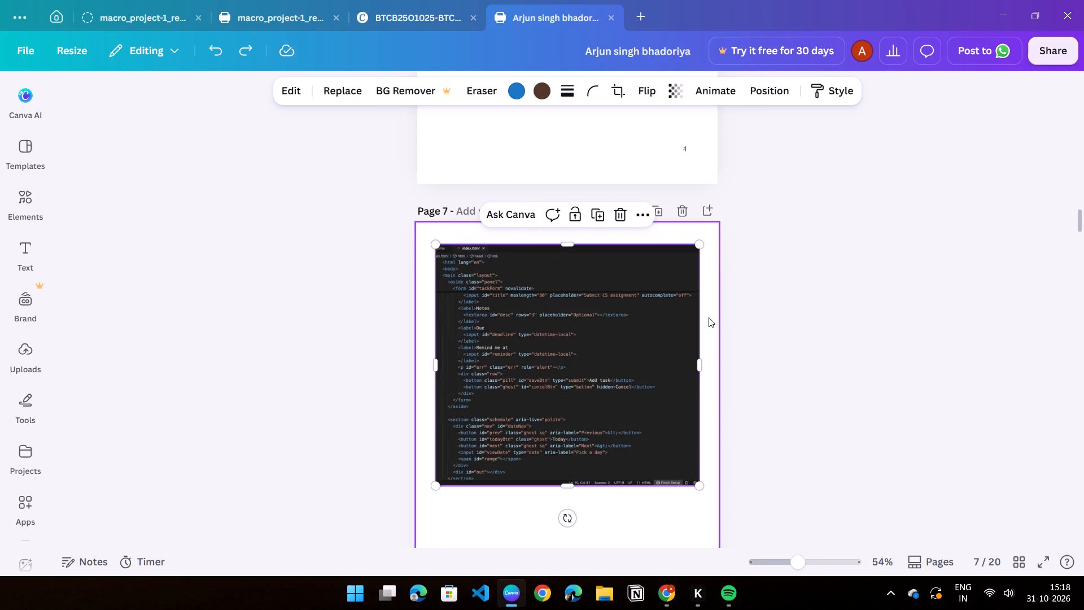
Crop page 8's screenshot slightly on the right and remove the status bar at its bottom, then centre it between the page's side margins.
{"action": "scroll", "coordinate": [755, 304], "scroll_direction": "down", "scroll_amount": 6}
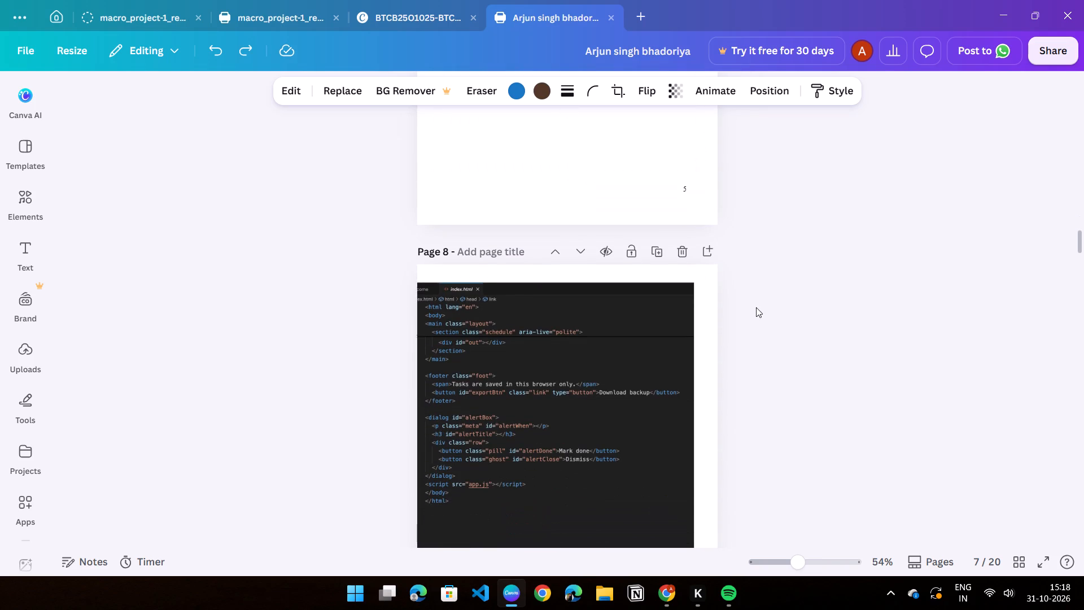
{"action": "left_click", "coordinate": [561, 362]}
{"action": "scroll", "coordinate": [746, 341], "scroll_direction": "down", "scroll_amount": 1}
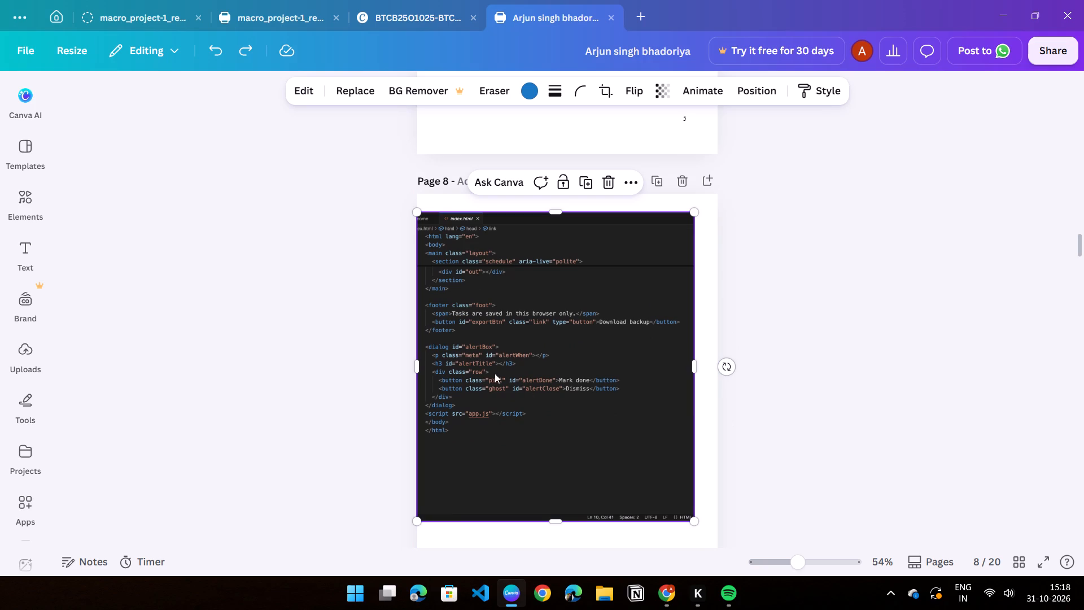
{"action": "left_click_drag", "start_coordinate": [492, 373], "coordinate": [495, 367]}
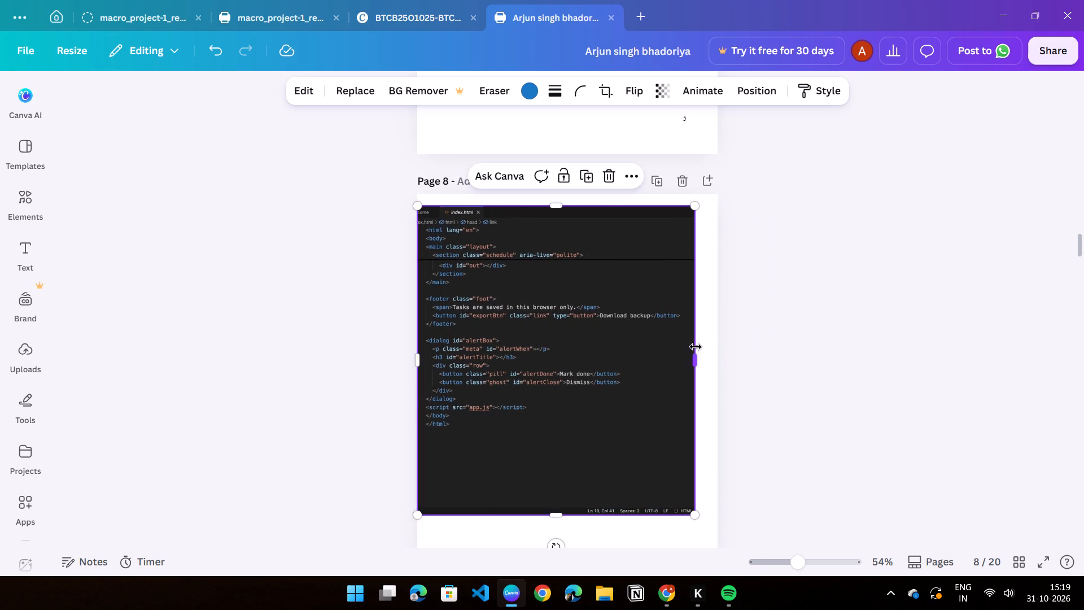
{"action": "left_click_drag", "start_coordinate": [695, 352], "coordinate": [689, 358]}
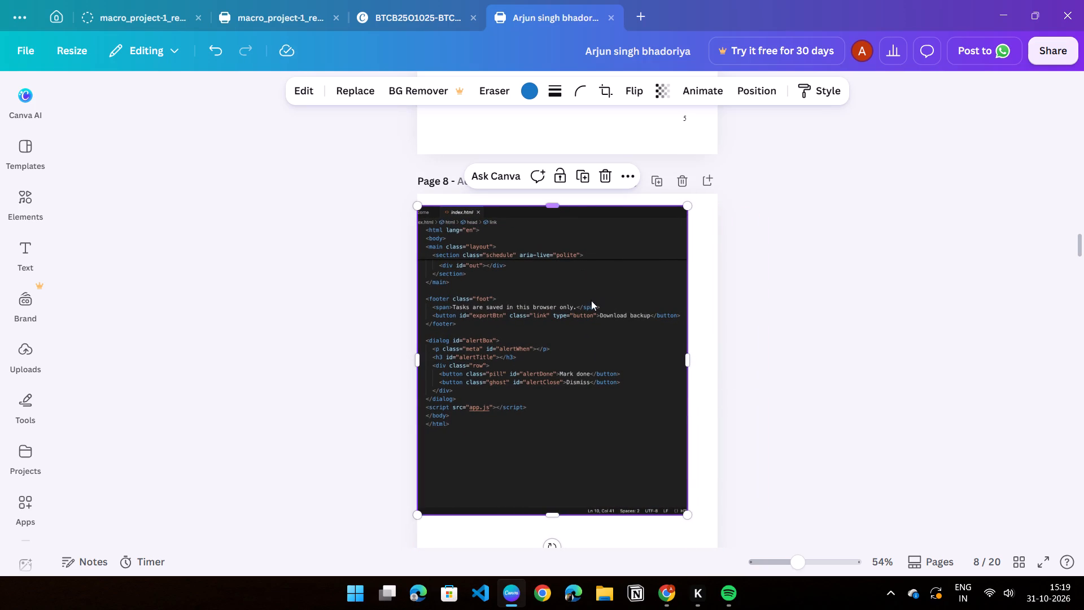
{"action": "left_click_drag", "start_coordinate": [557, 512], "coordinate": [567, 483]}
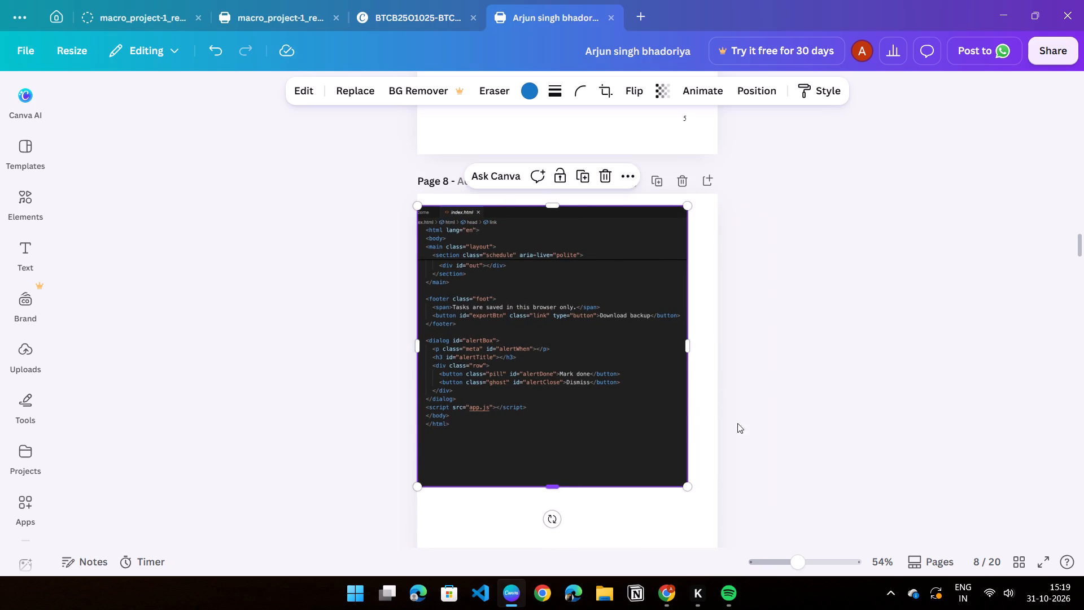
{"action": "scroll", "coordinate": [923, 393], "scroll_direction": "down", "scroll_amount": 2}
{"action": "scroll", "coordinate": [748, 354], "scroll_direction": "up", "scroll_amount": 1}
{"action": "left_click_drag", "start_coordinate": [590, 351], "coordinate": [603, 371]}
Check the layout of pages 7 and 8, and select the app.js screenshot under the JAVASCRIPT CODE heading on page 9.
{"action": "scroll", "coordinate": [803, 355], "scroll_direction": "up", "scroll_amount": 7}
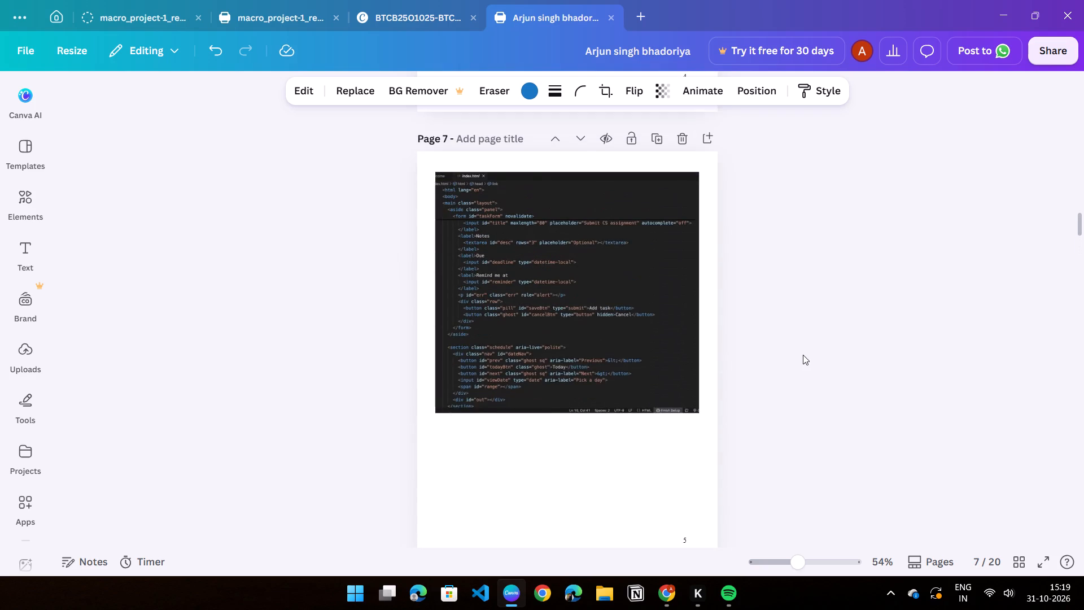
{"action": "scroll", "coordinate": [803, 355], "scroll_direction": "down", "scroll_amount": 11}
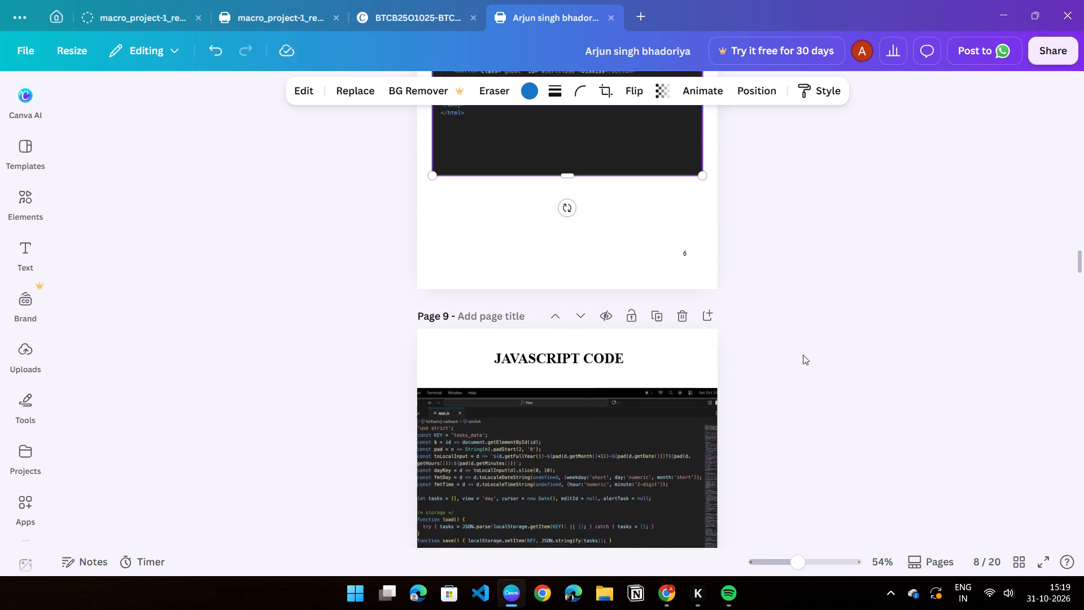
{"action": "scroll", "coordinate": [803, 355], "scroll_direction": "down", "scroll_amount": 3}
{"action": "scroll", "coordinate": [803, 355], "scroll_direction": "up", "scroll_amount": 1}
{"action": "left_click", "coordinate": [621, 380]}
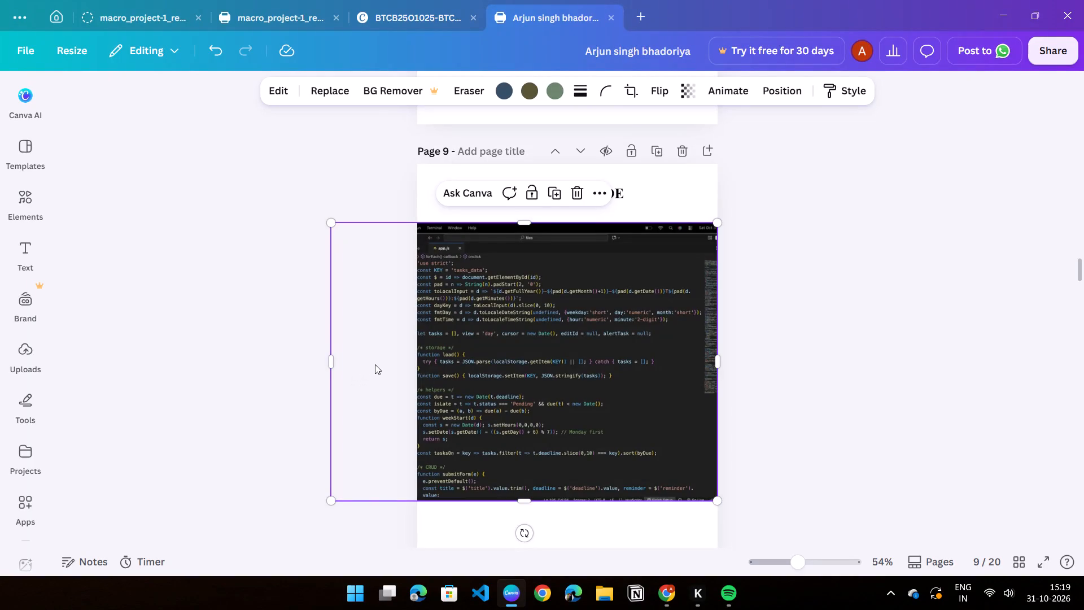
Switch to Spotify, open the playlist with the lightning-bolt title, and play Counting Stars by OneRepublic.
{"action": "left_click", "coordinate": [725, 595]}
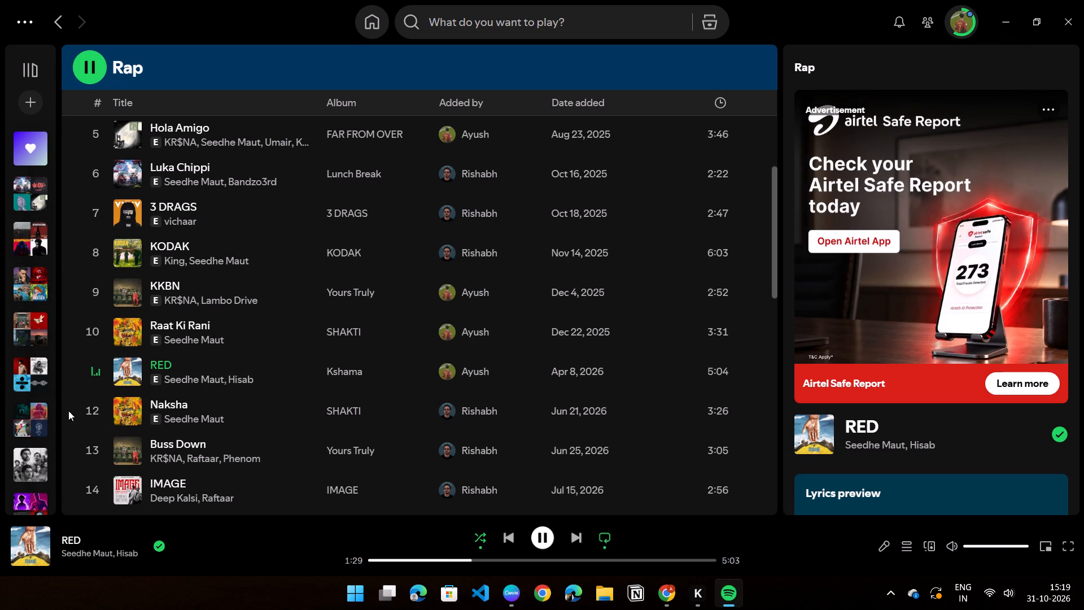
{"action": "left_click", "coordinate": [42, 420]}
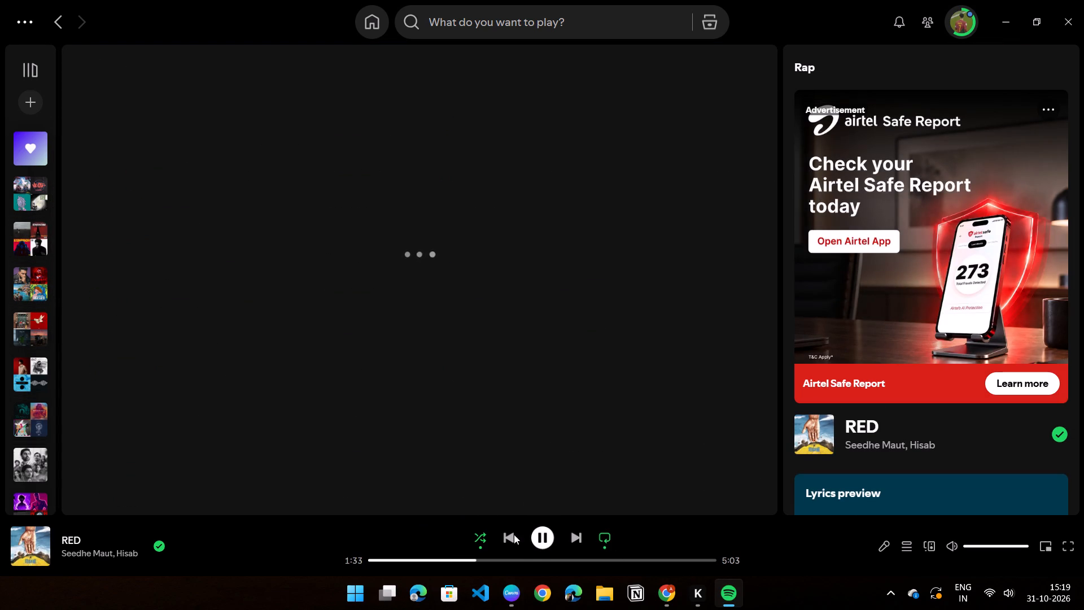
{"action": "scroll", "coordinate": [225, 445], "scroll_direction": "down", "scroll_amount": 1}
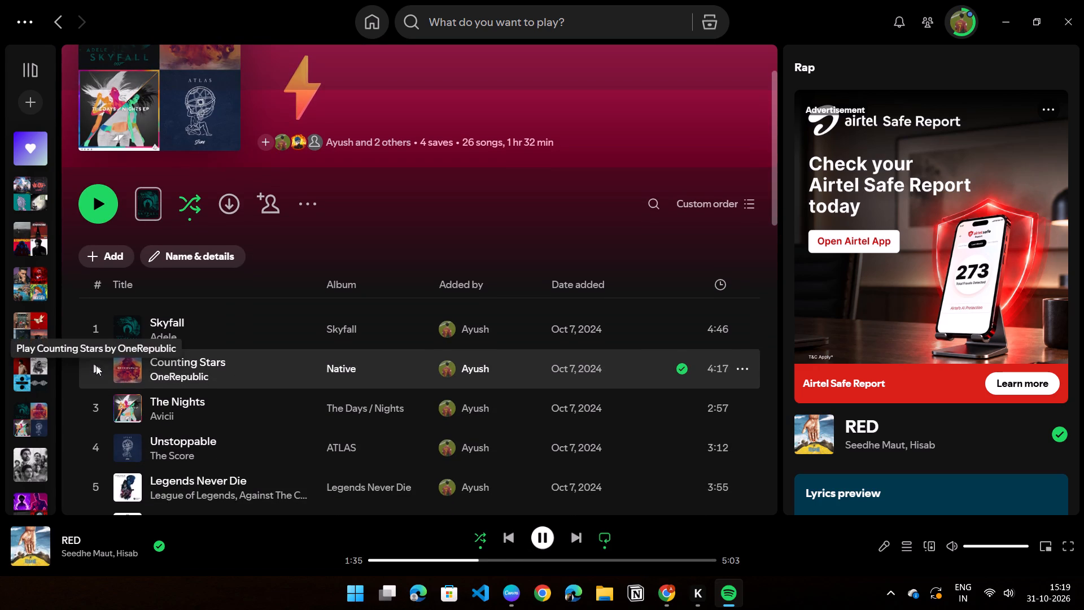
{"action": "left_click", "coordinate": [96, 365]}
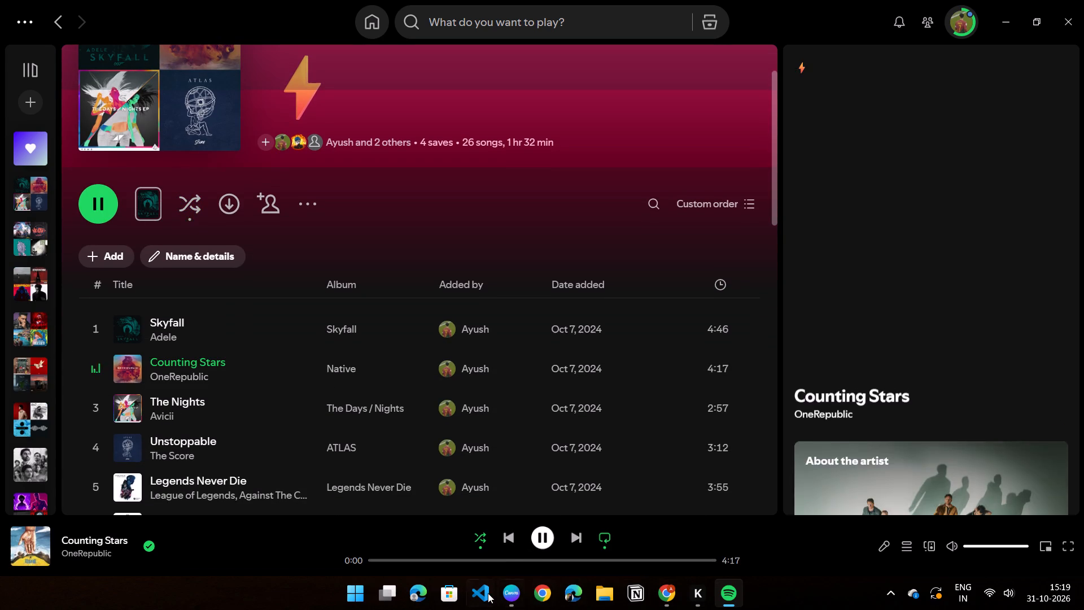
Return to Canva and crop page 9's app.js screenshot at its left, top and right edges to about 21.4 by 18.
{"action": "left_click", "coordinate": [508, 592]}
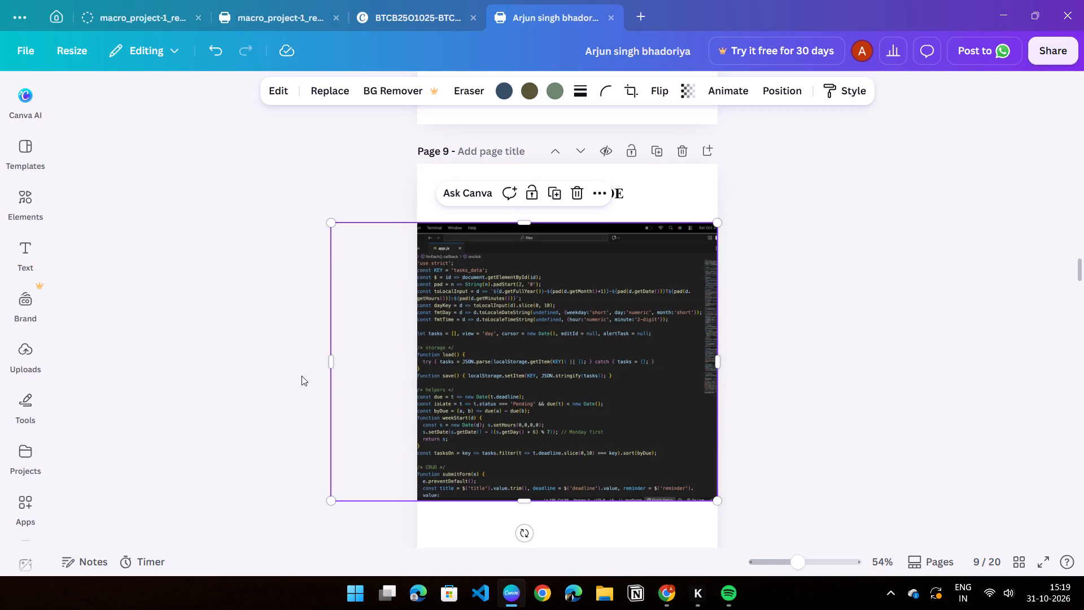
{"action": "left_click_drag", "start_coordinate": [330, 361], "coordinate": [458, 363]}
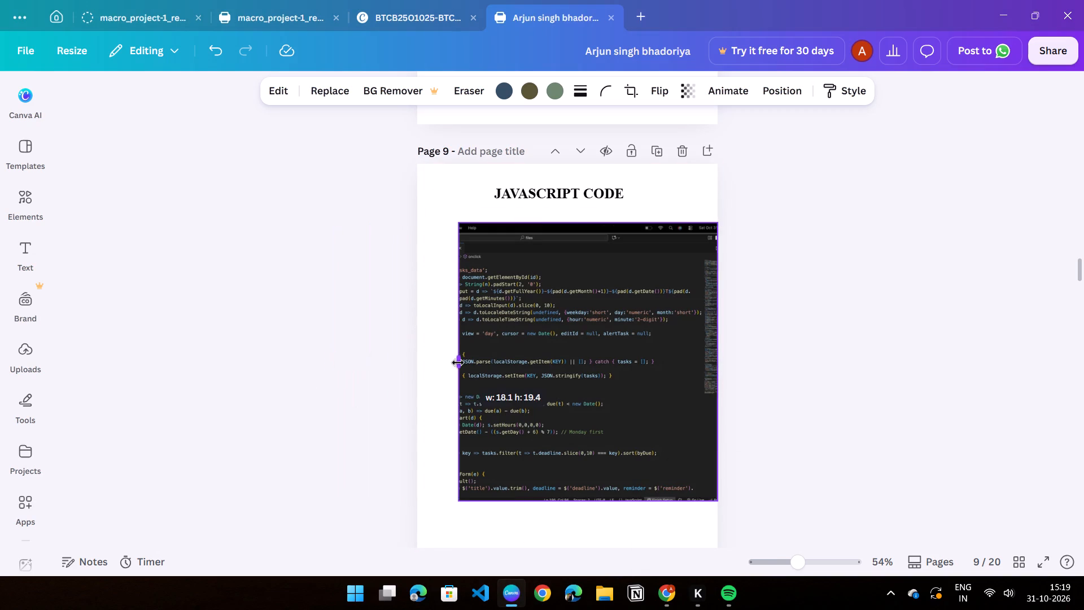
{"action": "left_click_drag", "start_coordinate": [458, 363], "coordinate": [431, 367]}
{"action": "left_click_drag", "start_coordinate": [516, 362], "coordinate": [581, 362]}
{"action": "left_click_drag", "start_coordinate": [499, 358], "coordinate": [482, 361]}
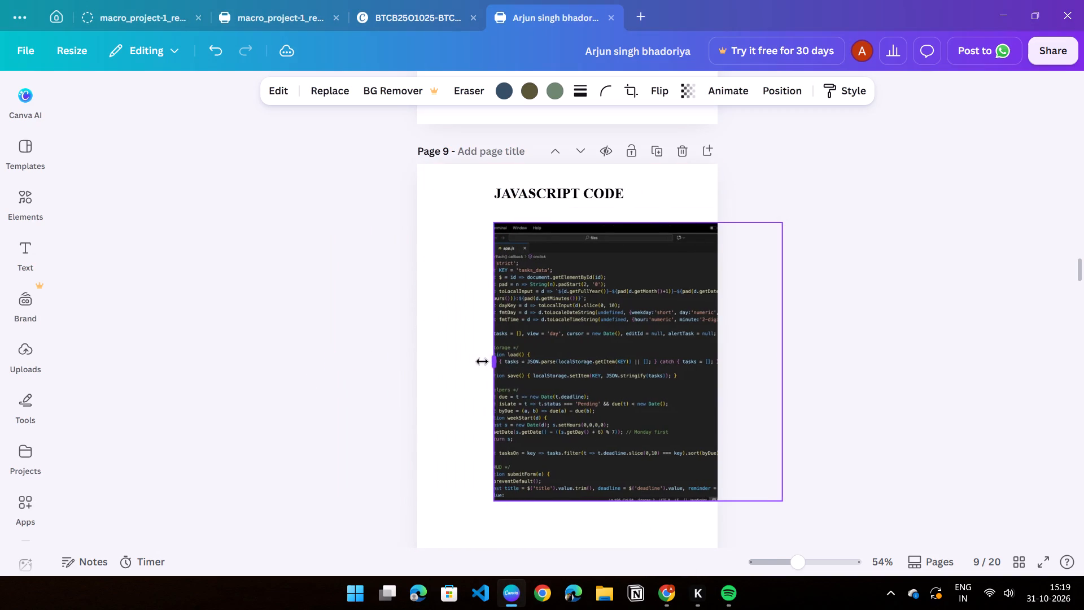
{"action": "left_click_drag", "start_coordinate": [482, 361], "coordinate": [469, 370]}
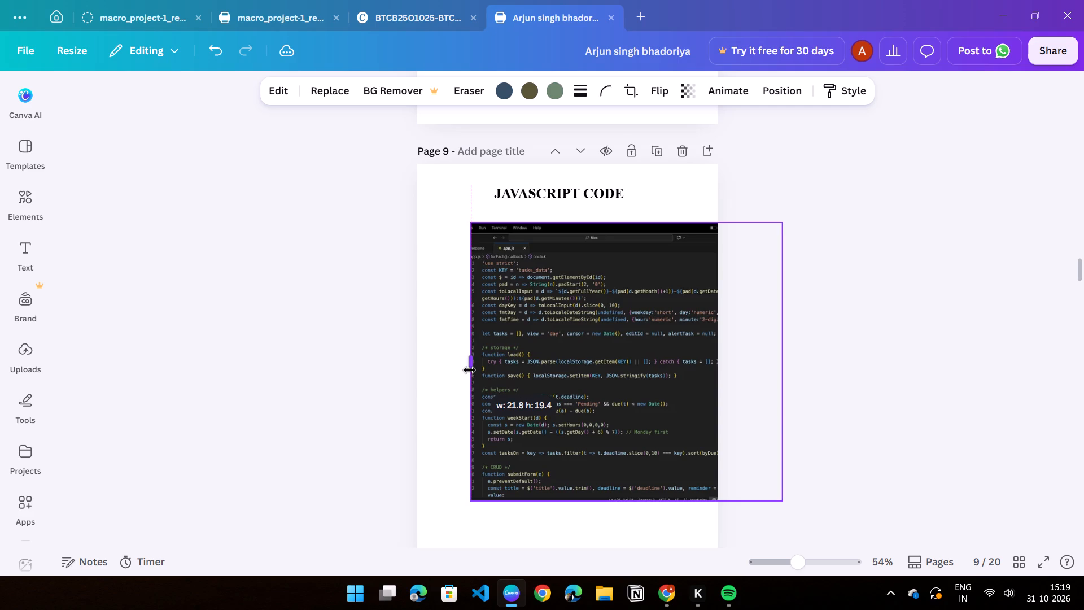
{"action": "left_click_drag", "start_coordinate": [469, 370], "coordinate": [471, 370]}
{"action": "left_click_drag", "start_coordinate": [471, 370], "coordinate": [475, 372]}
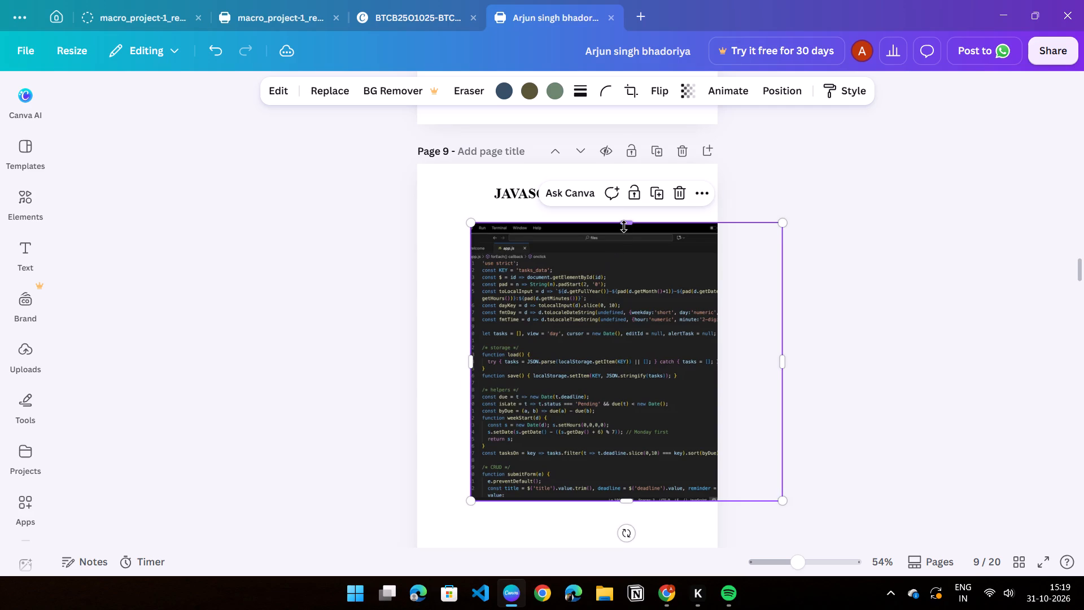
{"action": "left_click_drag", "start_coordinate": [624, 226], "coordinate": [623, 247]}
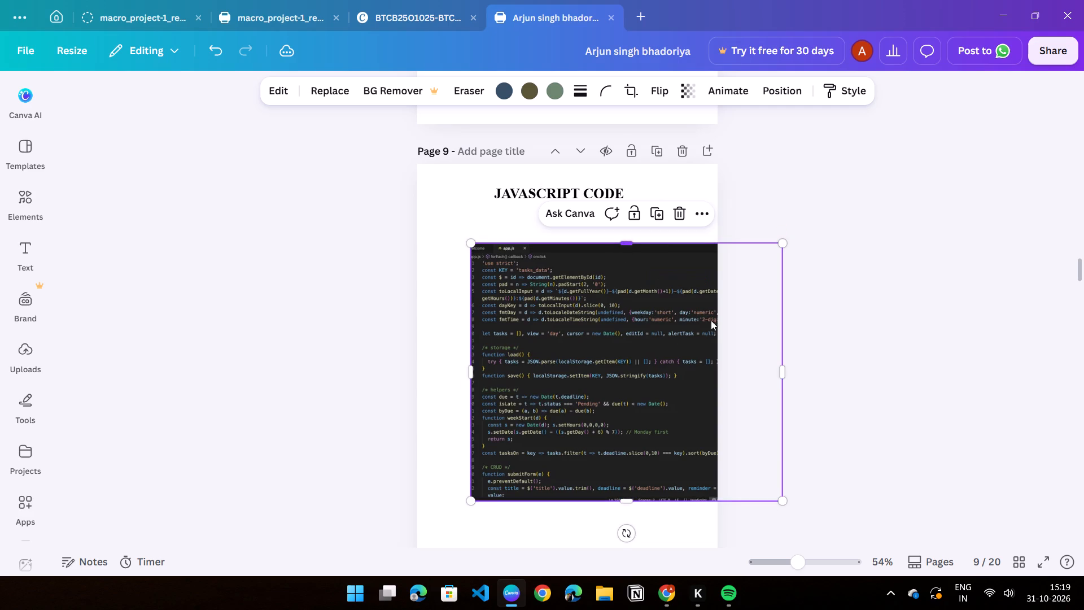
{"action": "left_click_drag", "start_coordinate": [675, 333], "coordinate": [596, 320]}
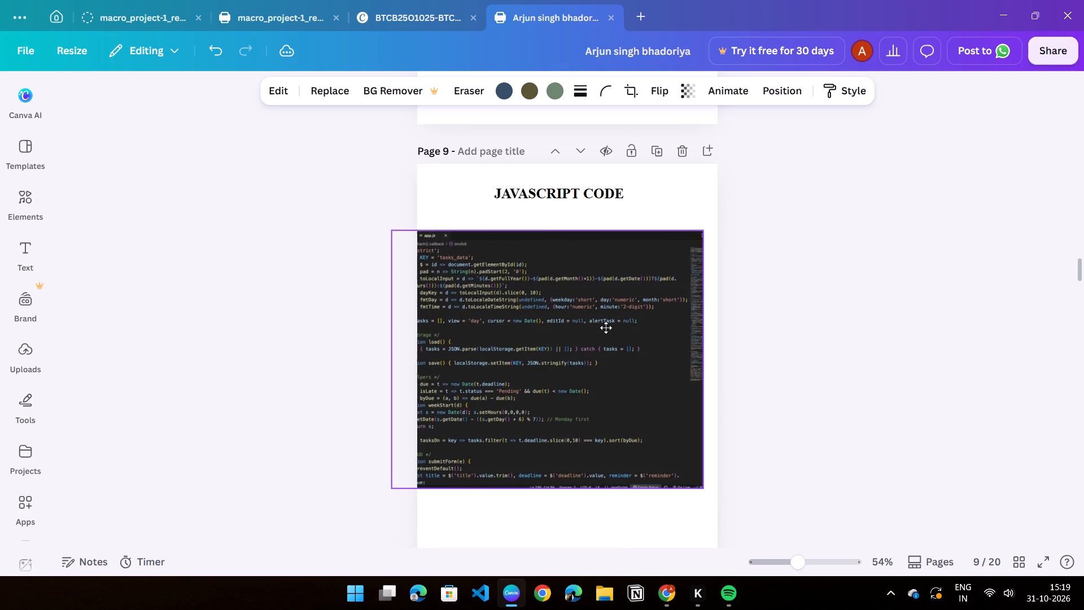
{"action": "left_click_drag", "start_coordinate": [707, 358], "coordinate": [694, 361]}
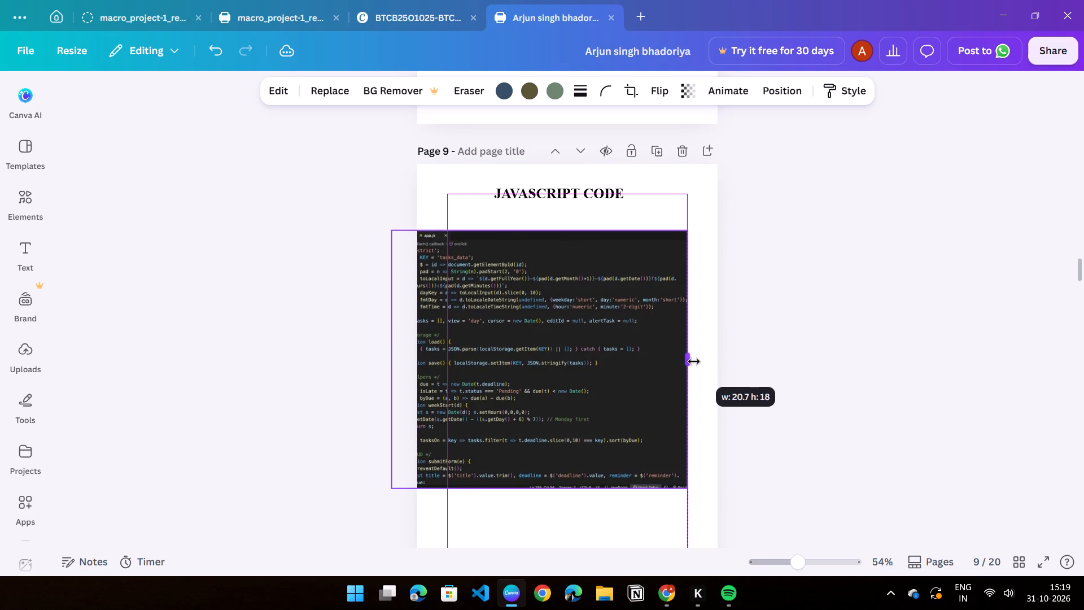
{"action": "left_click_drag", "start_coordinate": [694, 361], "coordinate": [700, 361]}
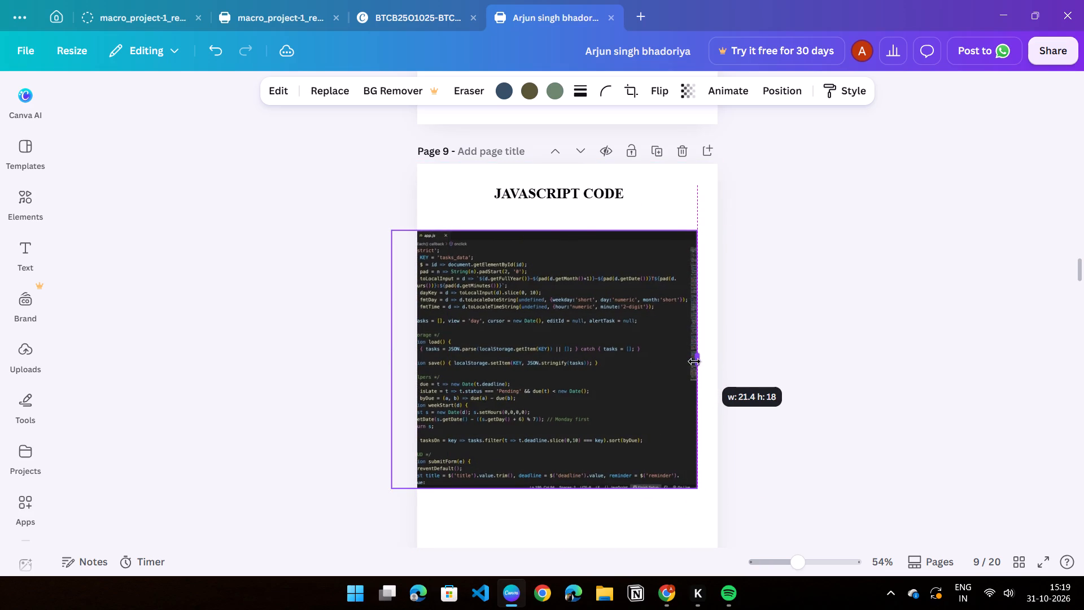
Scale down the cropped app.js screenshot to fit inside page 9's side margins and centre it just below the JAVASCRIPT CODE heading.
{"action": "left_click_drag", "start_coordinate": [596, 364], "coordinate": [615, 361]}
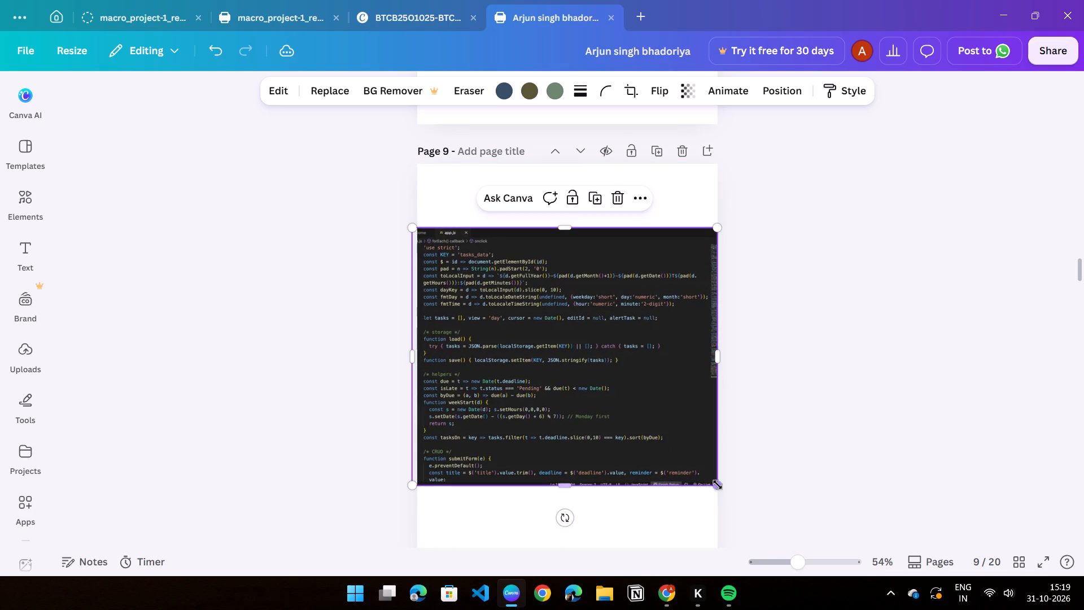
{"action": "left_click_drag", "start_coordinate": [719, 485], "coordinate": [683, 460]}
{"action": "left_click_drag", "start_coordinate": [593, 396], "coordinate": [614, 385]}
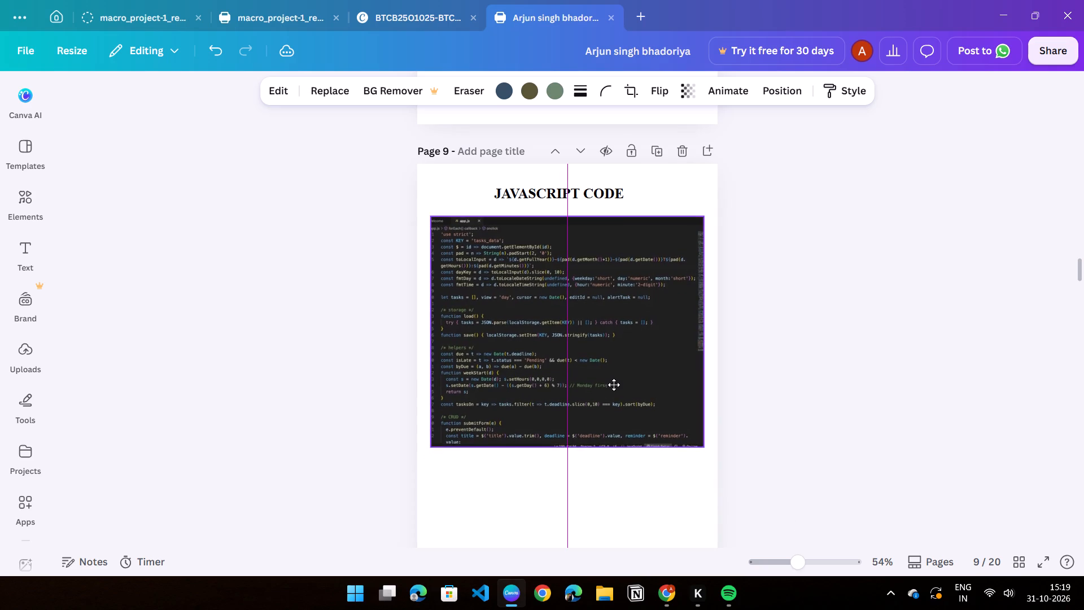
{"action": "left_click_drag", "start_coordinate": [614, 385], "coordinate": [614, 383]}
{"action": "left_click", "coordinate": [705, 448]}
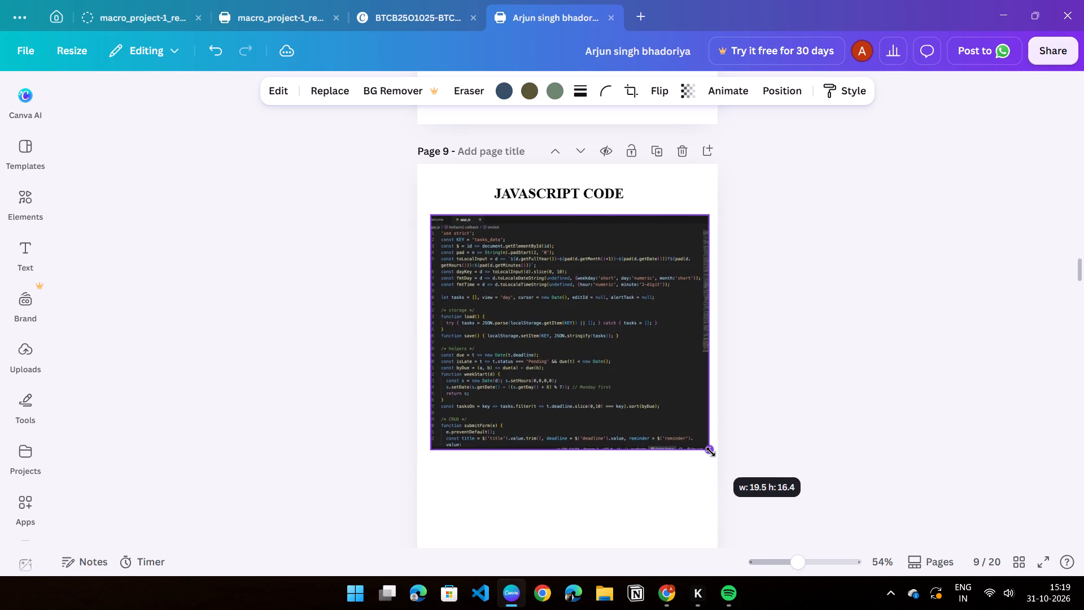
Crop page 10's app.js screenshot at its left, right and top edges to about 22.1 by 19.9, removing the title bar.
{"action": "scroll", "coordinate": [758, 394], "scroll_direction": "down", "scroll_amount": 1}
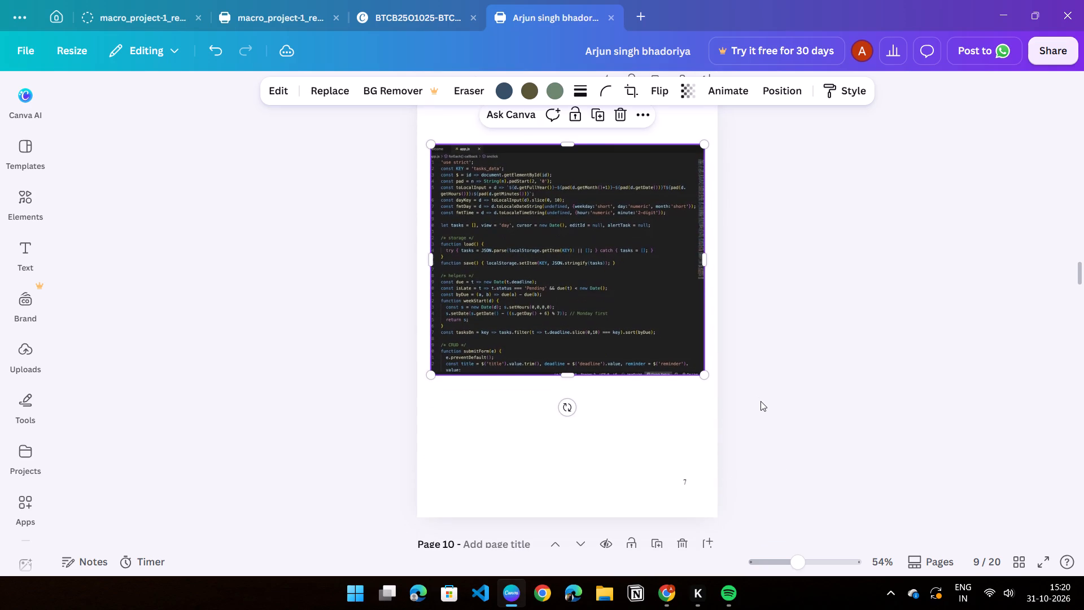
{"action": "scroll", "coordinate": [760, 401], "scroll_direction": "down", "scroll_amount": 3}
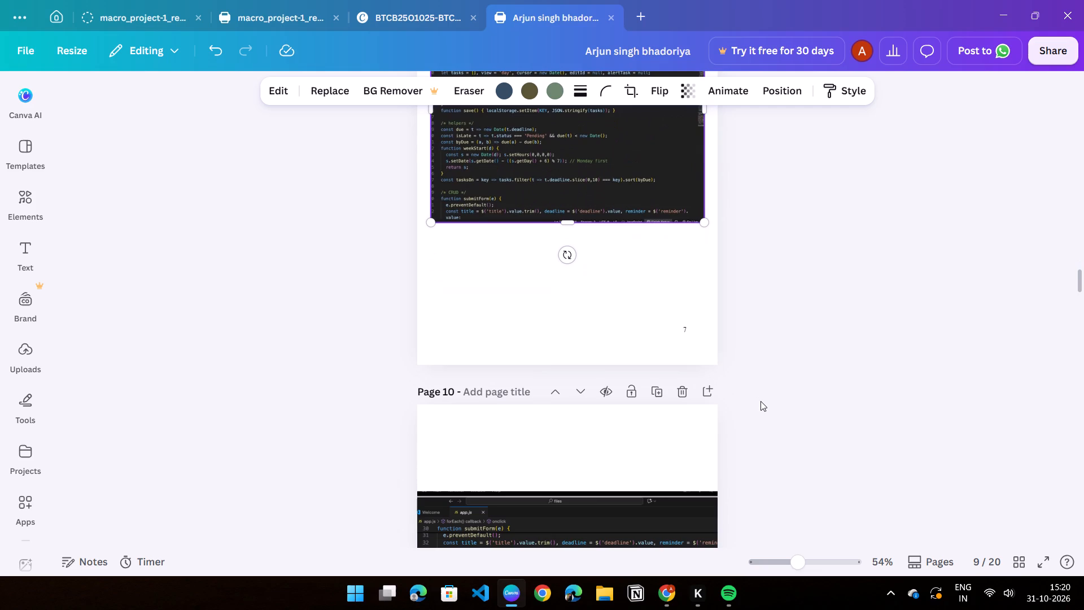
{"action": "scroll", "coordinate": [760, 401], "scroll_direction": "down", "scroll_amount": 1}
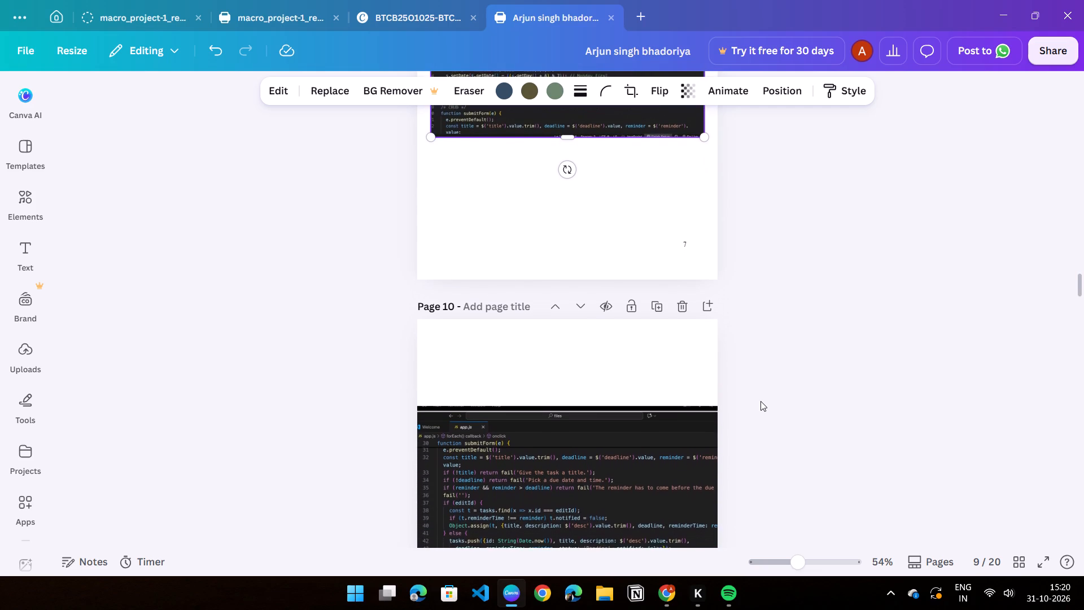
{"action": "scroll", "coordinate": [760, 401], "scroll_direction": "down", "scroll_amount": 1}
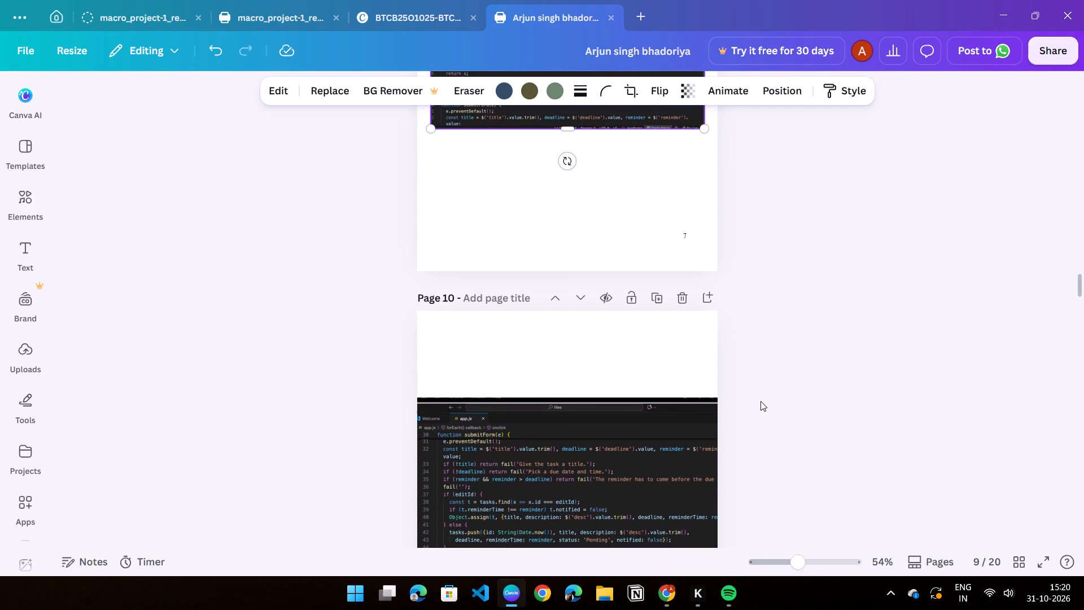
{"action": "scroll", "coordinate": [760, 401], "scroll_direction": "down", "scroll_amount": 1}
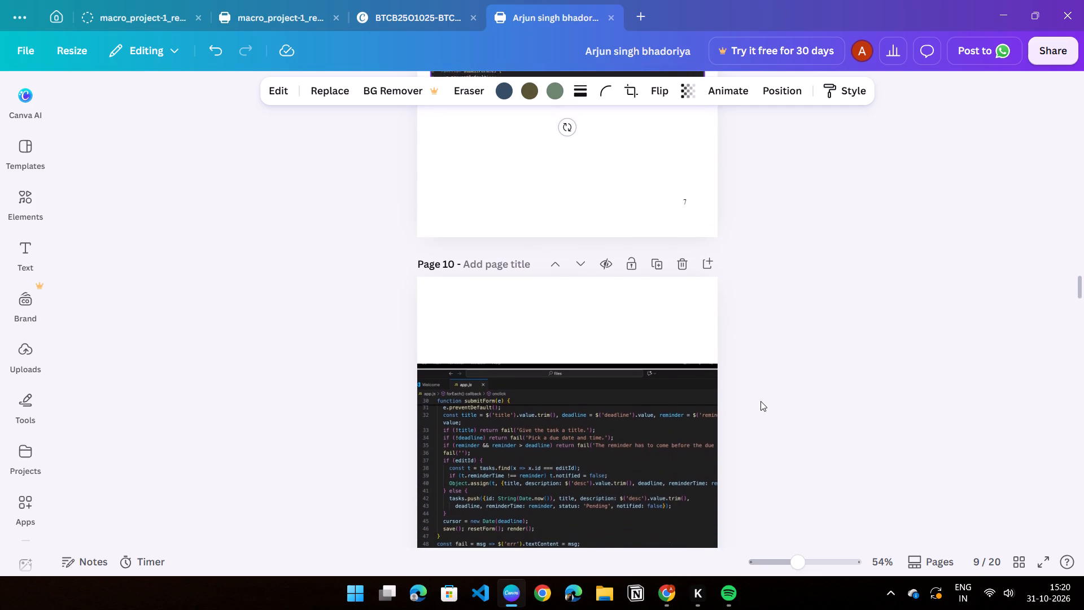
{"action": "scroll", "coordinate": [760, 401], "scroll_direction": "down", "scroll_amount": 1}
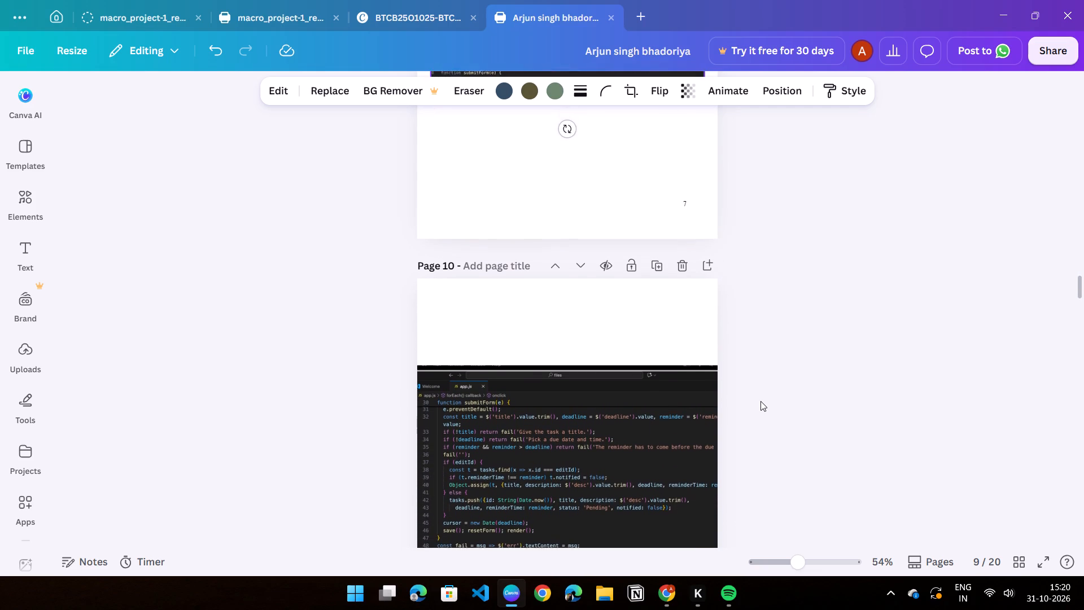
{"action": "scroll", "coordinate": [760, 401], "scroll_direction": "down", "scroll_amount": 1}
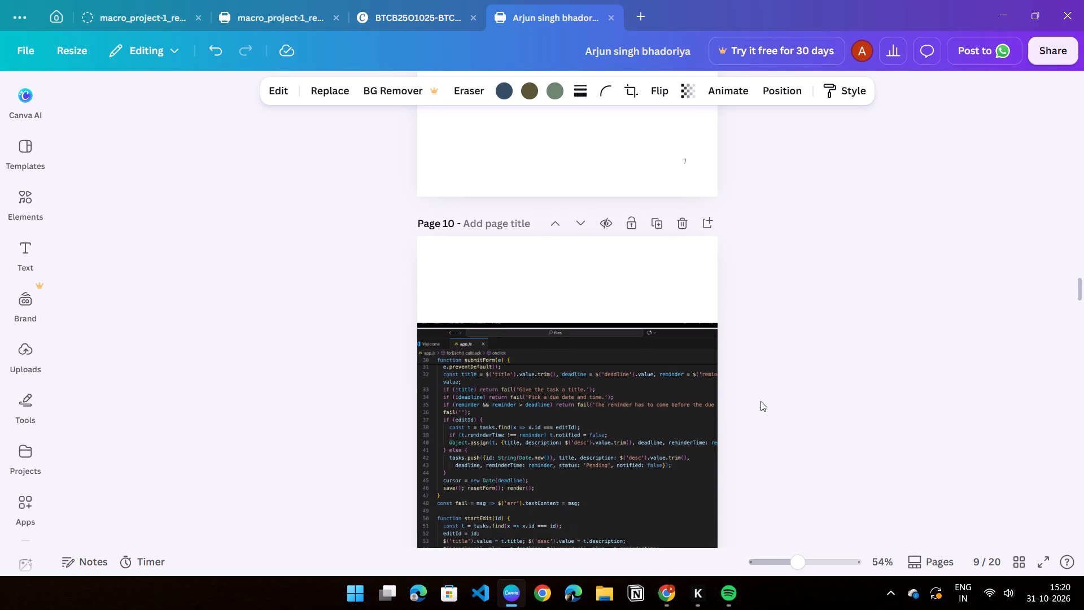
{"action": "scroll", "coordinate": [760, 401], "scroll_direction": "down", "scroll_amount": 1}
{"action": "scroll", "coordinate": [762, 371], "scroll_direction": "up", "scroll_amount": 4}
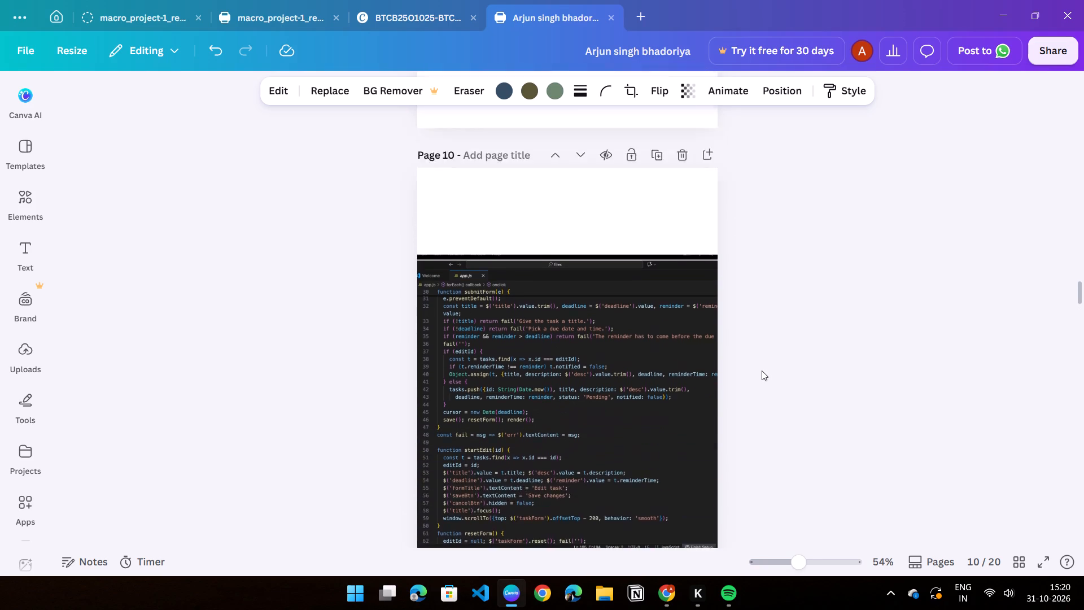
{"action": "scroll", "coordinate": [761, 375], "scroll_direction": "up", "scroll_amount": 3}
{"action": "scroll", "coordinate": [761, 375], "scroll_direction": "down", "scroll_amount": 6}
{"action": "scroll", "coordinate": [529, 355], "scroll_direction": "down", "scroll_amount": 1}
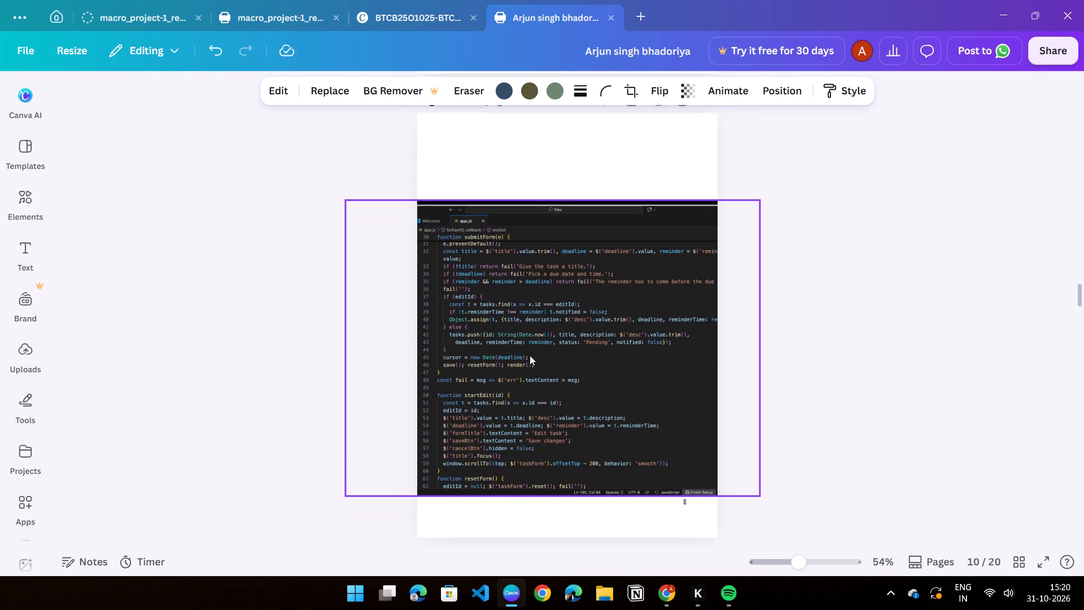
{"action": "left_click", "coordinate": [526, 334]}
{"action": "left_click_drag", "start_coordinate": [347, 308], "coordinate": [417, 316]}
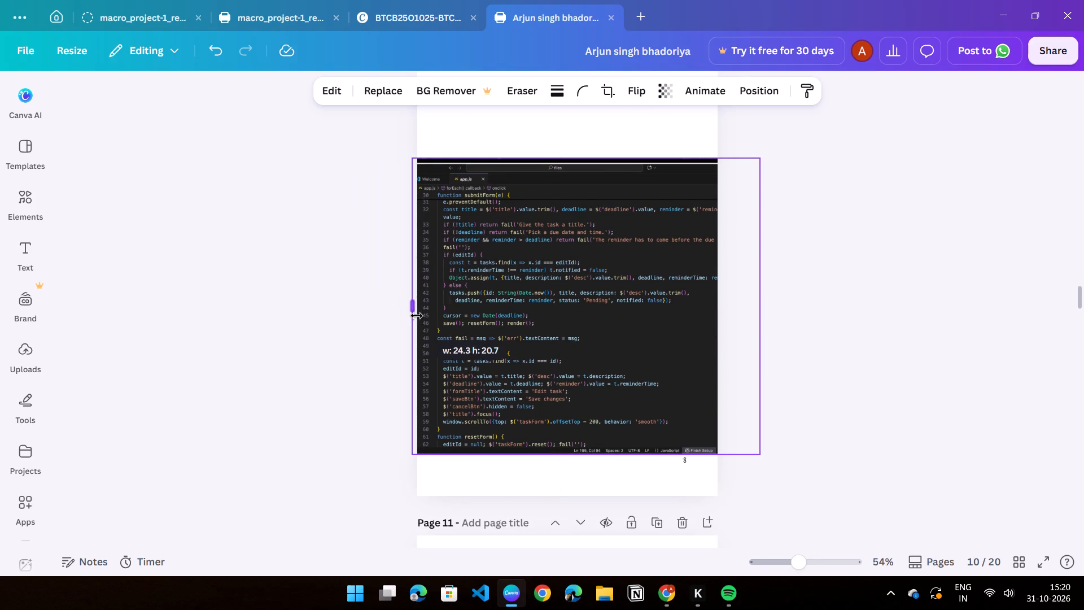
{"action": "left_click_drag", "start_coordinate": [417, 316], "coordinate": [434, 322]}
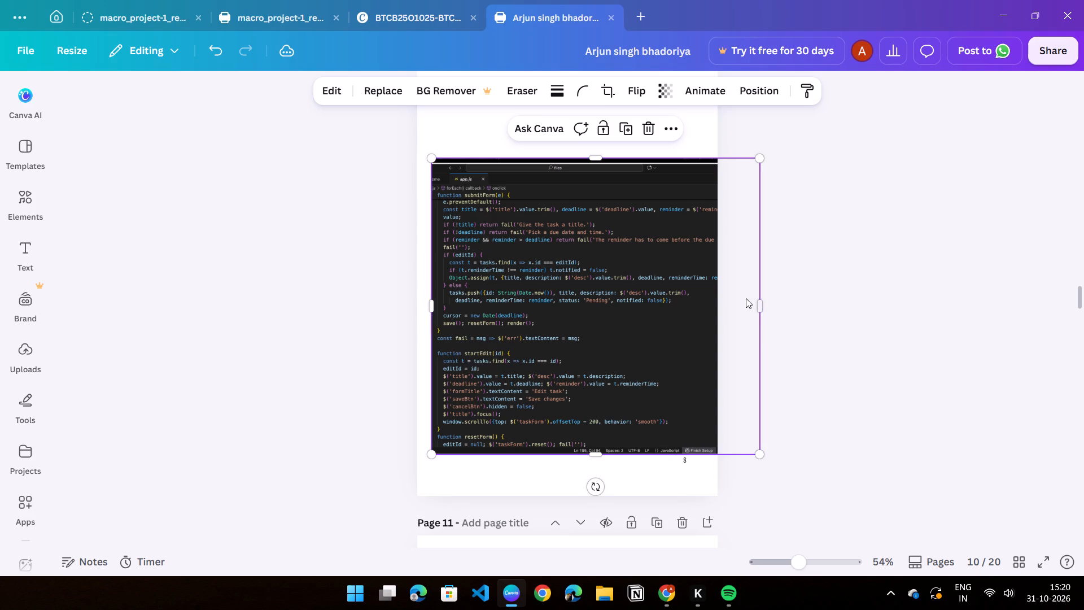
{"action": "left_click_drag", "start_coordinate": [687, 299], "coordinate": [627, 298]}
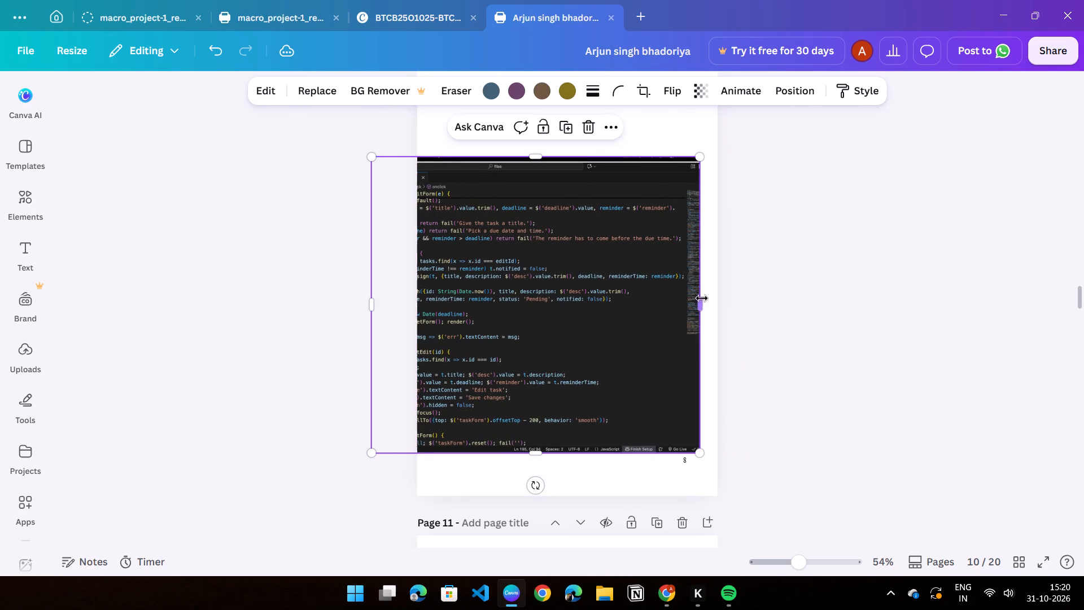
{"action": "left_click_drag", "start_coordinate": [701, 300], "coordinate": [692, 304]}
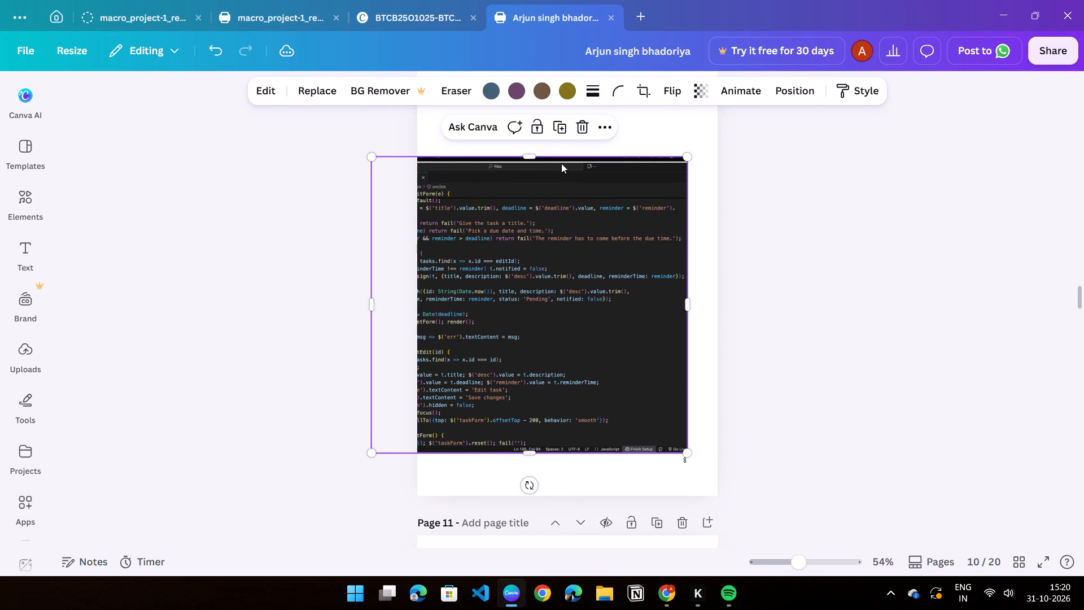
{"action": "left_click_drag", "start_coordinate": [553, 273], "coordinate": [604, 275]}
{"action": "left_click_drag", "start_coordinate": [579, 159], "coordinate": [579, 171]}
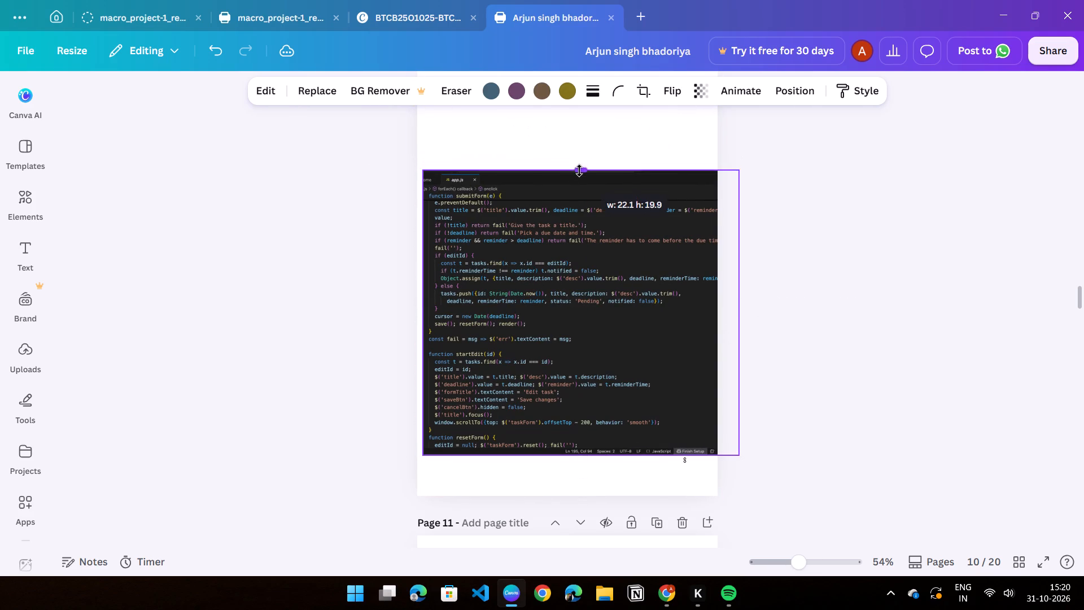
{"action": "left_click_drag", "start_coordinate": [579, 171], "coordinate": [579, 171]}
Scale page 10's screenshot to about 18.6 by 16.7 and centre it between the side margins near the top of the page.
{"action": "left_click_drag", "start_coordinate": [735, 449], "coordinate": [701, 423]}
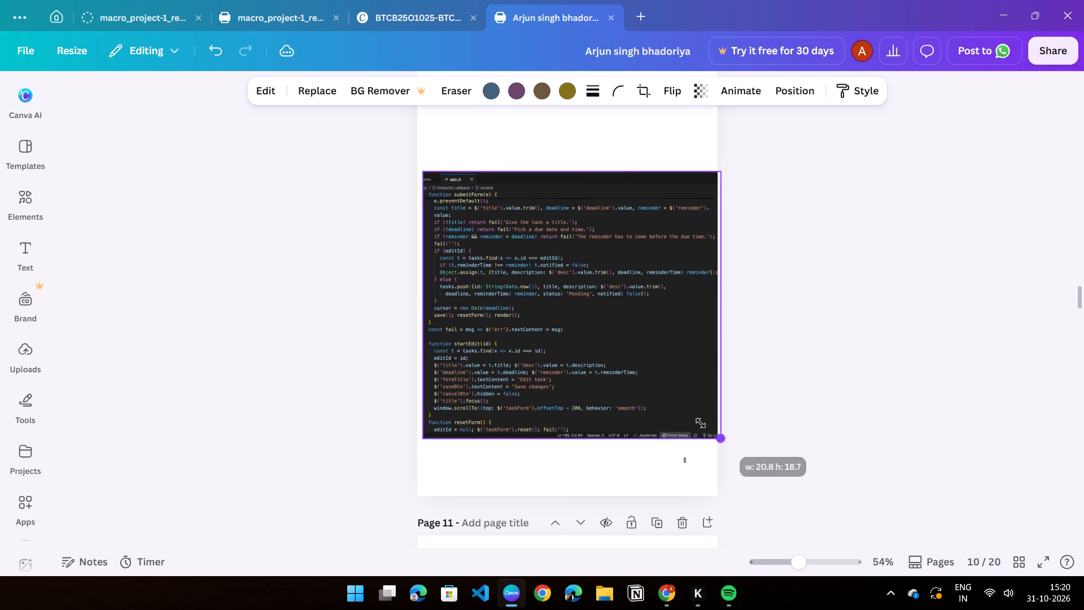
{"action": "left_click_drag", "start_coordinate": [701, 423], "coordinate": [671, 409]}
{"action": "left_click_drag", "start_coordinate": [569, 359], "coordinate": [588, 332]}
{"action": "scroll", "coordinate": [644, 408], "scroll_direction": "up", "scroll_amount": 1}
{"action": "left_click_drag", "start_coordinate": [632, 441], "coordinate": [632, 439]}
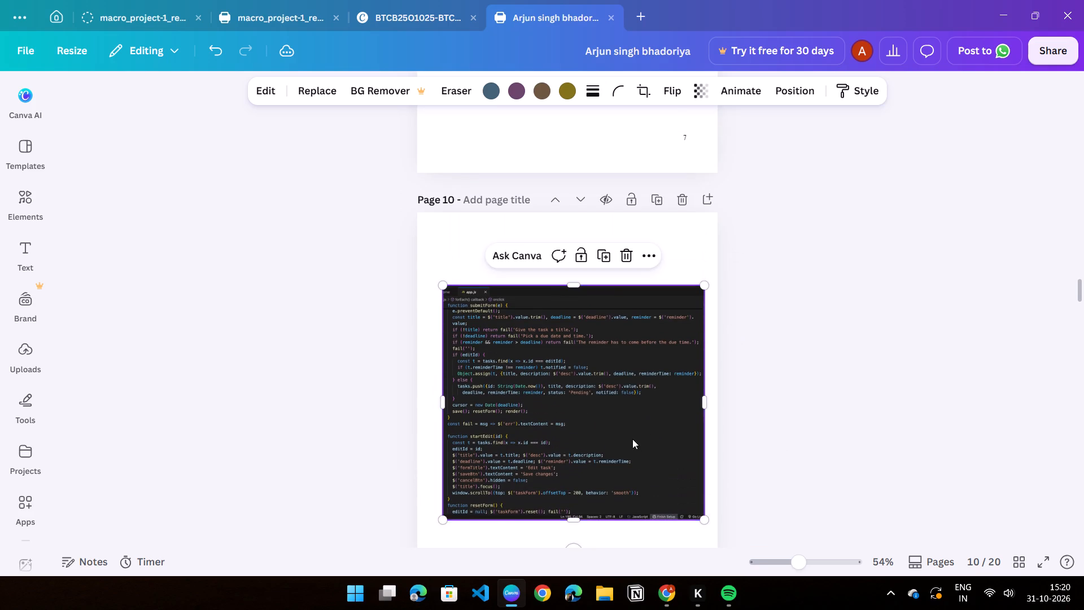
{"action": "left_click_drag", "start_coordinate": [632, 439], "coordinate": [624, 398]}
{"action": "left_click_drag", "start_coordinate": [700, 479], "coordinate": [705, 483]}
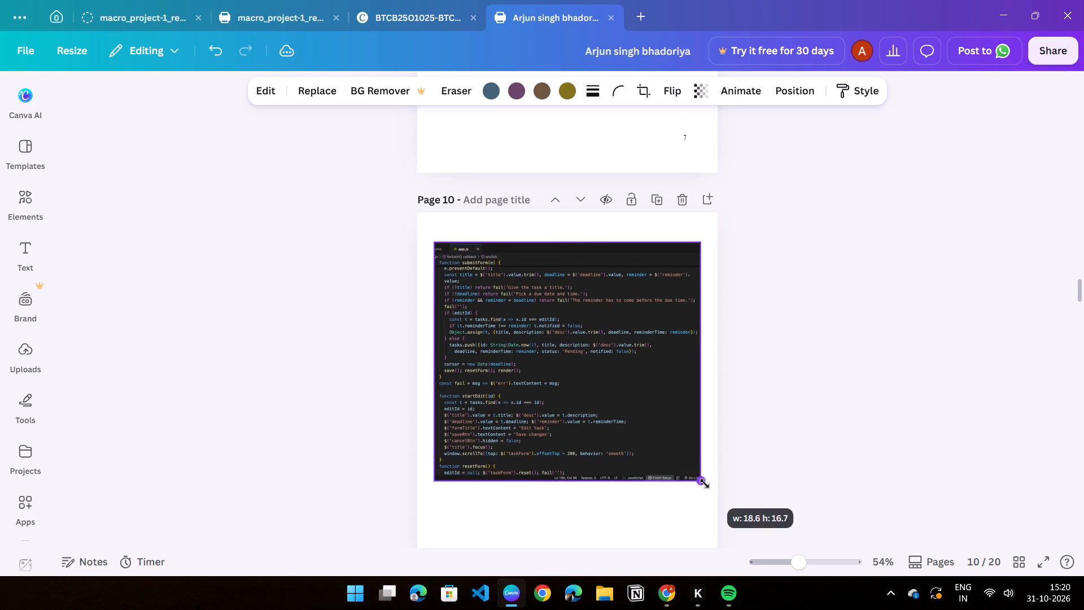
{"action": "left_click_drag", "start_coordinate": [705, 483], "coordinate": [705, 483]}
{"action": "scroll", "coordinate": [812, 434], "scroll_direction": "down", "scroll_amount": 3}
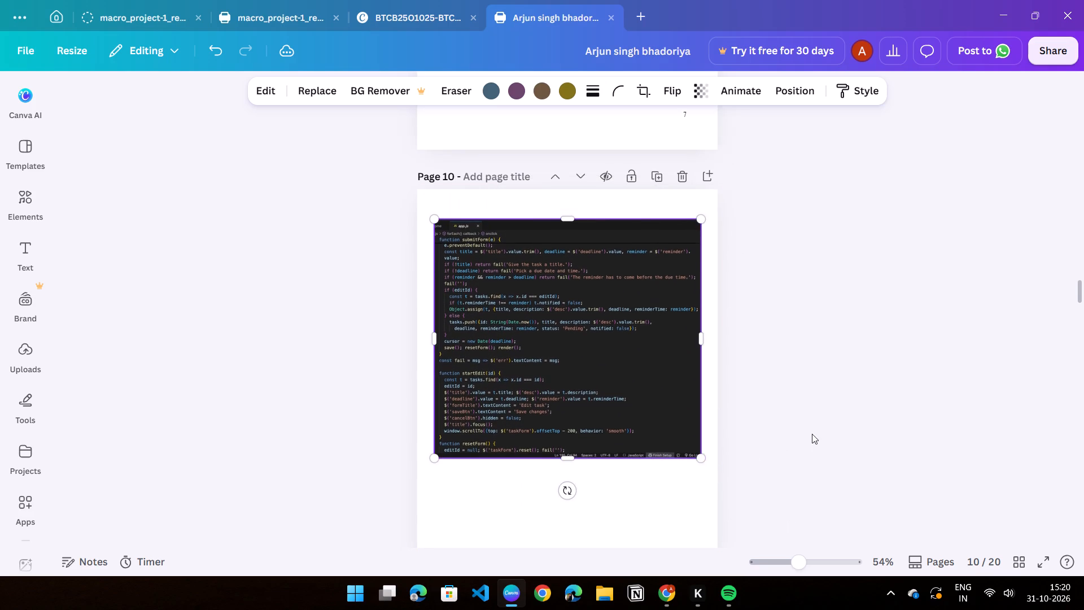
Crop page 11's app.js screenshot at its right, top and left edges, removing the title bar and the explorer sidebar.
{"action": "scroll", "coordinate": [812, 434], "scroll_direction": "up", "scroll_amount": 7}
{"action": "scroll", "coordinate": [812, 433], "scroll_direction": "down", "scroll_amount": 7}
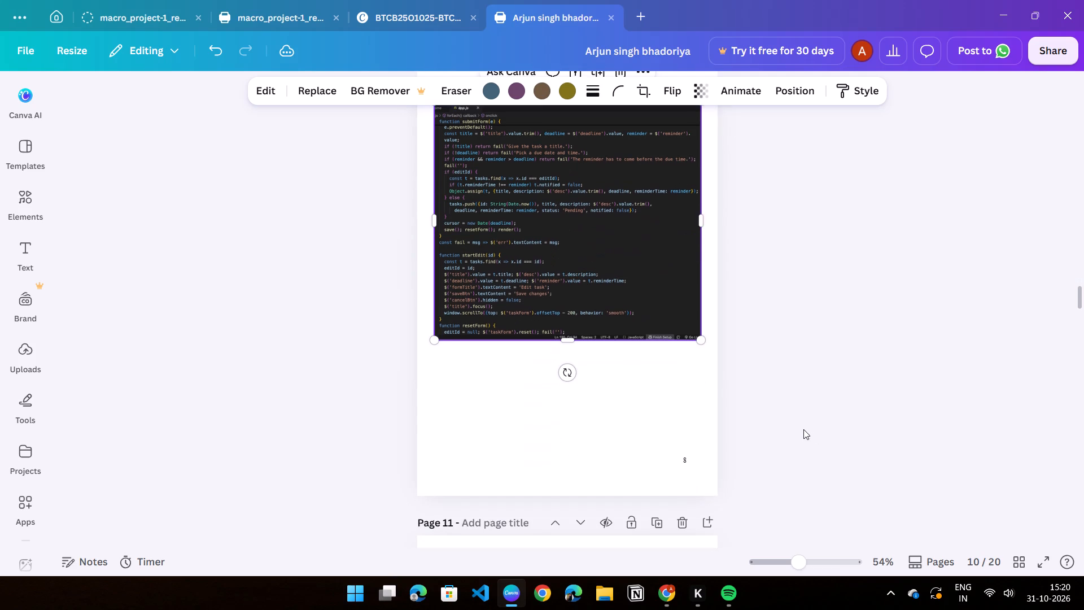
{"action": "scroll", "coordinate": [803, 429], "scroll_direction": "down", "scroll_amount": 6}
{"action": "left_click", "coordinate": [615, 347]}
{"action": "left_click_drag", "start_coordinate": [611, 346], "coordinate": [584, 351]}
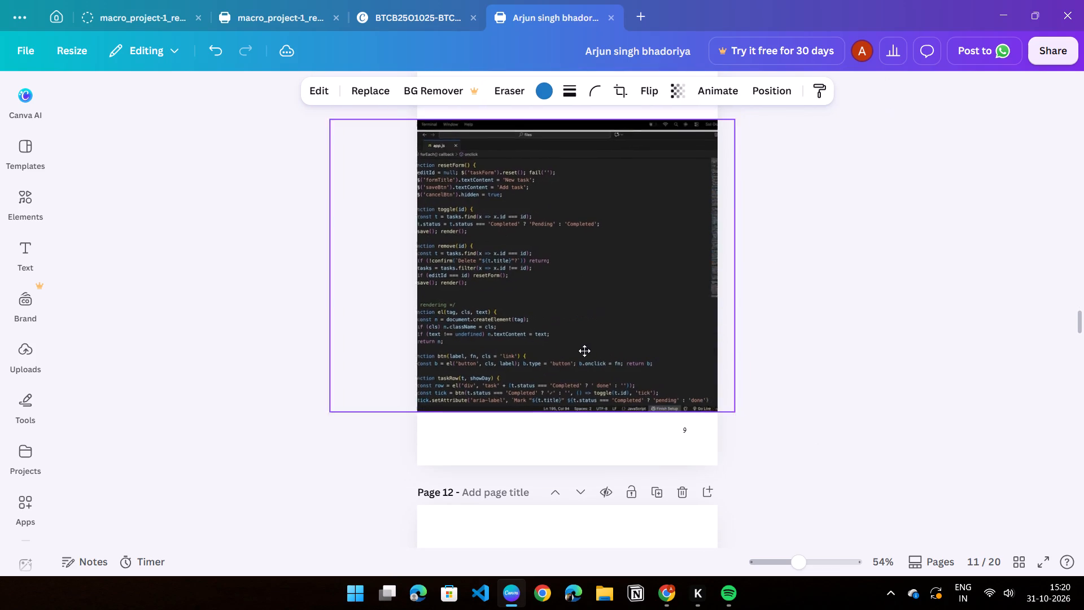
{"action": "left_click_drag", "start_coordinate": [584, 351], "coordinate": [565, 351]}
{"action": "left_click_drag", "start_coordinate": [698, 269], "coordinate": [681, 269]}
{"action": "left_click_drag", "start_coordinate": [572, 269], "coordinate": [642, 298]}
{"action": "left_click_drag", "start_coordinate": [571, 152], "coordinate": [569, 160]}
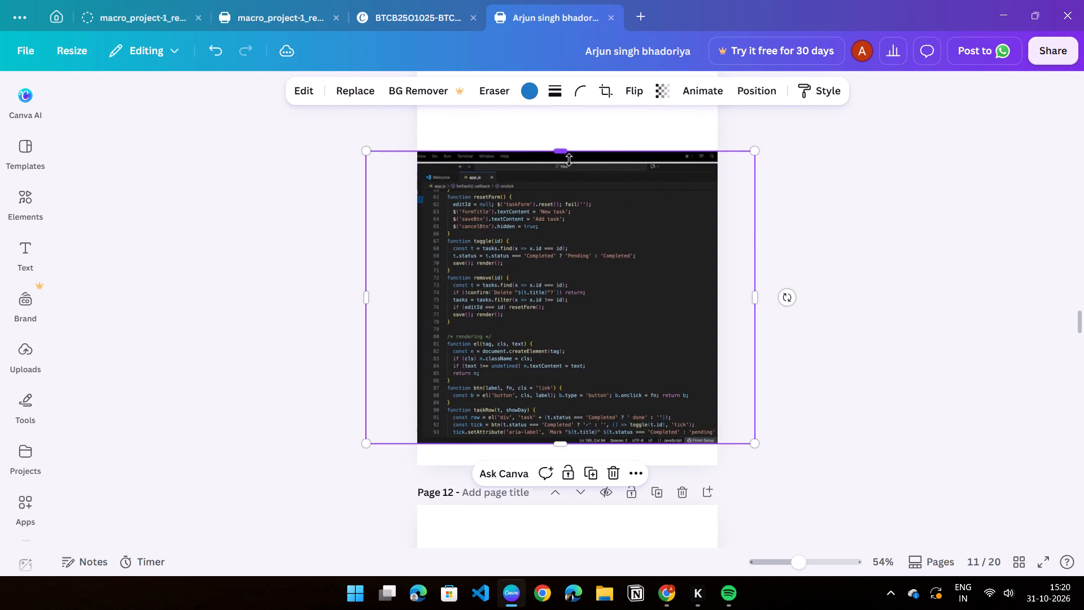
{"action": "left_click_drag", "start_coordinate": [569, 160], "coordinate": [568, 170]}
{"action": "left_click_drag", "start_coordinate": [478, 258], "coordinate": [544, 249]}
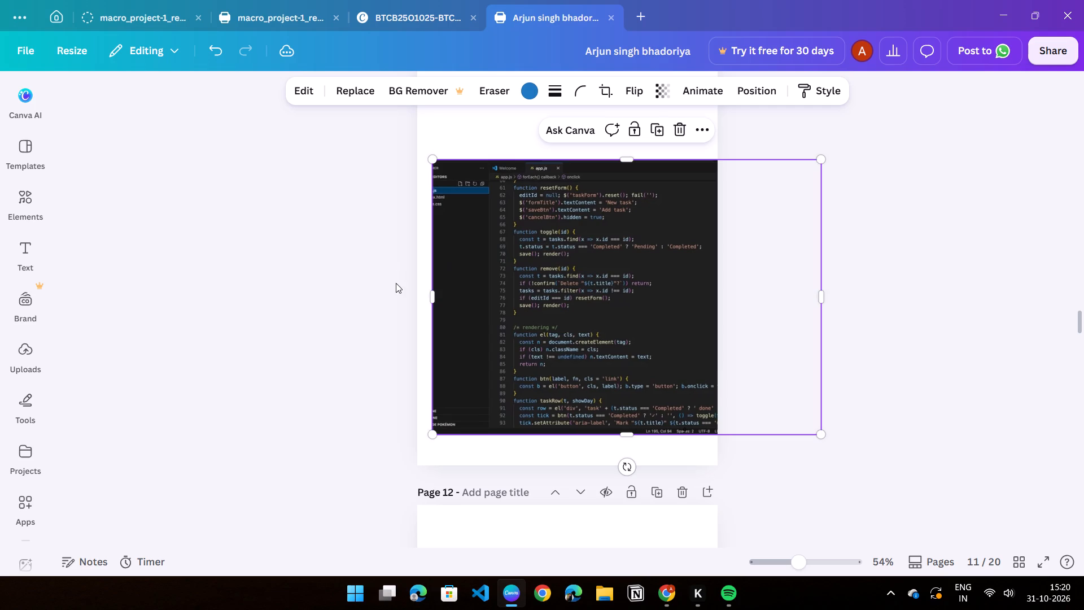
{"action": "left_click_drag", "start_coordinate": [431, 293], "coordinate": [504, 297]}
Scale down page 11's cropped screenshot to fit inside the side margins and centre it horizontally near the top of the page.
{"action": "left_click_drag", "start_coordinate": [603, 321], "coordinate": [512, 290]}
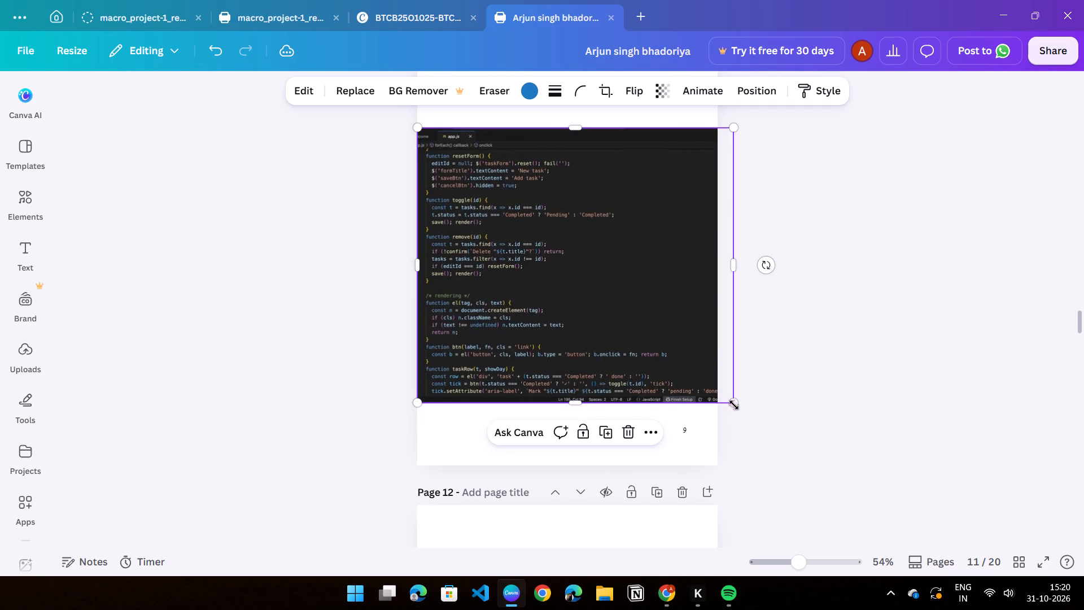
{"action": "left_click_drag", "start_coordinate": [734, 400], "coordinate": [707, 378]}
{"action": "scroll", "coordinate": [848, 376], "scroll_direction": "up", "scroll_amount": 1}
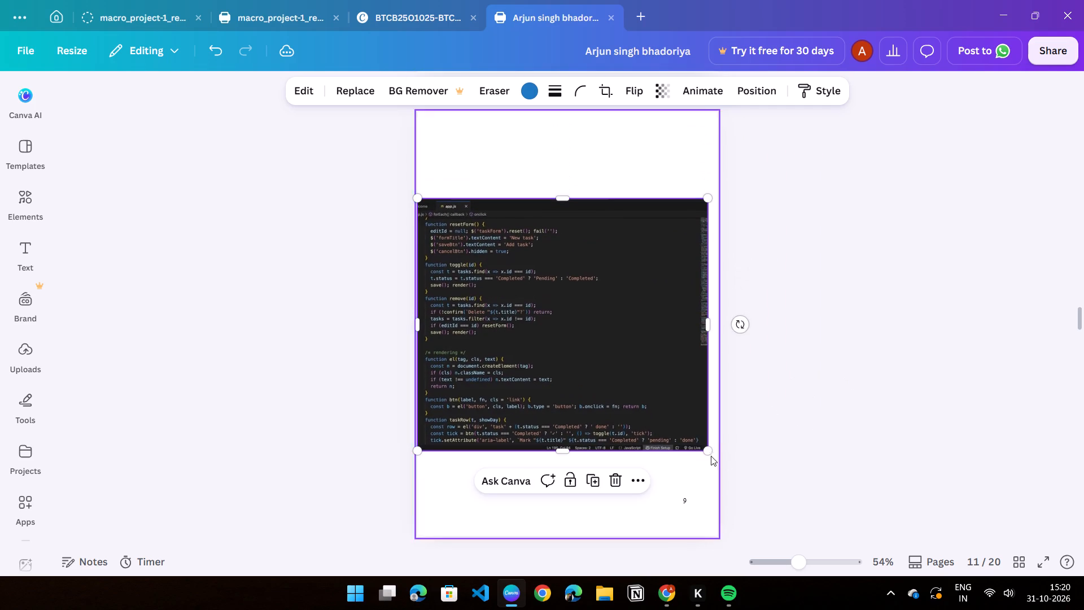
{"action": "left_click_drag", "start_coordinate": [708, 454], "coordinate": [700, 442]}
{"action": "left_click_drag", "start_coordinate": [573, 387], "coordinate": [588, 341]}
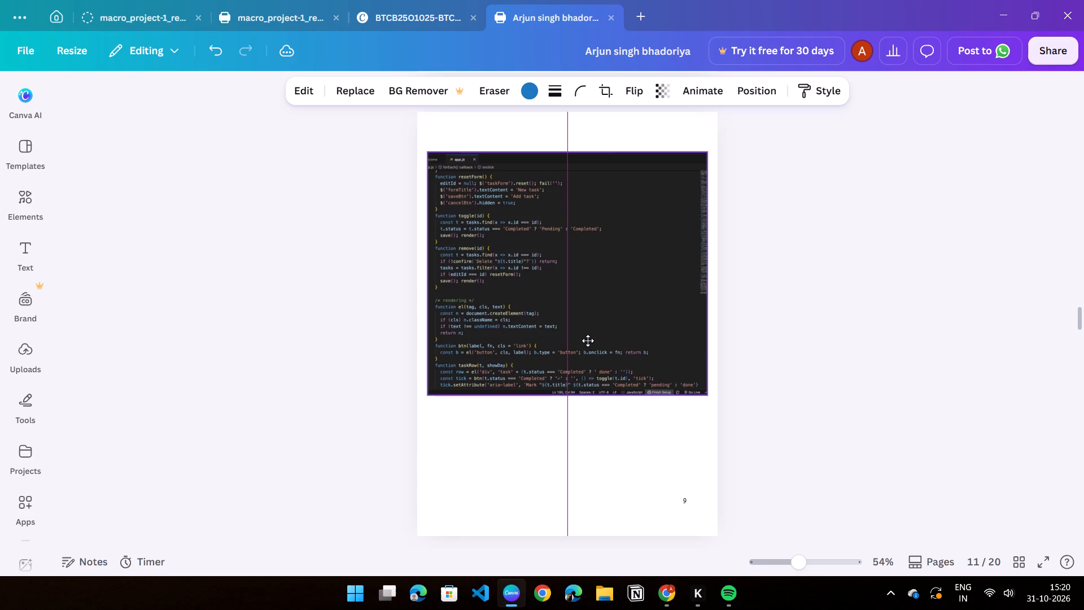
{"action": "left_click_drag", "start_coordinate": [588, 341], "coordinate": [588, 339]}
{"action": "left_click_drag", "start_coordinate": [707, 391], "coordinate": [698, 382]}
{"action": "left_click_drag", "start_coordinate": [601, 338], "coordinate": [608, 333]}
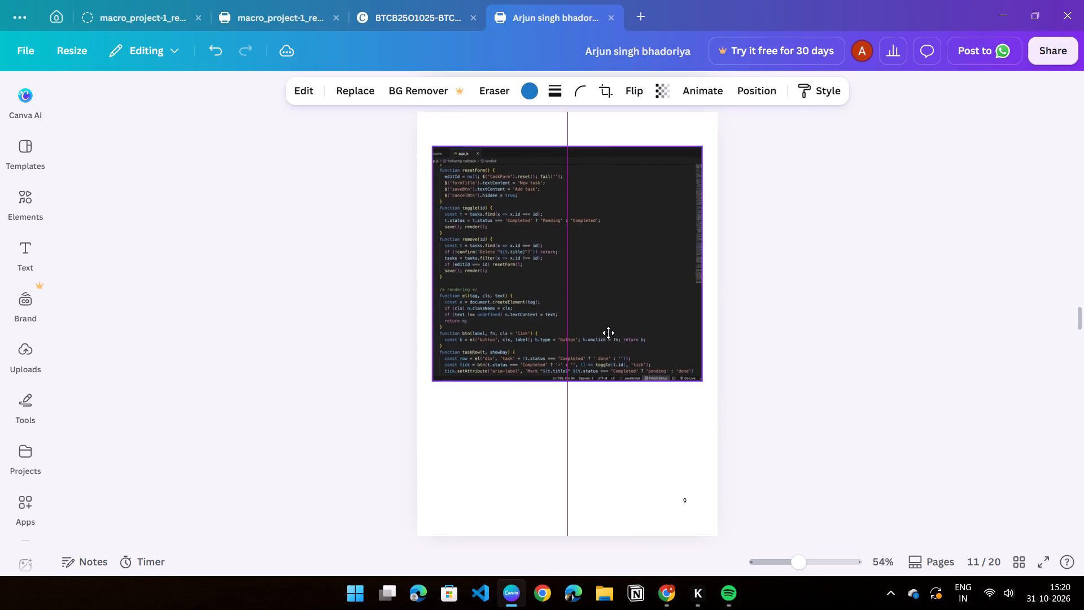
{"action": "left_click_drag", "start_coordinate": [608, 333], "coordinate": [610, 328]}
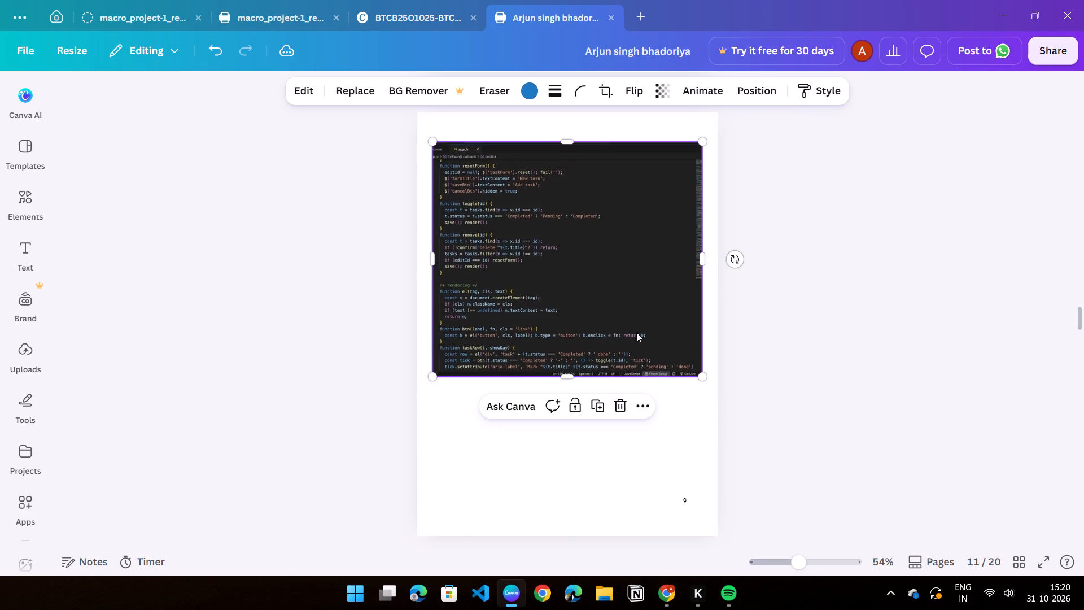
{"action": "double_click", "coordinate": [849, 368]}
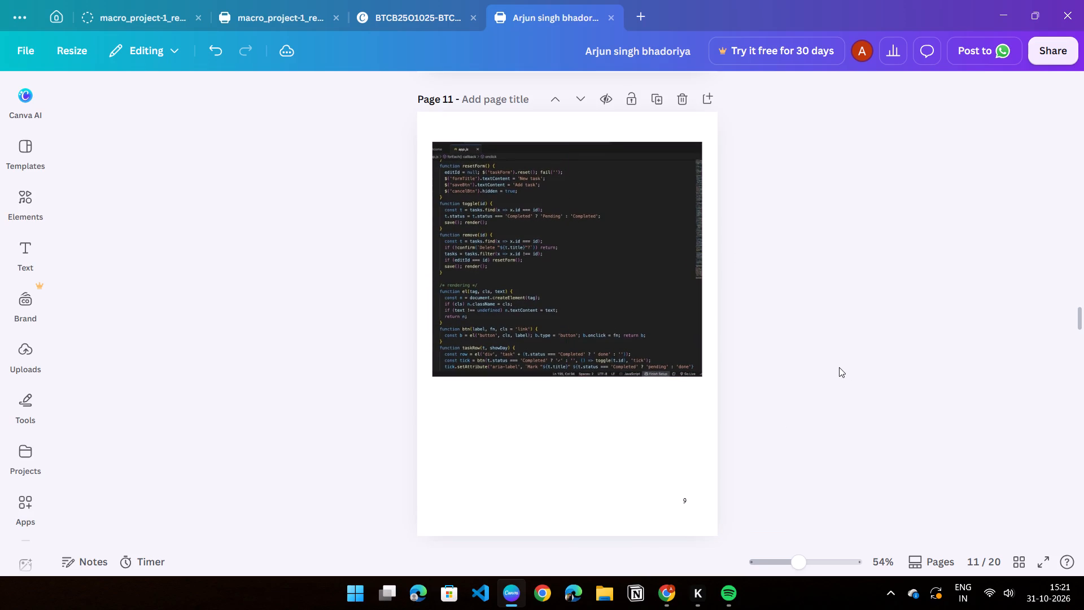
Crop page 12's app.js screenshot at its top, right and left edges to a height of about 18.4, removing title bar and sidebar.
{"action": "scroll", "coordinate": [839, 367], "scroll_direction": "down", "scroll_amount": 6}
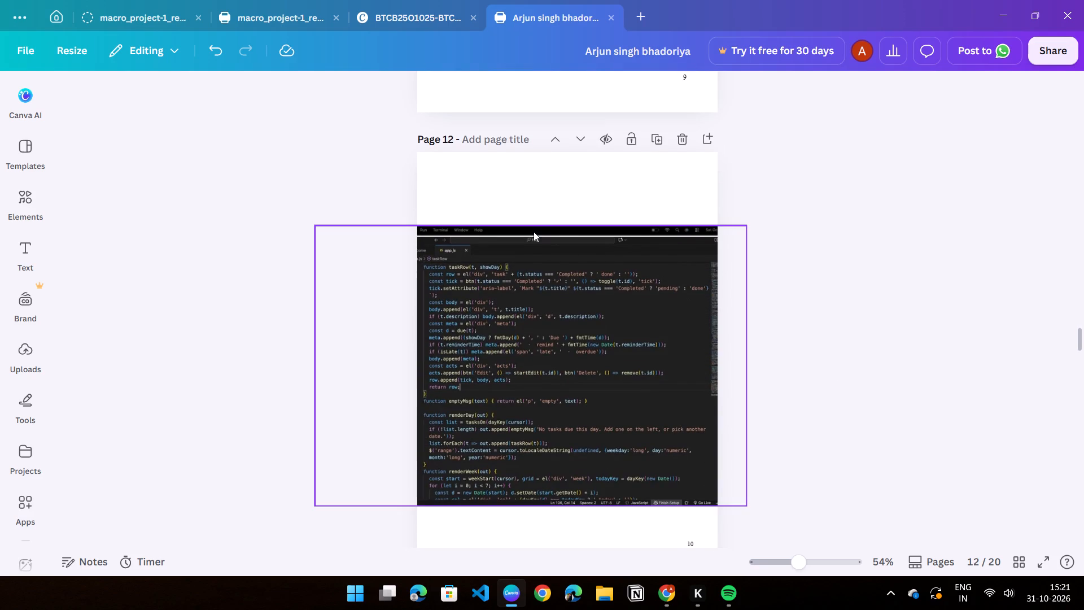
{"action": "left_click", "coordinate": [549, 221]}
{"action": "left_click", "coordinate": [556, 258]}
{"action": "left_click_drag", "start_coordinate": [536, 228], "coordinate": [533, 245]}
{"action": "left_click_drag", "start_coordinate": [589, 337], "coordinate": [569, 315]}
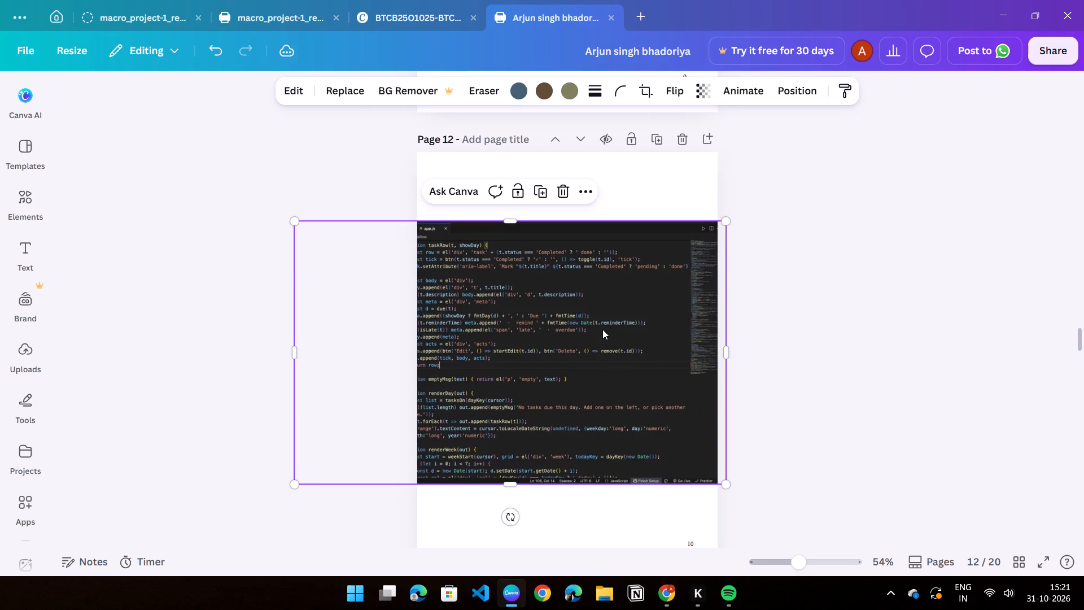
{"action": "left_click_drag", "start_coordinate": [640, 366], "coordinate": [612, 365]}
{"action": "left_click_drag", "start_coordinate": [697, 355], "coordinate": [675, 361]}
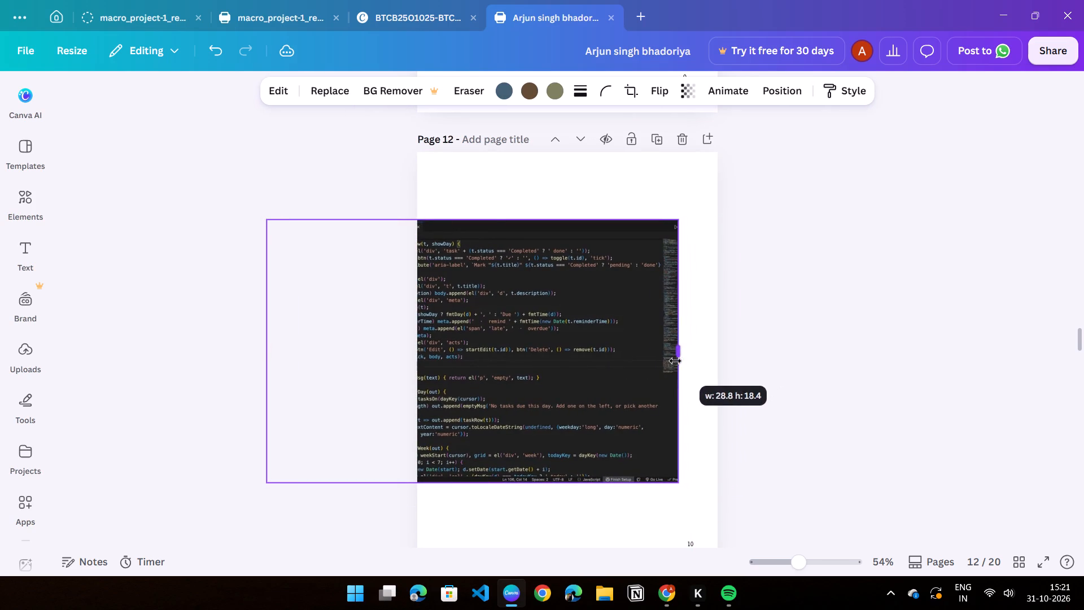
{"action": "left_click_drag", "start_coordinate": [675, 361], "coordinate": [669, 361]}
{"action": "left_click_drag", "start_coordinate": [582, 356], "coordinate": [728, 354]}
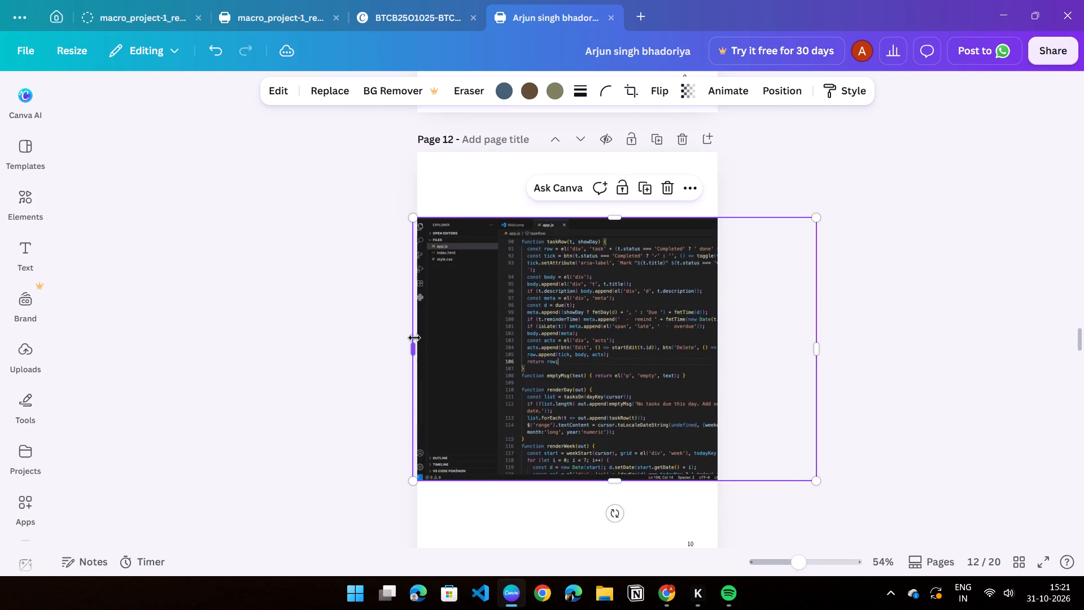
{"action": "left_click_drag", "start_coordinate": [414, 338], "coordinate": [515, 341]}
Scale down page 12's cropped screenshot to fit inside the side margins and centre it horizontally near the top of the page.
{"action": "left_click_drag", "start_coordinate": [617, 344], "coordinate": [588, 333]}
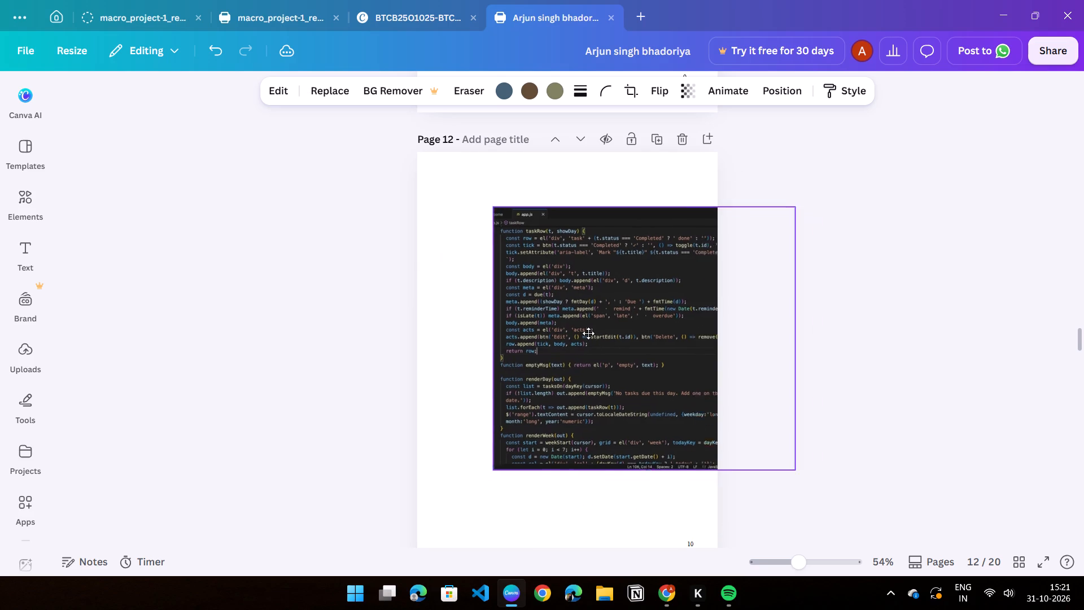
{"action": "left_click_drag", "start_coordinate": [588, 333], "coordinate": [534, 334]}
{"action": "left_click_drag", "start_coordinate": [731, 468], "coordinate": [714, 461]}
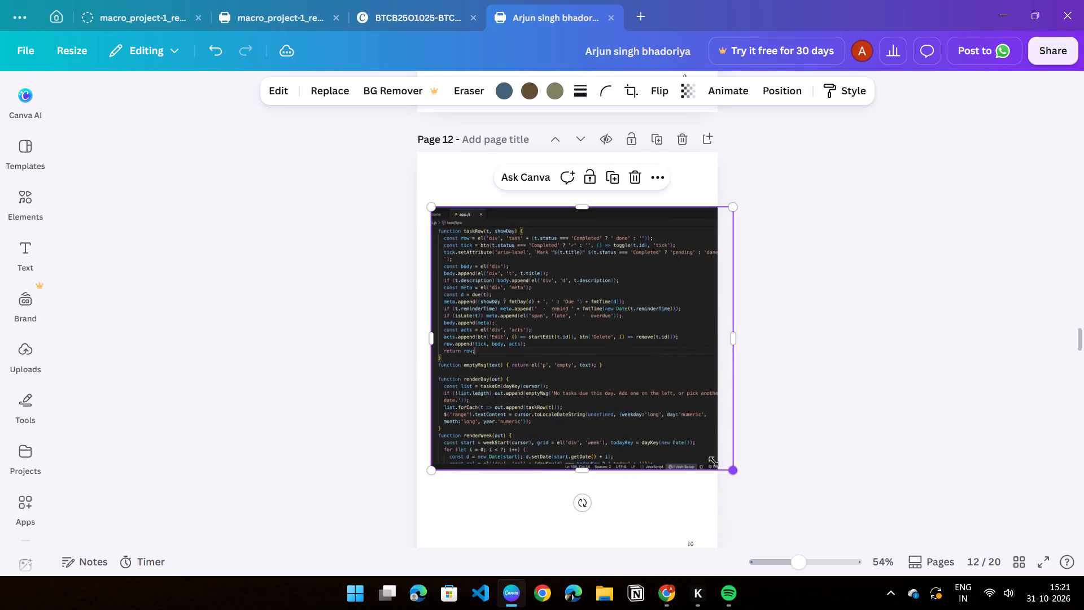
{"action": "left_click_drag", "start_coordinate": [714, 461], "coordinate": [689, 455]}
{"action": "left_click_drag", "start_coordinate": [649, 417], "coordinate": [655, 394]}
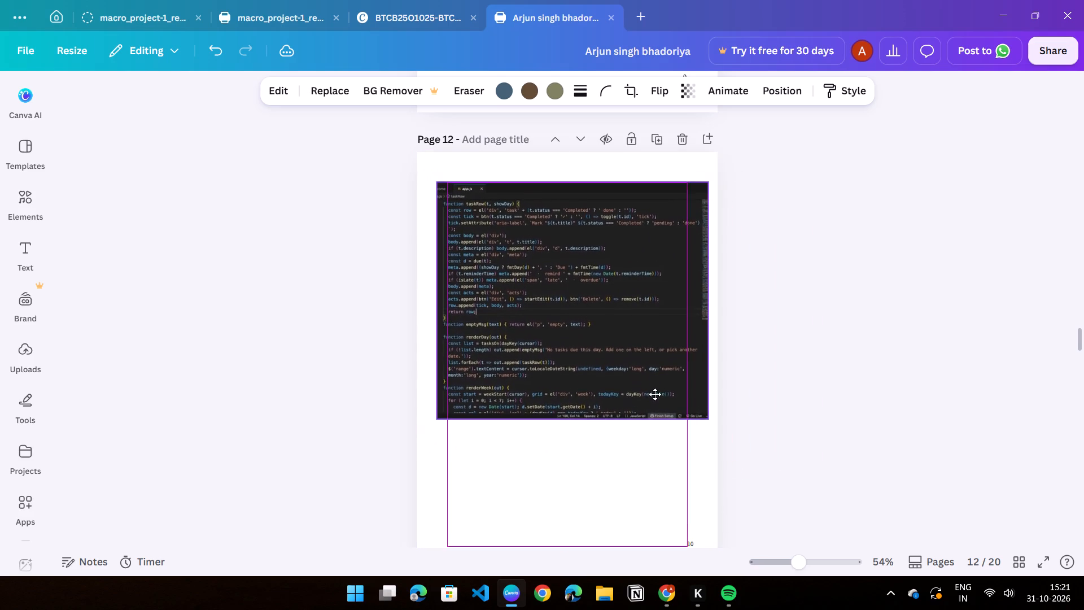
{"action": "left_click_drag", "start_coordinate": [655, 394], "coordinate": [646, 403]}
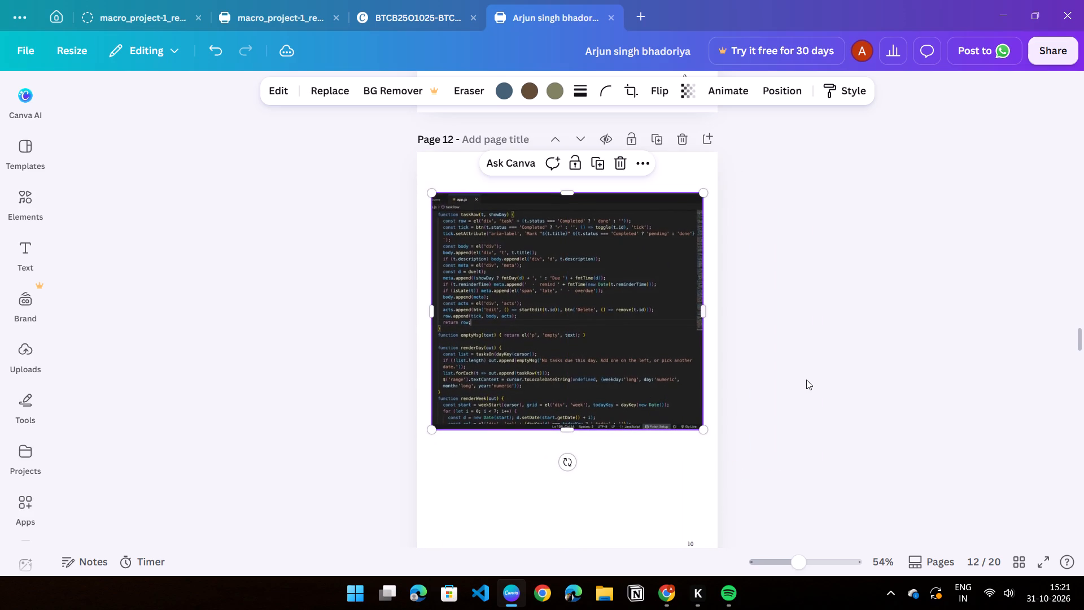
{"action": "left_click", "coordinate": [807, 379]}
Crop page 13's app.js screenshot at its left, top and right edges to about 20.6 by 18.5.
{"action": "scroll", "coordinate": [807, 386], "scroll_direction": "down", "scroll_amount": 1}
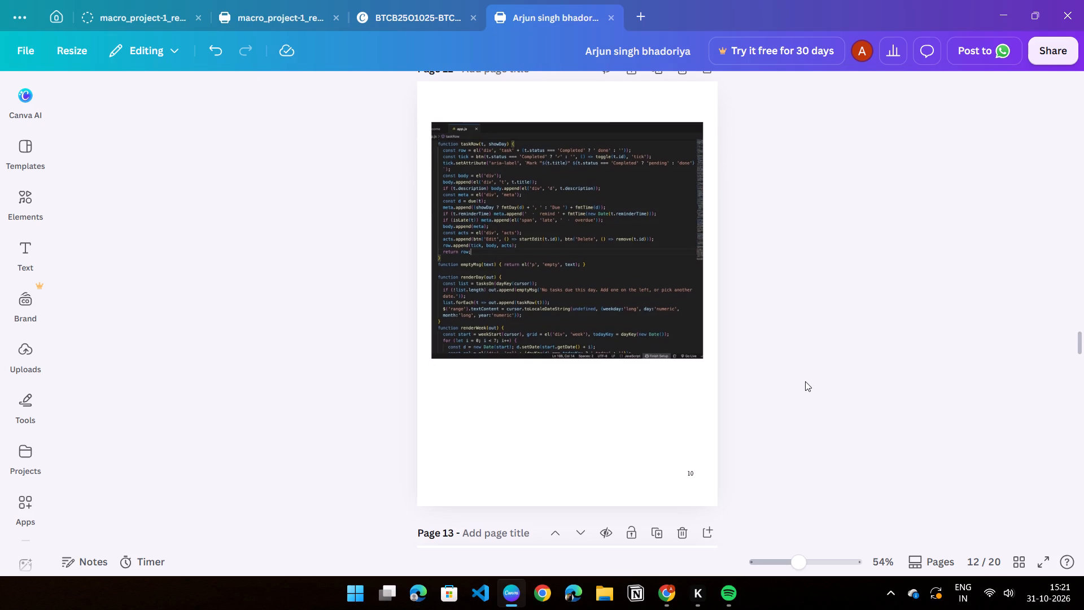
{"action": "scroll", "coordinate": [801, 378], "scroll_direction": "down", "scroll_amount": 4}
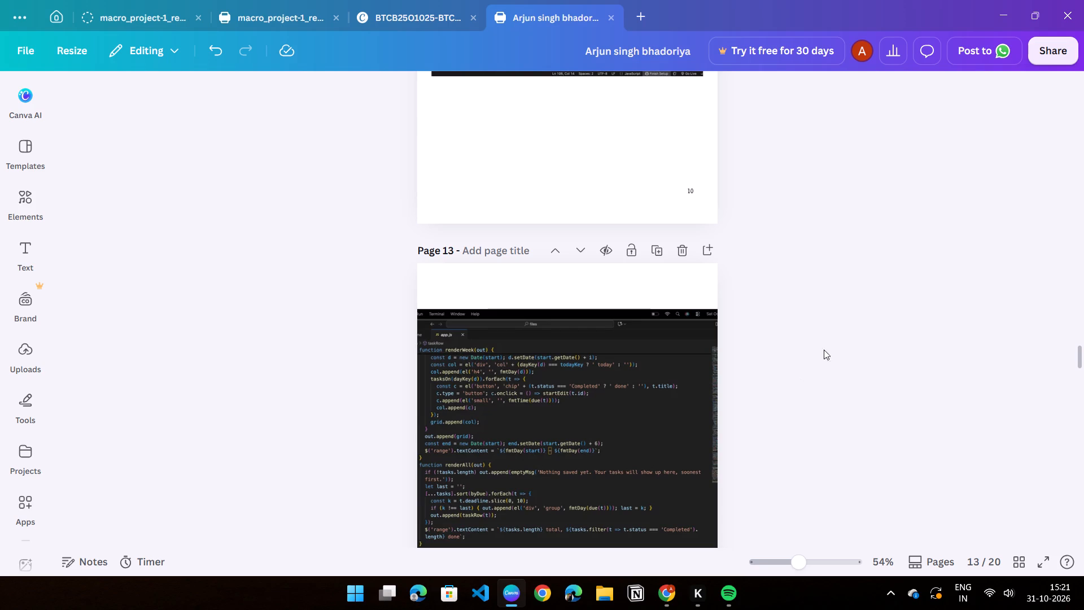
{"action": "scroll", "coordinate": [401, 394], "scroll_direction": "down", "scroll_amount": 2}
{"action": "left_click", "coordinate": [448, 348]}
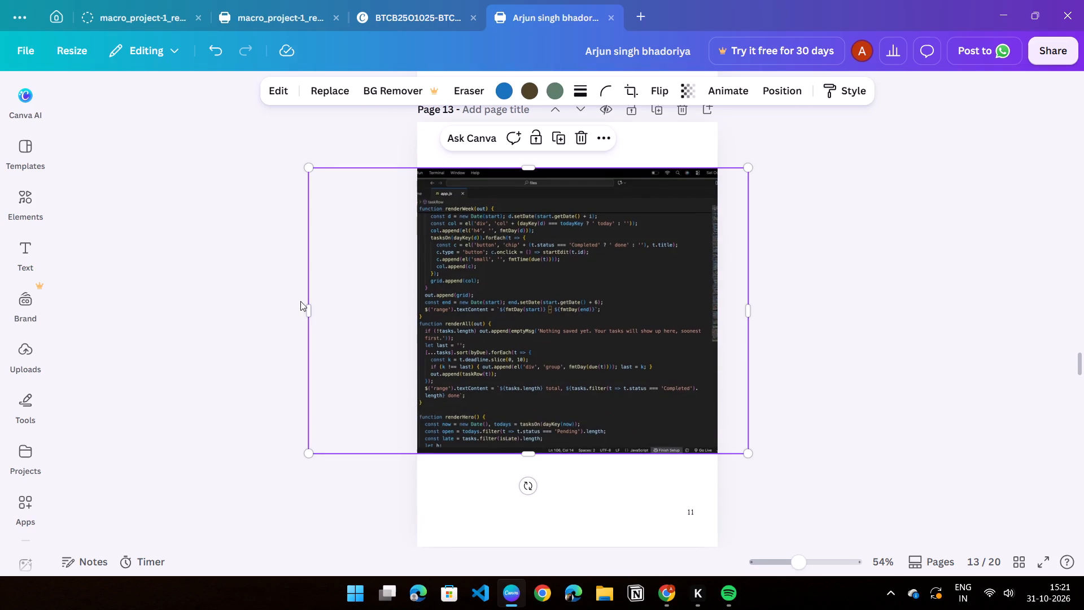
{"action": "left_click_drag", "start_coordinate": [307, 308], "coordinate": [364, 315]}
{"action": "left_click_drag", "start_coordinate": [437, 309], "coordinate": [500, 318]}
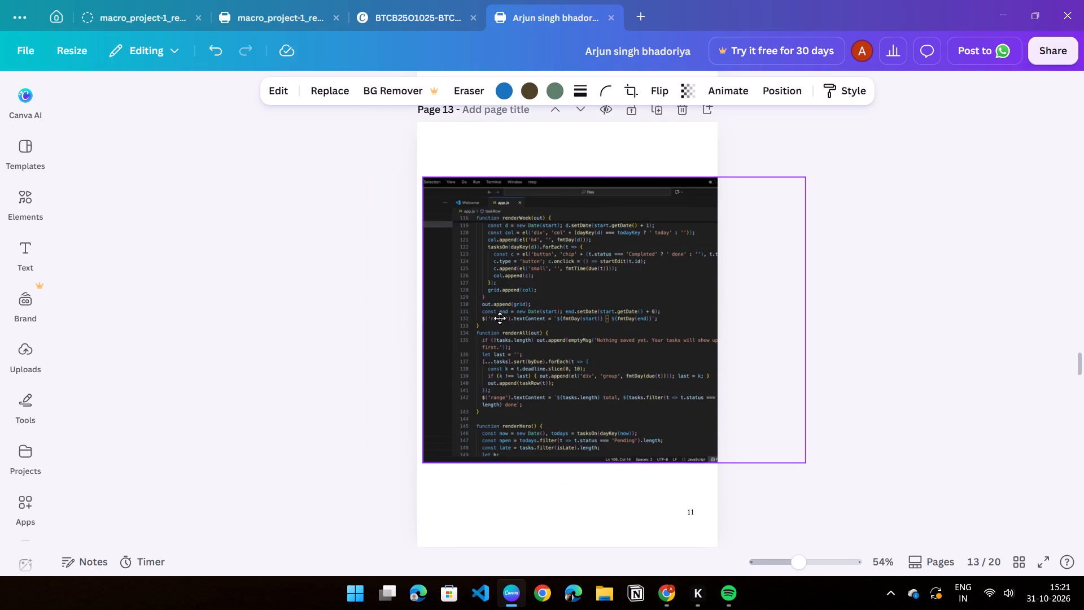
{"action": "left_click_drag", "start_coordinate": [500, 318], "coordinate": [500, 318]}
{"action": "left_click_drag", "start_coordinate": [430, 321], "coordinate": [476, 321]}
{"action": "left_click_drag", "start_coordinate": [642, 182], "coordinate": [643, 212]}
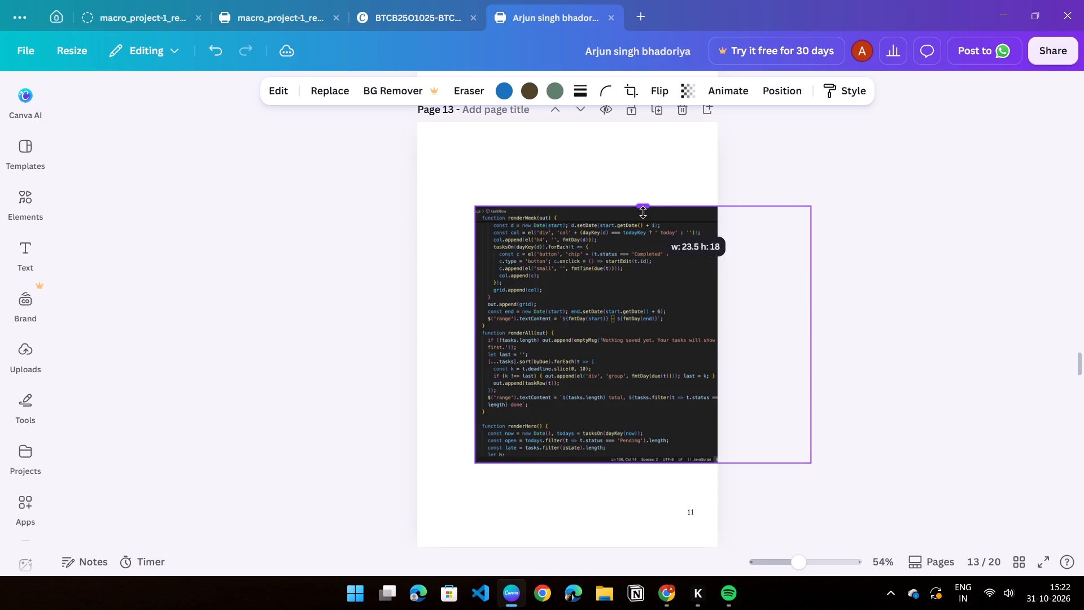
{"action": "left_click_drag", "start_coordinate": [643, 212], "coordinate": [647, 204]}
{"action": "left_click_drag", "start_coordinate": [630, 267], "coordinate": [486, 263]}
{"action": "left_click_drag", "start_coordinate": [666, 328], "coordinate": [625, 341]}
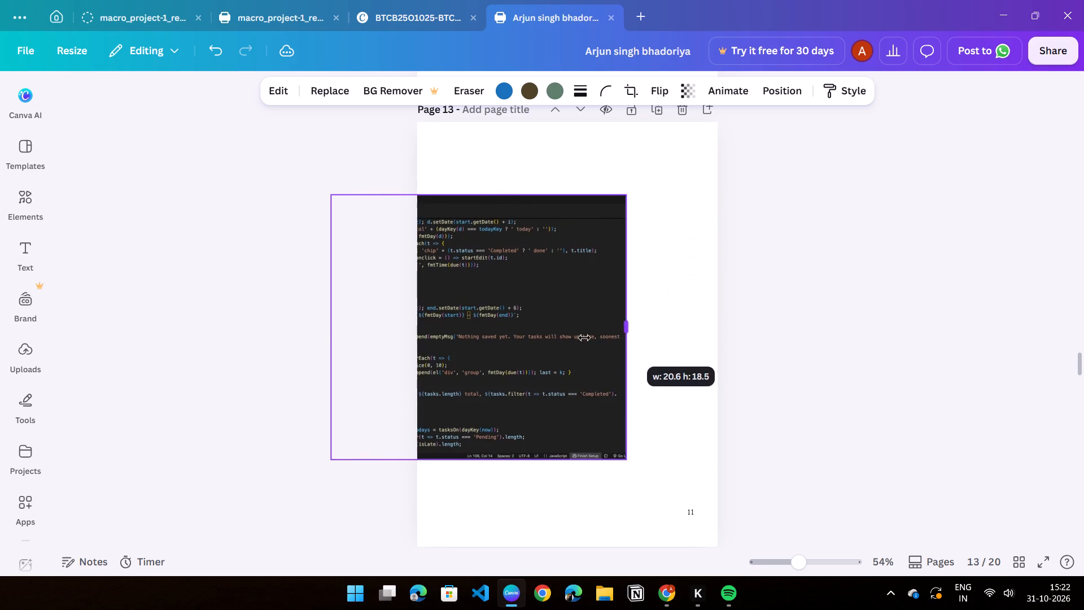
Scale down page 13's cropped screenshot to fit inside the side margins and centre it near the top of the page.
{"action": "left_click_drag", "start_coordinate": [504, 327], "coordinate": [600, 324]}
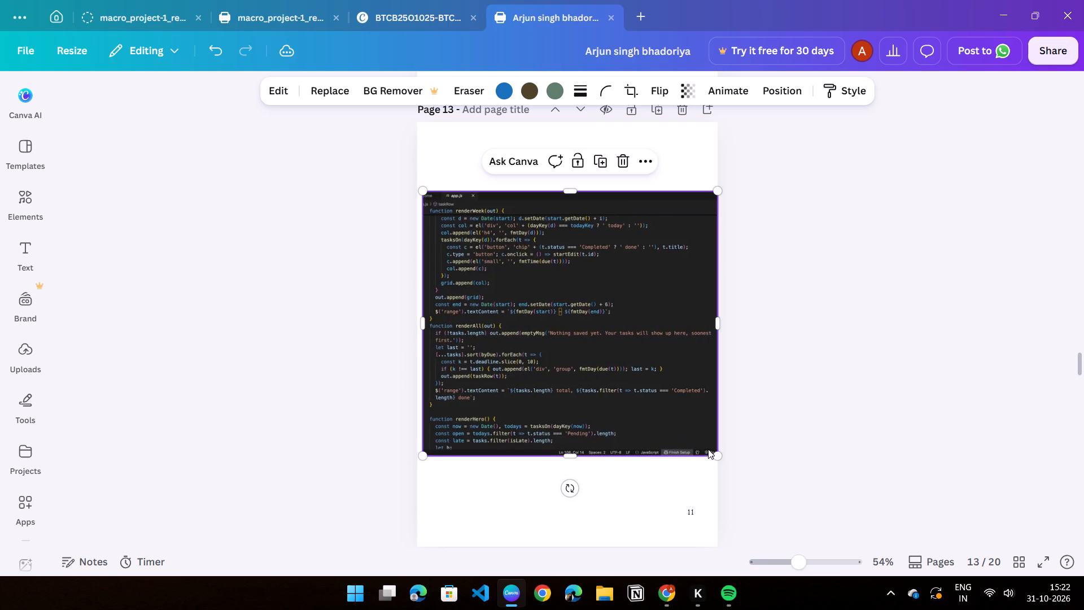
{"action": "left_click_drag", "start_coordinate": [720, 460], "coordinate": [686, 445]}
{"action": "left_click_drag", "start_coordinate": [579, 394], "coordinate": [591, 359]}
Crop page 14's app.js screenshot at its left, top and right edges to about 22.7 by 19.7.
{"action": "scroll", "coordinate": [823, 346], "scroll_direction": "down", "scroll_amount": 7}
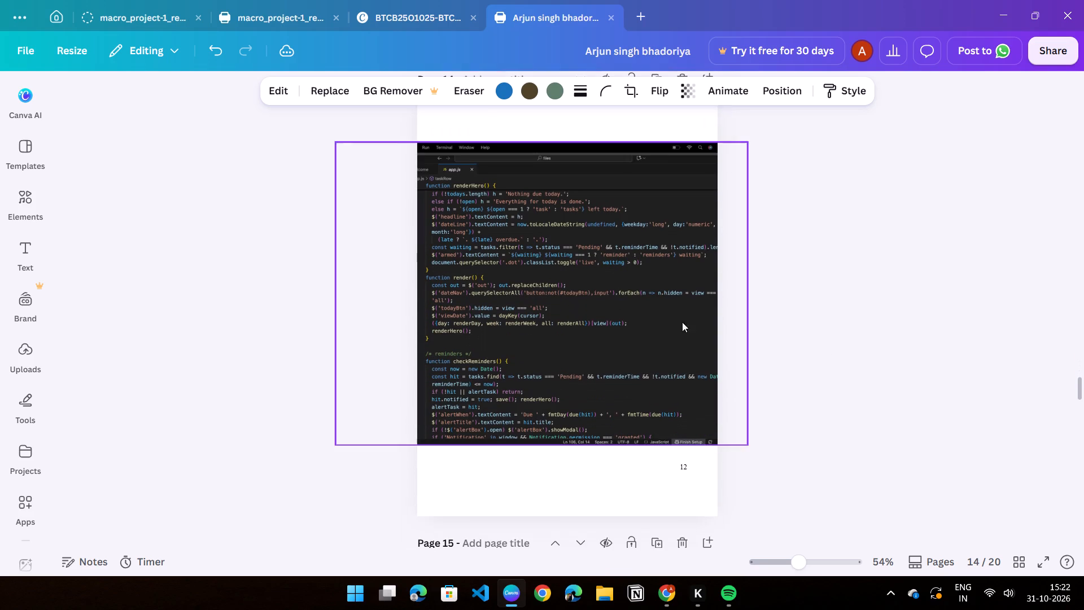
{"action": "left_click", "coordinate": [628, 323]}
{"action": "left_click_drag", "start_coordinate": [474, 267], "coordinate": [515, 273]}
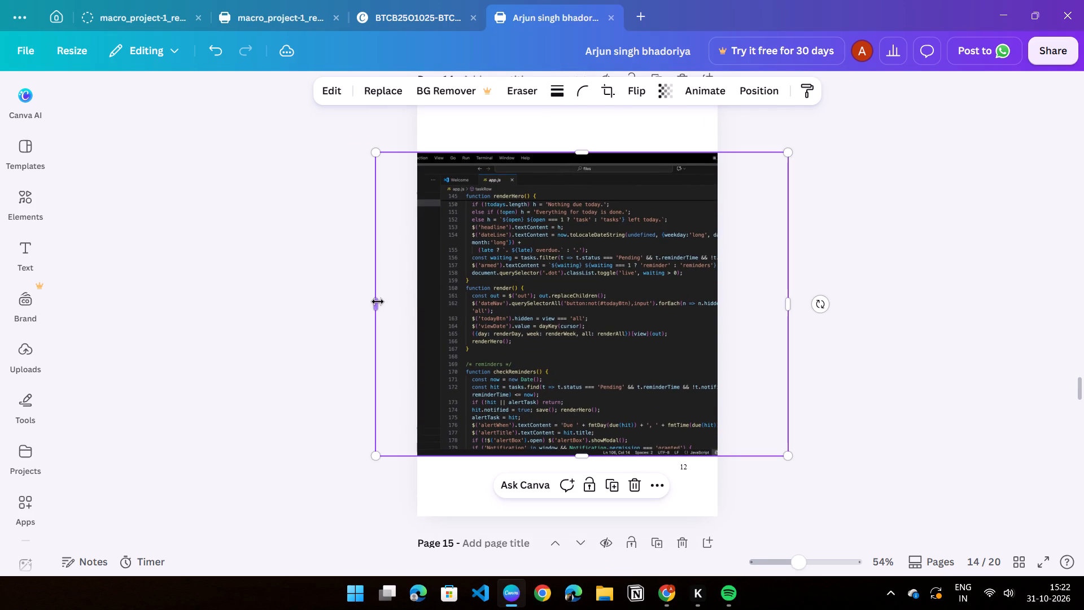
{"action": "left_click_drag", "start_coordinate": [378, 302], "coordinate": [461, 308]}
{"action": "left_click_drag", "start_coordinate": [551, 293], "coordinate": [542, 290]}
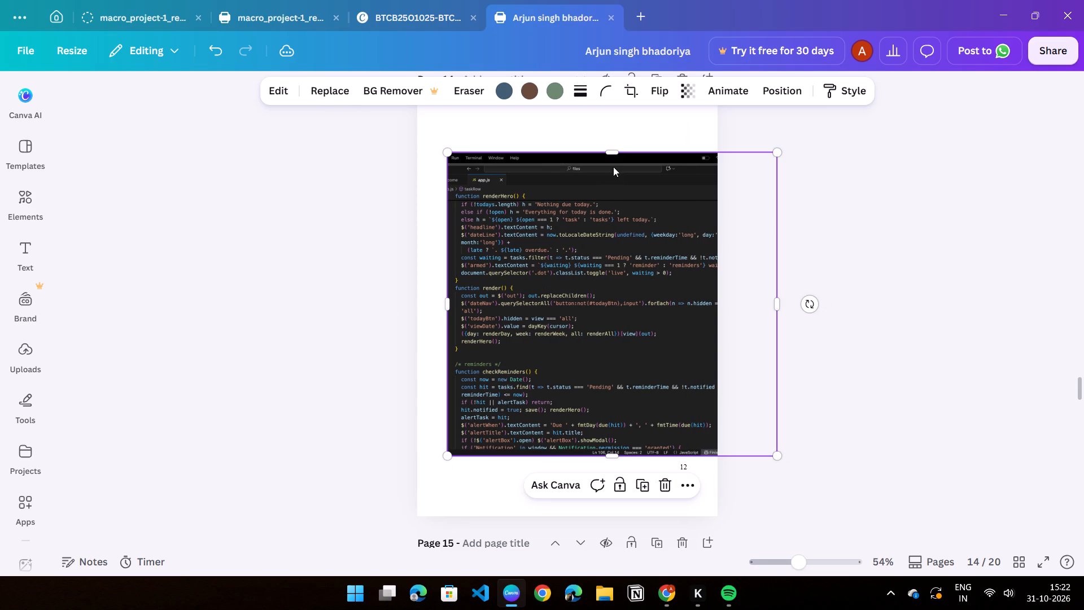
{"action": "left_click_drag", "start_coordinate": [611, 154], "coordinate": [610, 175]}
{"action": "left_click_drag", "start_coordinate": [609, 284], "coordinate": [514, 278]}
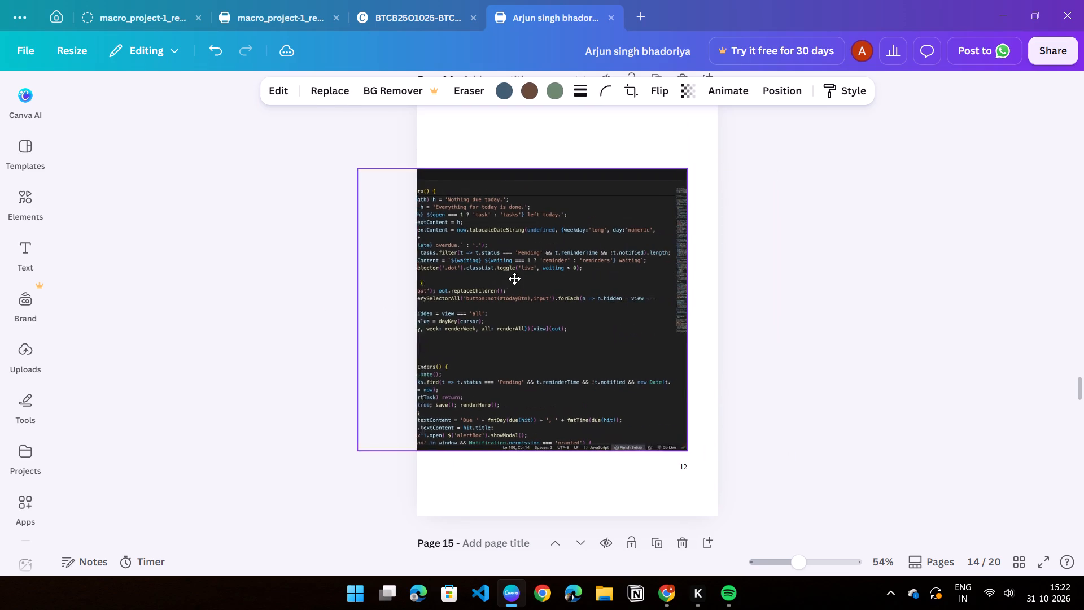
{"action": "left_click_drag", "start_coordinate": [514, 278], "coordinate": [501, 279]}
{"action": "left_click_drag", "start_coordinate": [667, 303], "coordinate": [659, 308]}
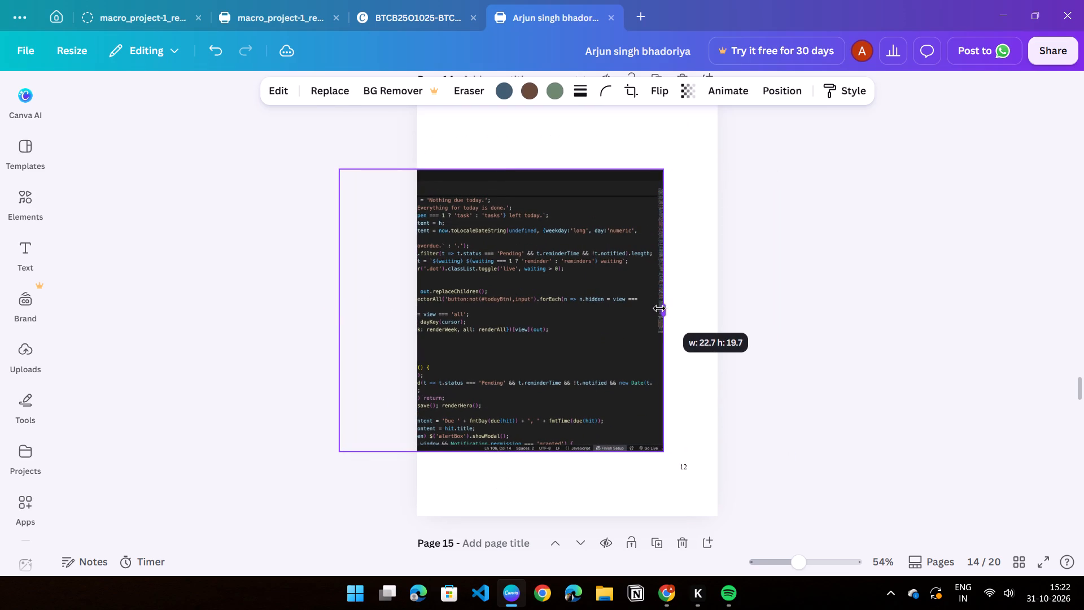
{"action": "left_click_drag", "start_coordinate": [659, 308], "coordinate": [659, 308]}
Scale down page 14's cropped screenshot to fit inside the side margins and centre it horizontally in the upper part of the page.
{"action": "left_click_drag", "start_coordinate": [533, 319], "coordinate": [616, 312]}
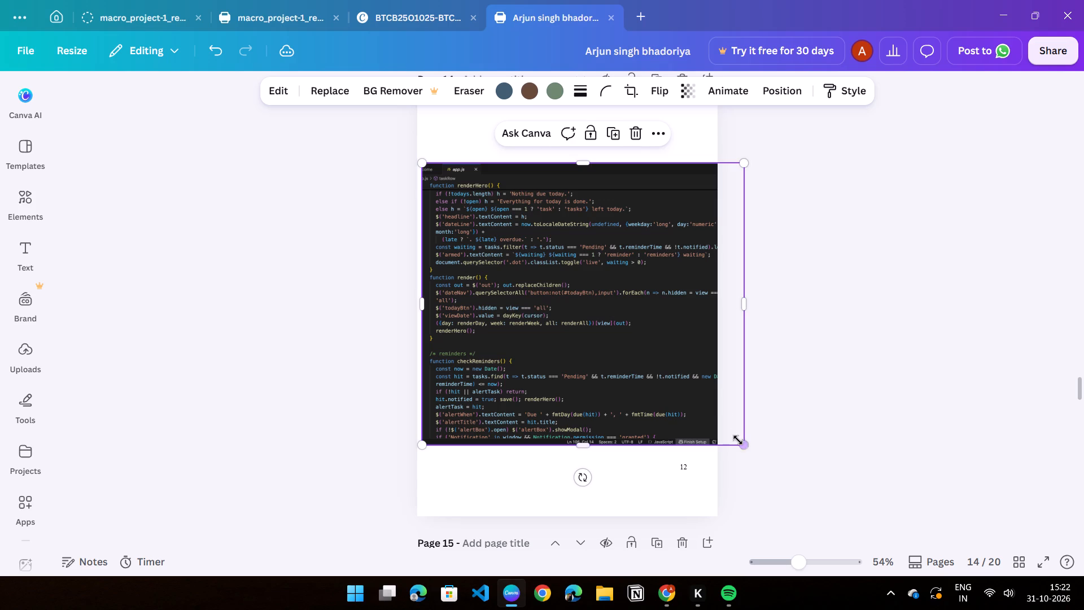
{"action": "left_click_drag", "start_coordinate": [738, 440], "coordinate": [681, 405]}
{"action": "left_click_drag", "start_coordinate": [575, 323], "coordinate": [584, 278]}
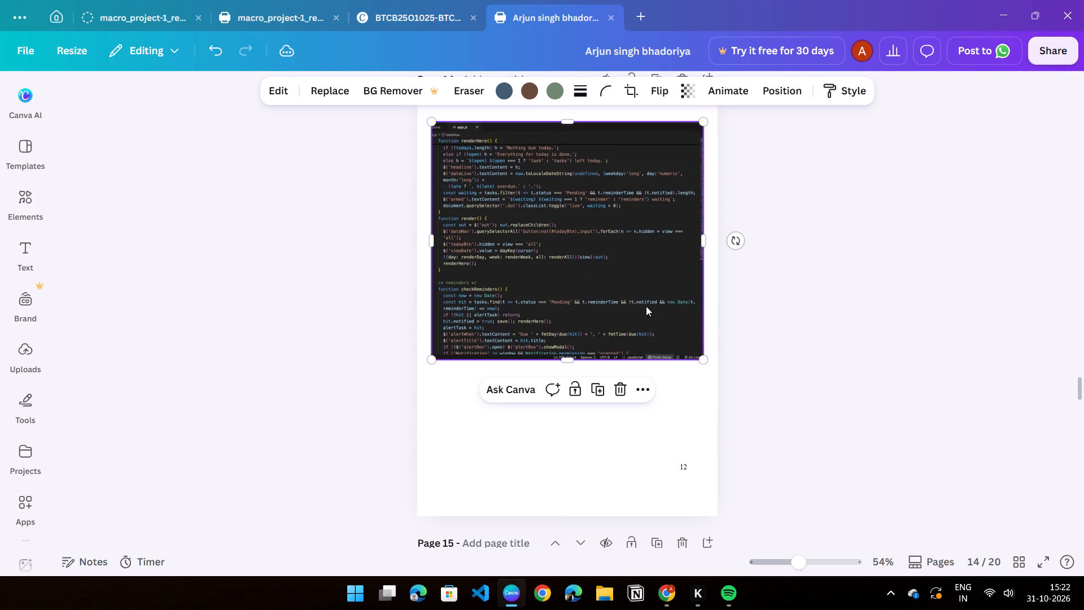
Crop page 15's app.js screenshot at its top, right and left edges to about 21 by 18.6.
{"action": "scroll", "coordinate": [707, 321], "scroll_direction": "up", "scroll_amount": 1}
{"action": "scroll", "coordinate": [830, 290], "scroll_direction": "down", "scroll_amount": 7}
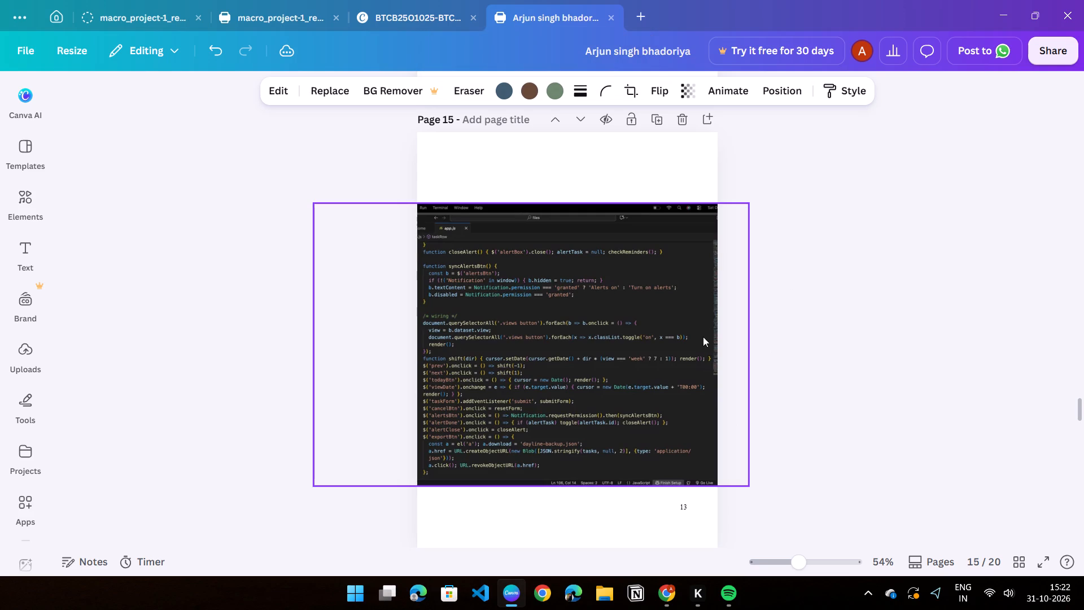
{"action": "scroll", "coordinate": [634, 328], "scroll_direction": "up", "scroll_amount": 1}
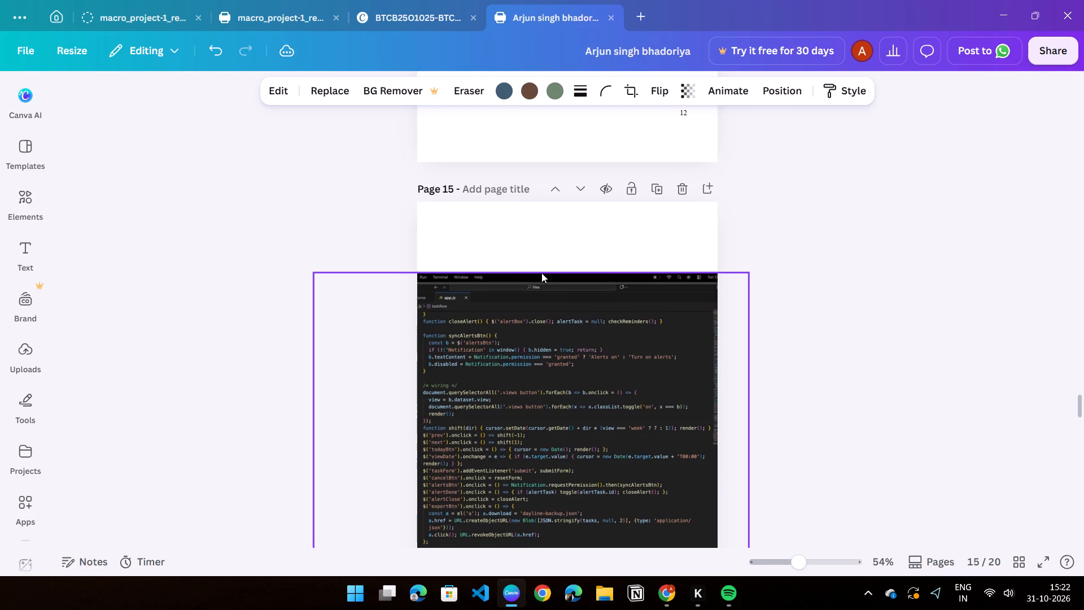
{"action": "left_click", "coordinate": [545, 299]}
{"action": "left_click_drag", "start_coordinate": [534, 274], "coordinate": [534, 291]}
{"action": "left_click_drag", "start_coordinate": [565, 396], "coordinate": [550, 355]}
{"action": "left_click_drag", "start_coordinate": [662, 393], "coordinate": [655, 390]}
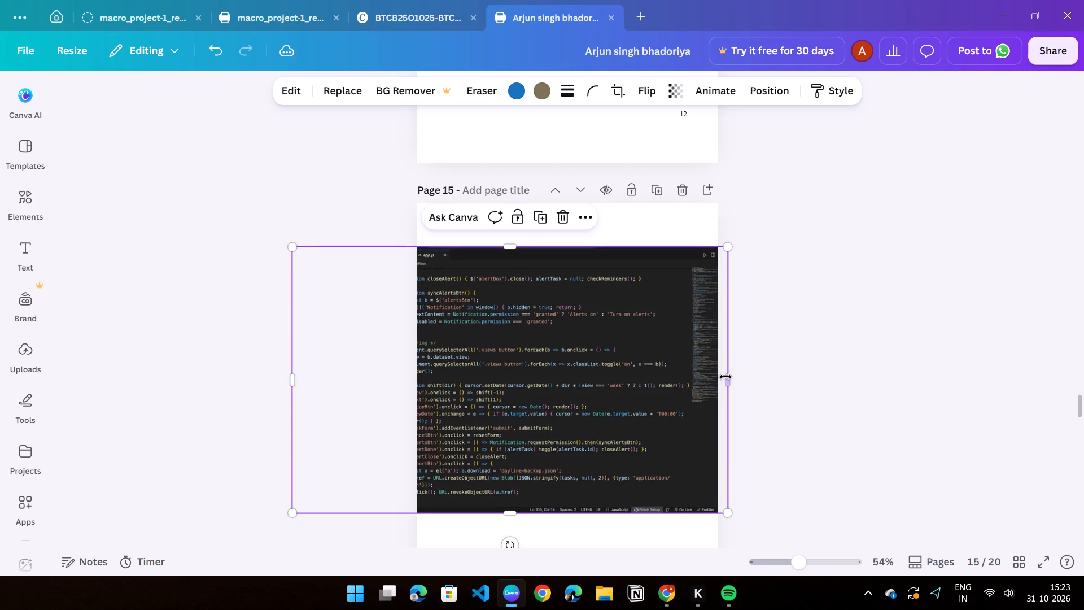
{"action": "left_click_drag", "start_coordinate": [729, 374], "coordinate": [697, 381]}
{"action": "left_click_drag", "start_coordinate": [547, 379], "coordinate": [653, 378]}
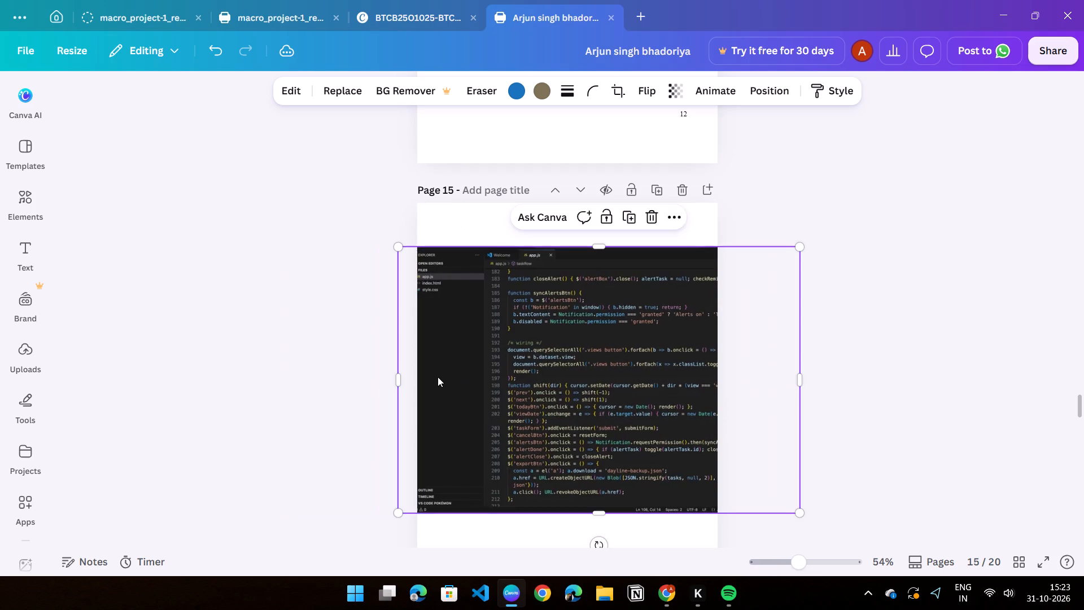
{"action": "left_click_drag", "start_coordinate": [399, 379], "coordinate": [496, 384]}
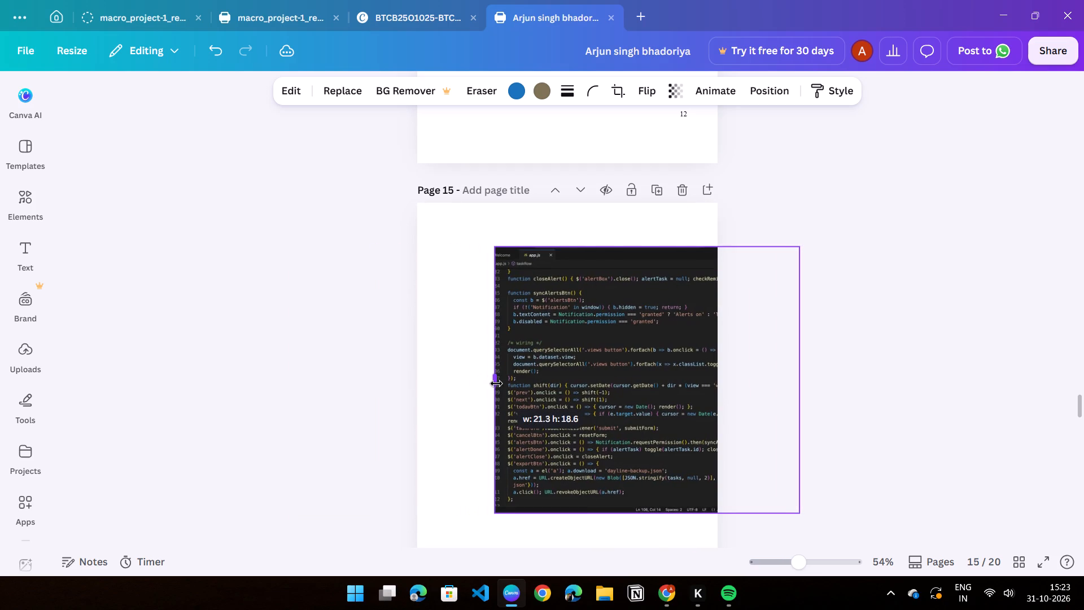
{"action": "left_click_drag", "start_coordinate": [496, 384], "coordinate": [499, 384]}
Move page 15's cropped screenshot back over the page, near its top.
{"action": "left_click_drag", "start_coordinate": [610, 404], "coordinate": [536, 390]}
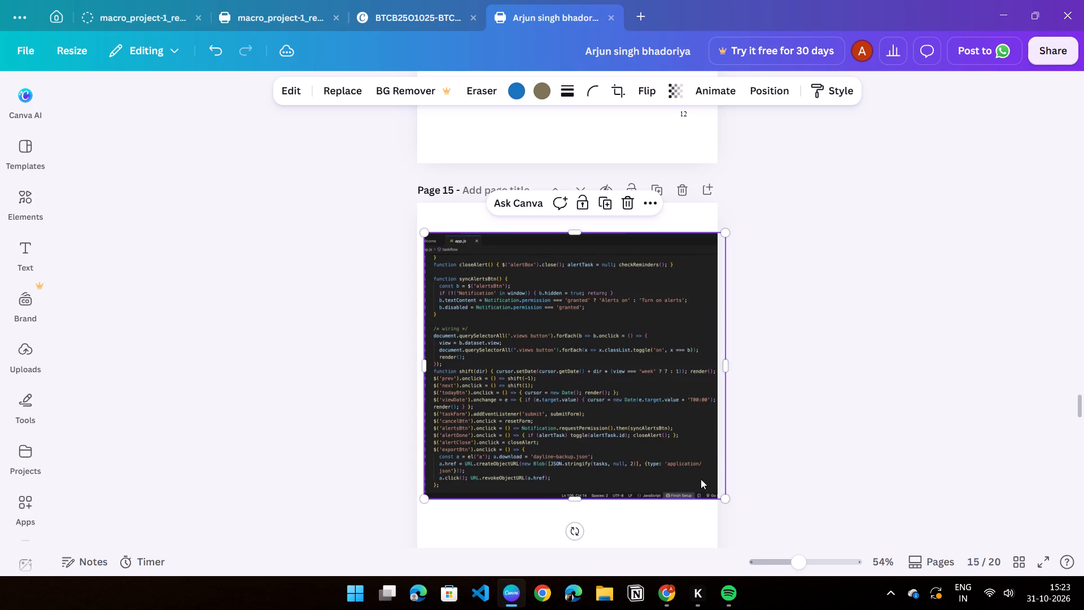
Scale down page 15's cropped app.js screenshot to fit inside the side margins and centre it horizontally in the upper part of the page.
{"action": "left_click_drag", "start_coordinate": [727, 493], "coordinate": [672, 474]}
{"action": "left_click_drag", "start_coordinate": [595, 411], "coordinate": [607, 411]}
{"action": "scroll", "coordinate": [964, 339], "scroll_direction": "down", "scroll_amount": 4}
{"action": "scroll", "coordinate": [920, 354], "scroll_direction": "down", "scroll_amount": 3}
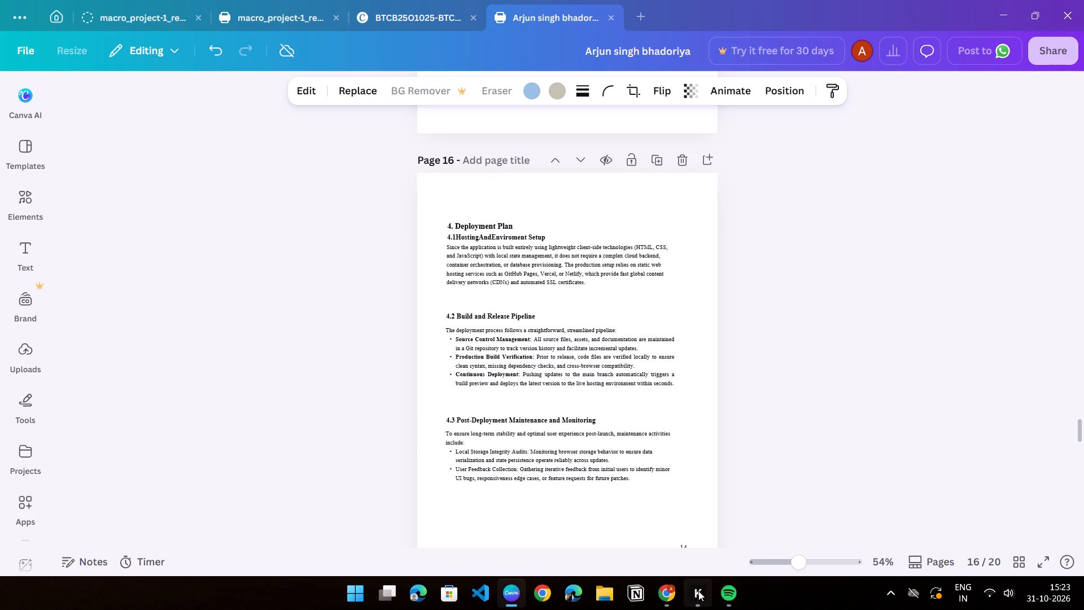
Open the list of available Wi-Fi networks to check the computer's internet connection.
{"action": "left_click", "coordinate": [1003, 607]}
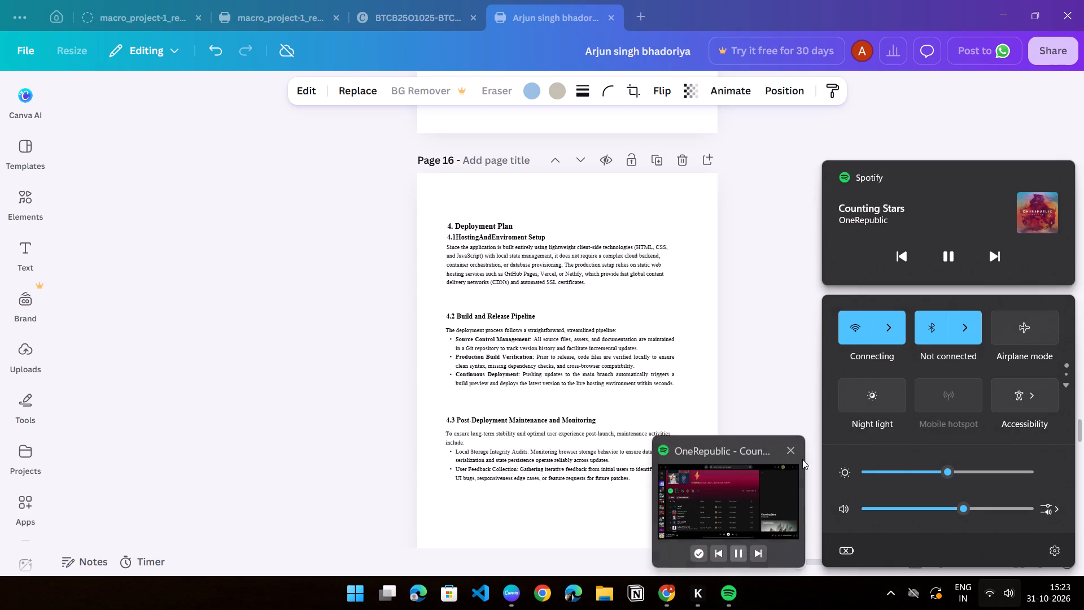
{"action": "left_click", "coordinate": [796, 447]}
{"action": "left_click", "coordinate": [994, 591]}
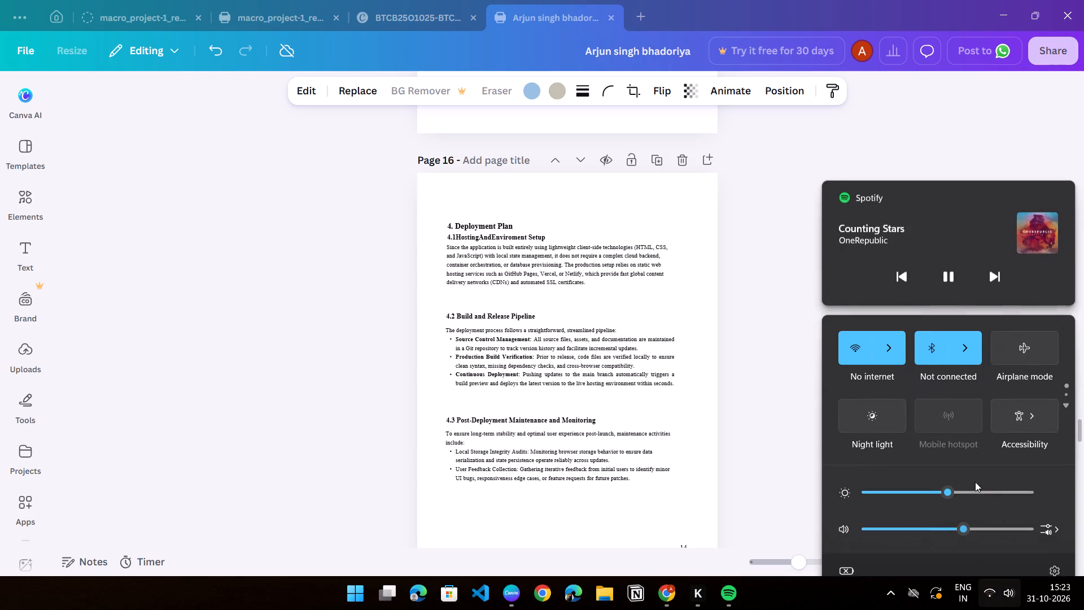
{"action": "left_click", "coordinate": [883, 330]}
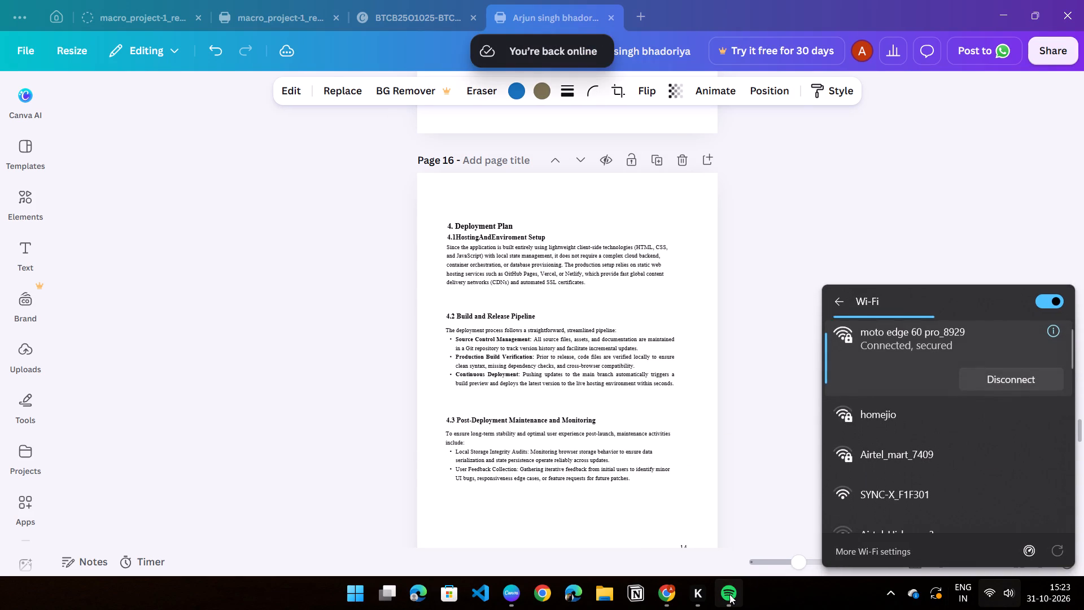
Close the Spotify window.
{"action": "left_click", "coordinate": [793, 456]}
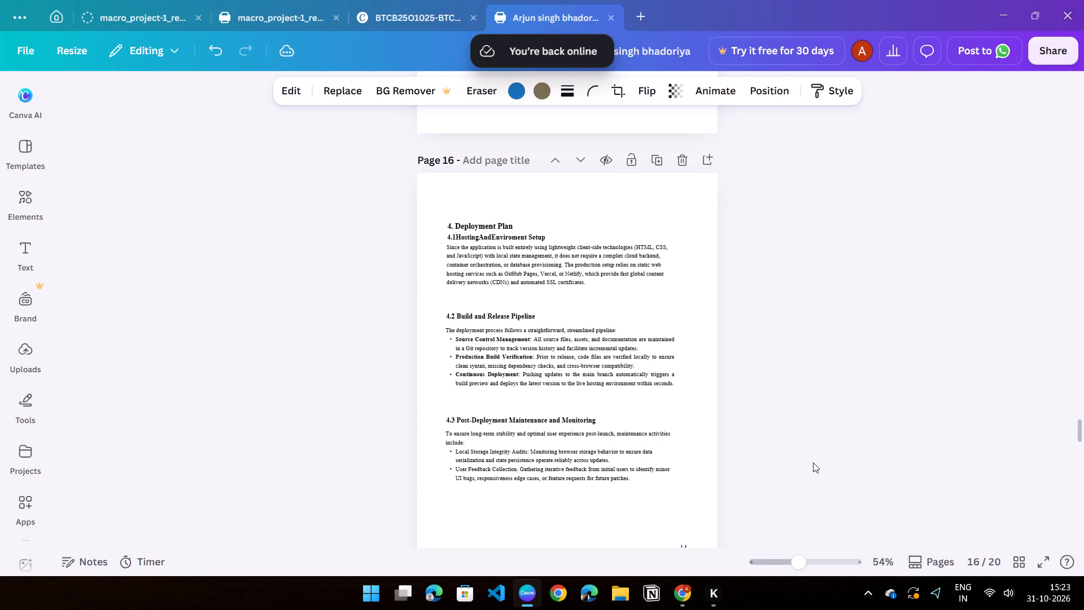
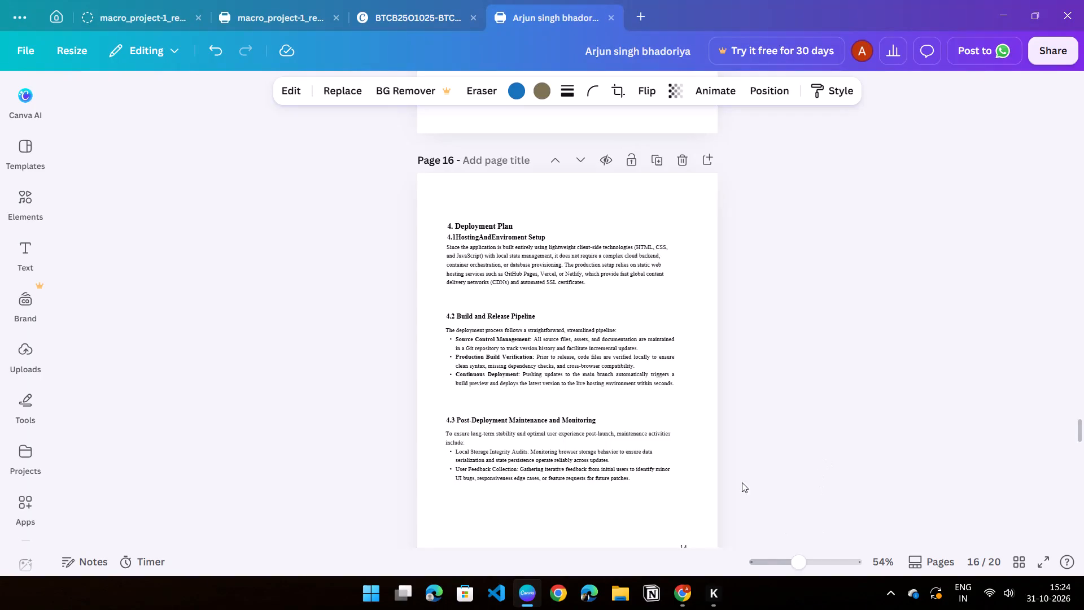
Check the cropped screenshot's placement on page 15 and review the layout and page numbers of pages 16 to 18.
{"action": "scroll", "coordinate": [679, 395], "scroll_direction": "up", "scroll_amount": 2}
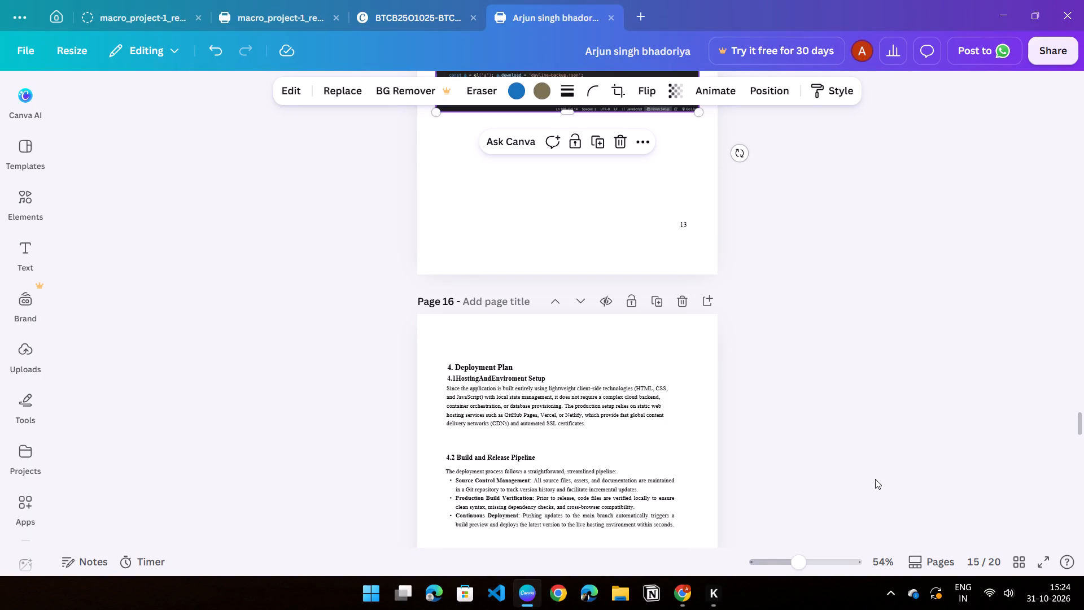
{"action": "scroll", "coordinate": [876, 475], "scroll_direction": "up", "scroll_amount": 2}
{"action": "left_click", "coordinate": [815, 386]}
{"action": "scroll", "coordinate": [815, 386], "scroll_direction": "up", "scroll_amount": 2}
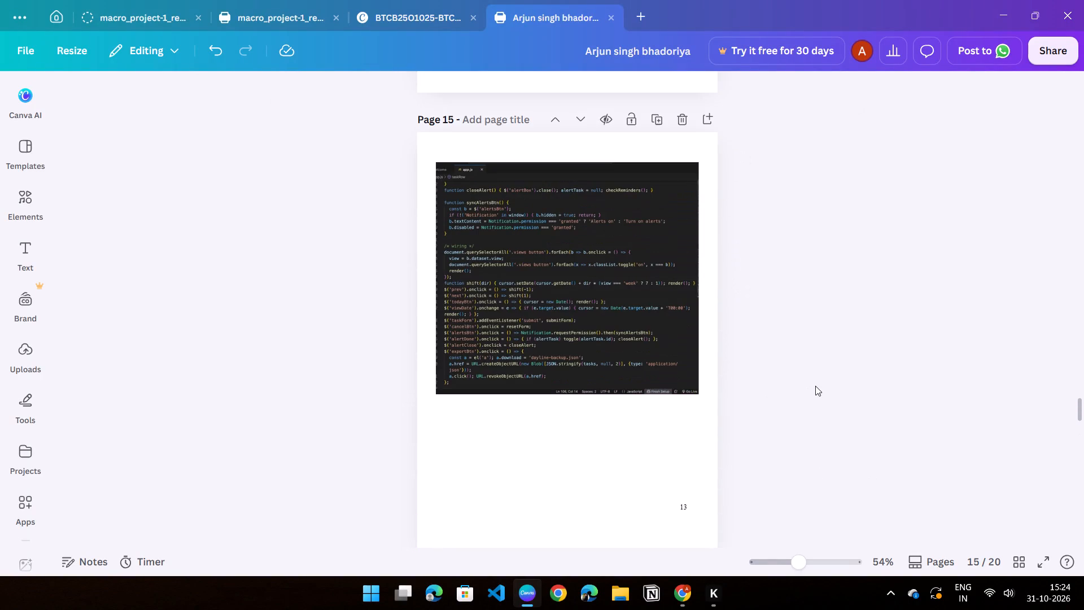
{"action": "left_click", "coordinate": [624, 352]}
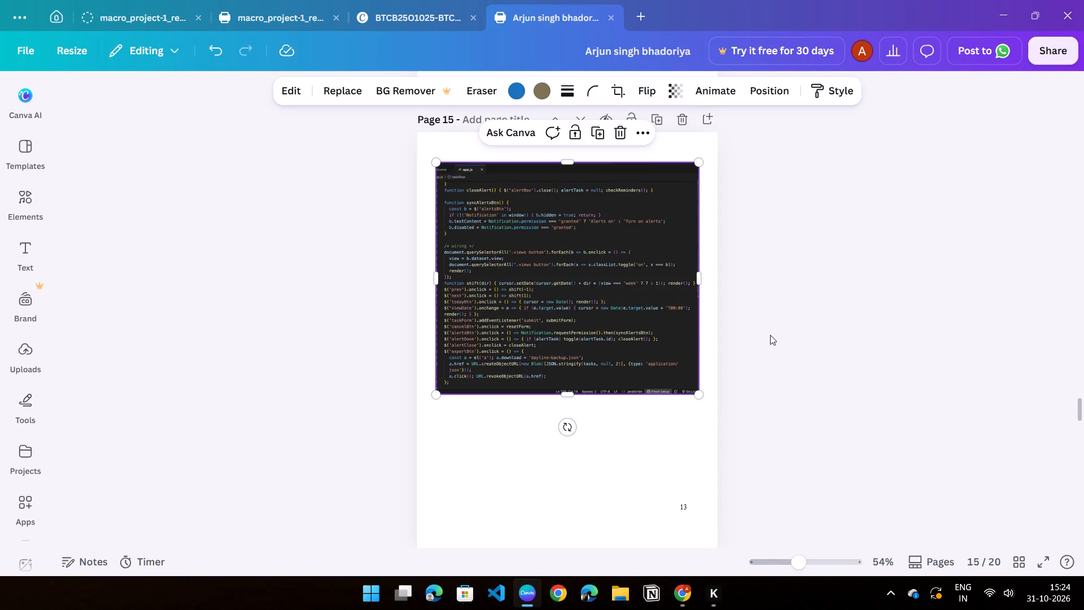
{"action": "scroll", "coordinate": [770, 337], "scroll_direction": "down", "scroll_amount": 13}
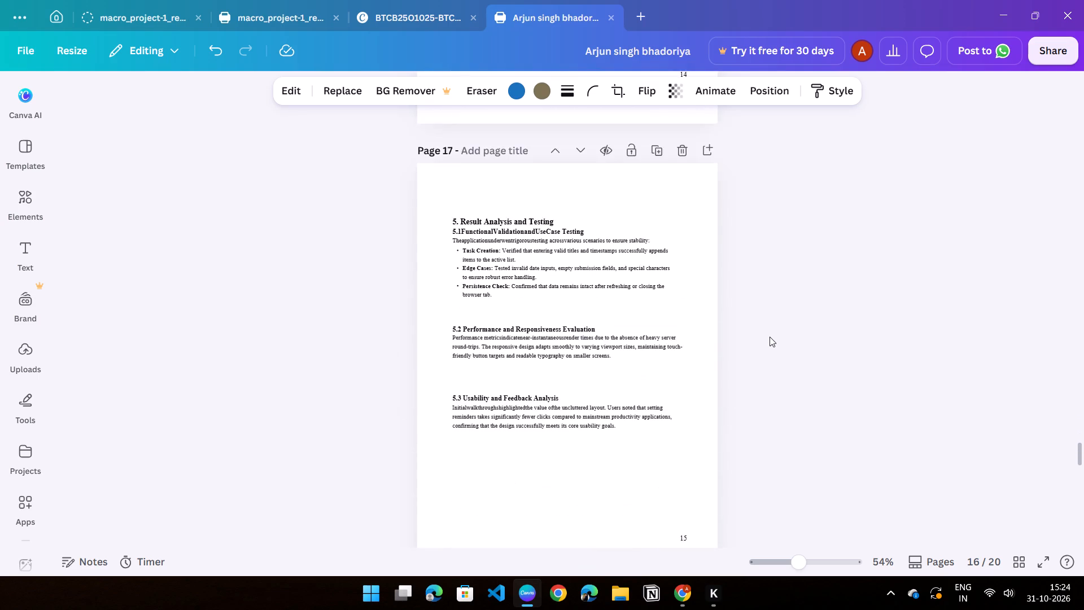
{"action": "scroll", "coordinate": [770, 337], "scroll_direction": "down", "scroll_amount": 3}
{"action": "scroll", "coordinate": [770, 337], "scroll_direction": "up", "scroll_amount": 6}
{"action": "scroll", "coordinate": [770, 337], "scroll_direction": "down", "scroll_amount": 9}
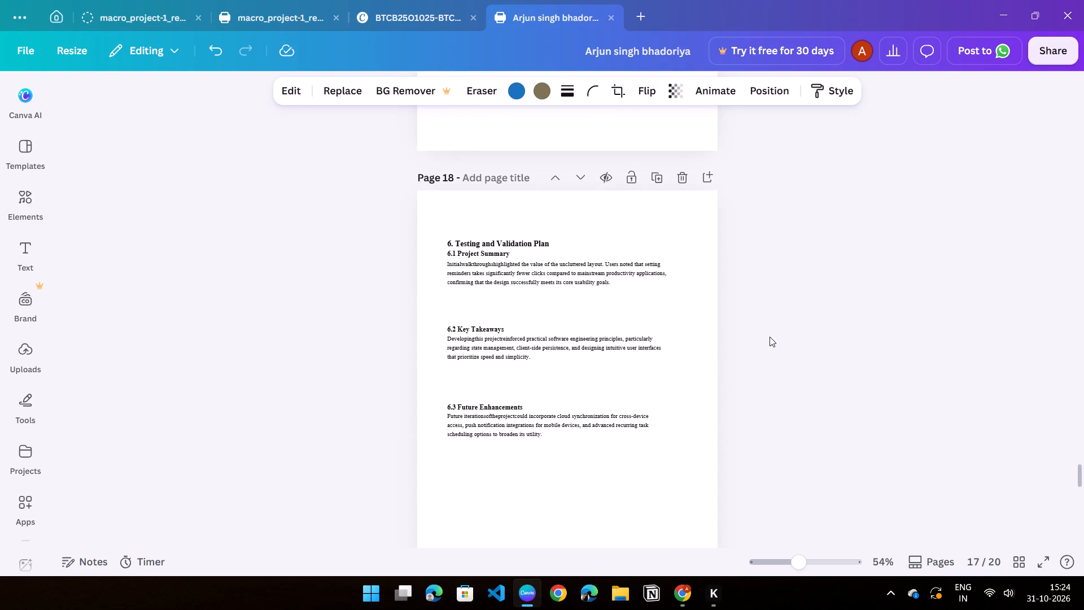
Examine the Index table on page 2 and compare its page number entries with the numbering on the section pages.
{"action": "left_click", "coordinate": [802, 564]}
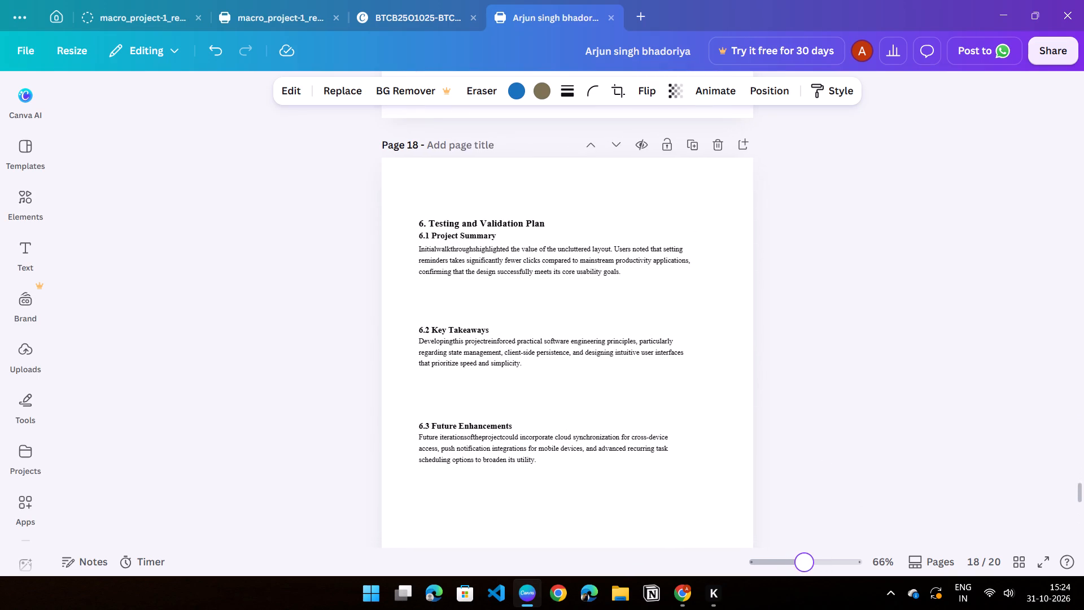
{"action": "scroll", "coordinate": [816, 447], "scroll_direction": "up", "scroll_amount": 11}
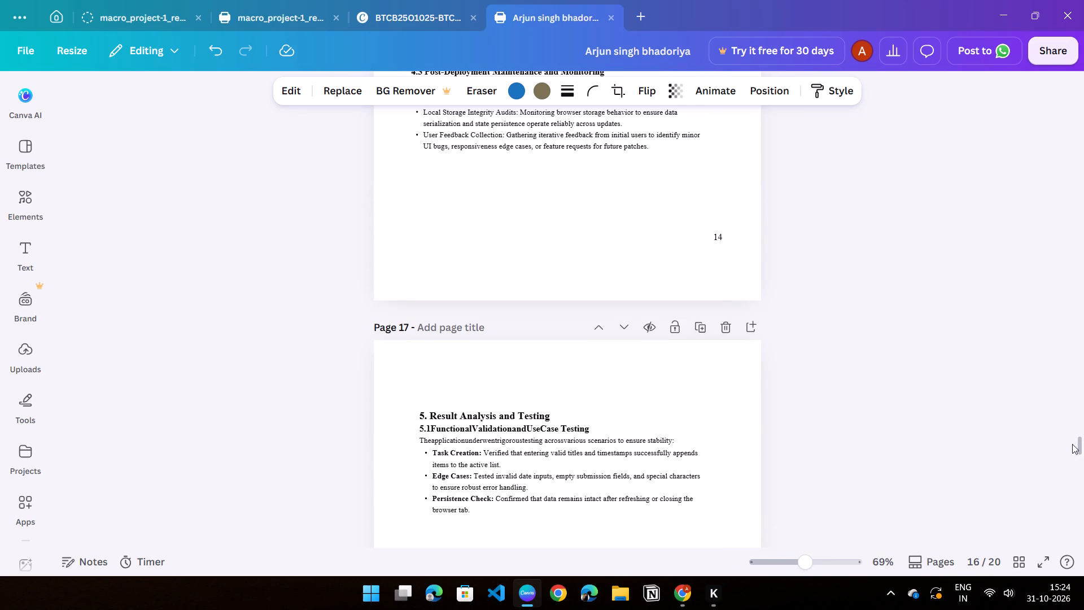
{"action": "left_click_drag", "start_coordinate": [1078, 445], "coordinate": [1083, 180]}
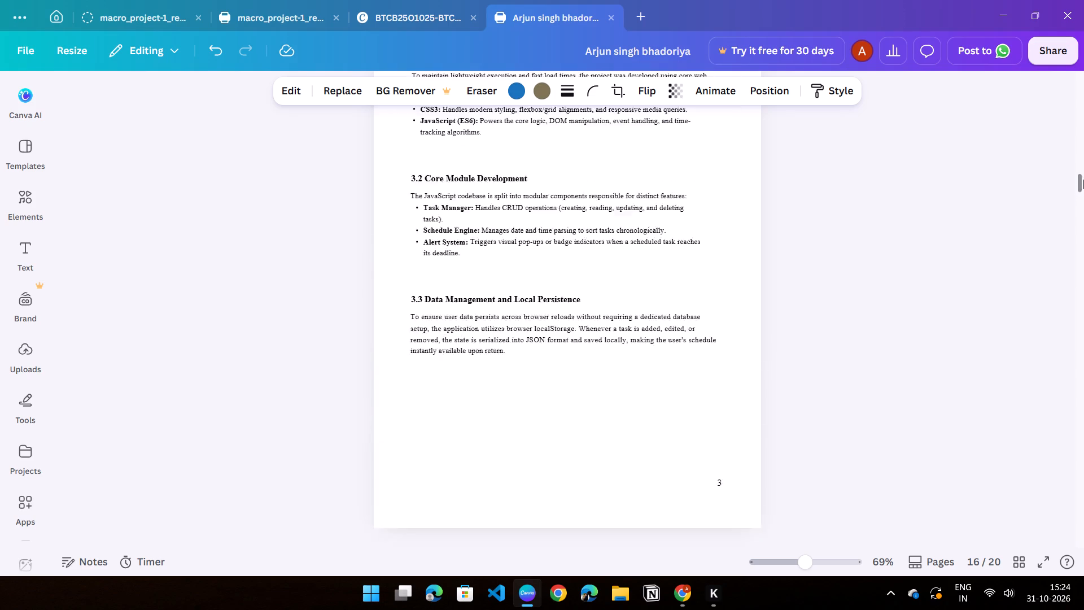
{"action": "left_click_drag", "start_coordinate": [1083, 180], "coordinate": [1083, 65]}
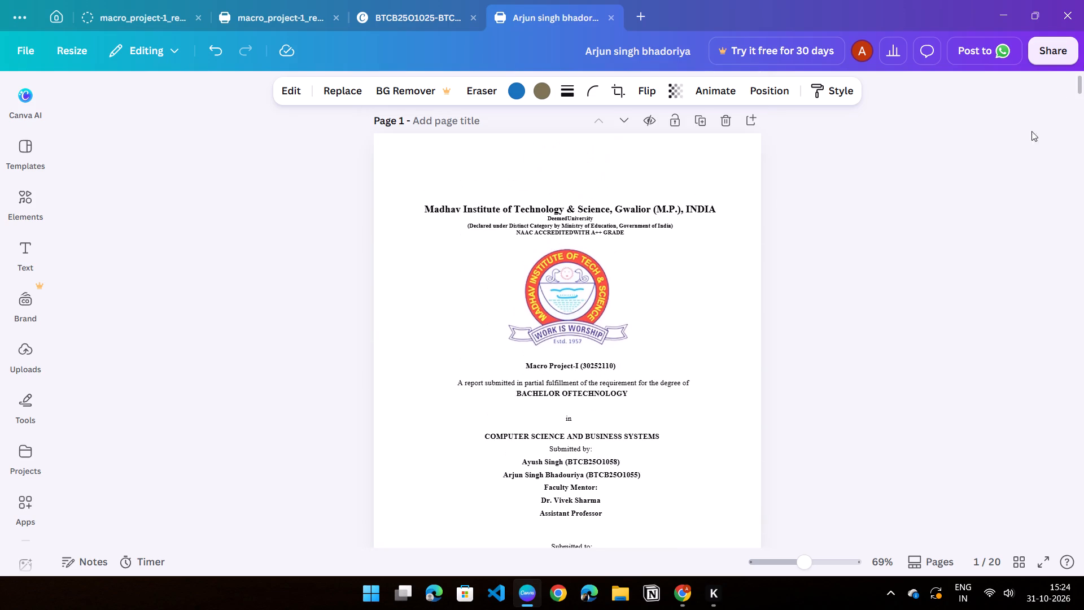
{"action": "scroll", "coordinate": [888, 308], "scroll_direction": "down", "scroll_amount": 9}
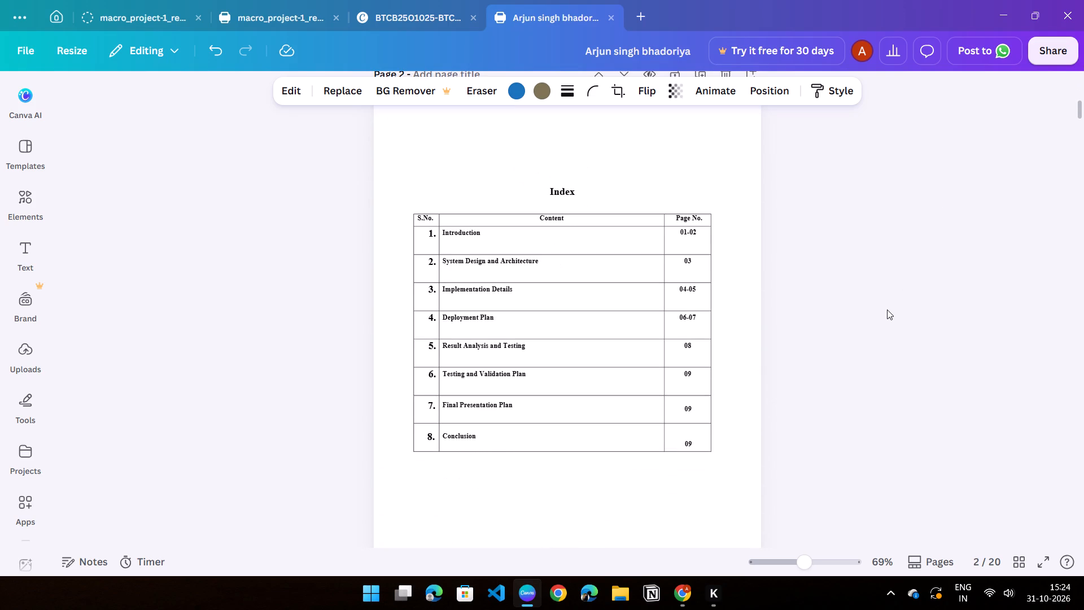
{"action": "scroll", "coordinate": [887, 310], "scroll_direction": "down", "scroll_amount": 1}
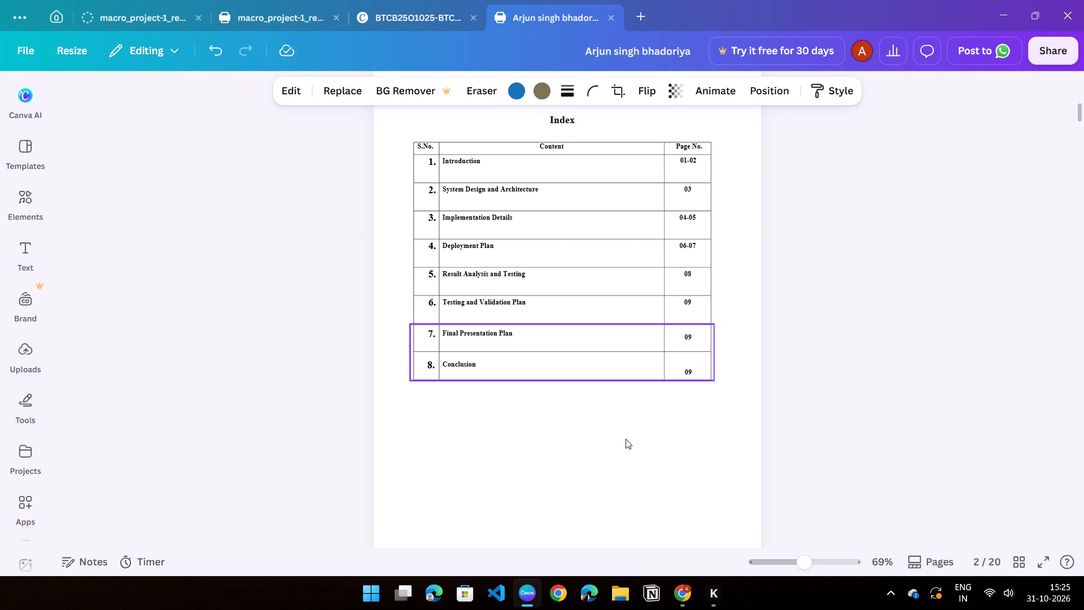
{"action": "left_click", "coordinate": [911, 363]}
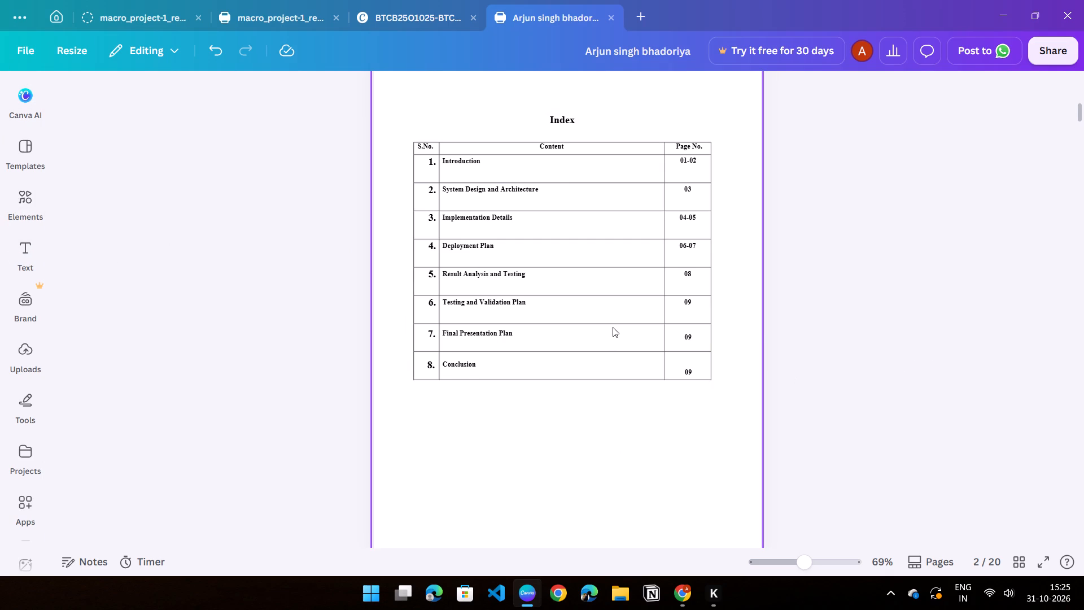
{"action": "scroll", "coordinate": [646, 325], "scroll_direction": "down", "scroll_amount": 12}
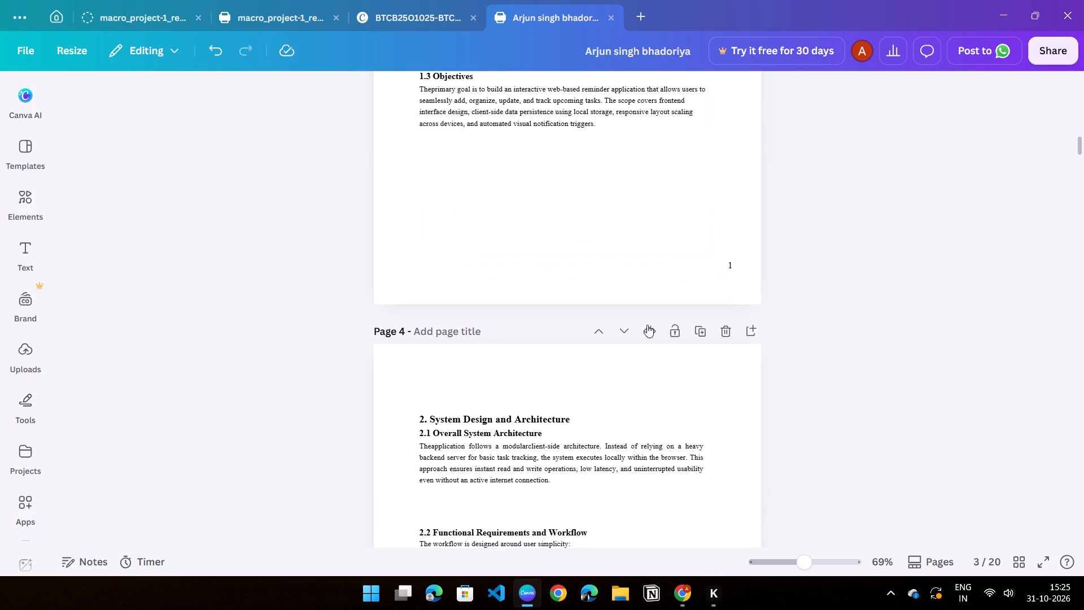
{"action": "scroll", "coordinate": [647, 325], "scroll_direction": "up", "scroll_amount": 11}
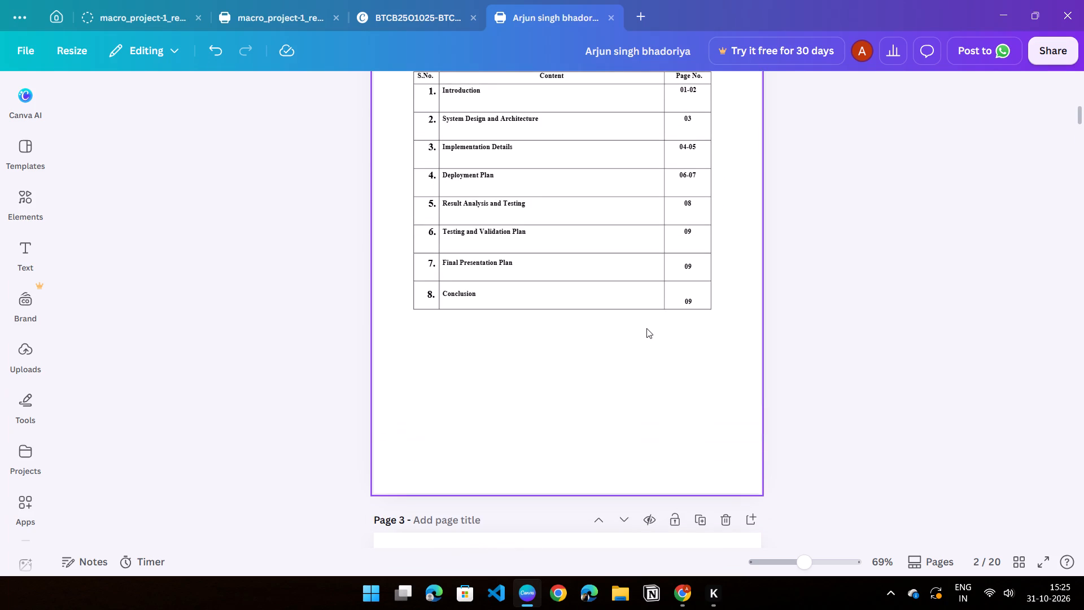
{"action": "scroll", "coordinate": [646, 328], "scroll_direction": "up", "scroll_amount": 1}
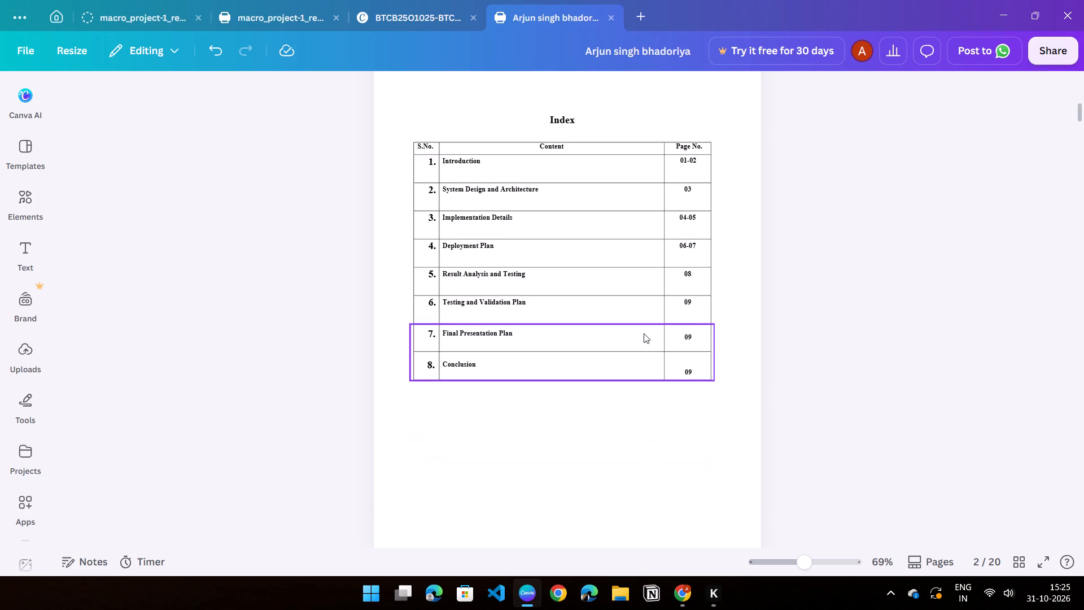
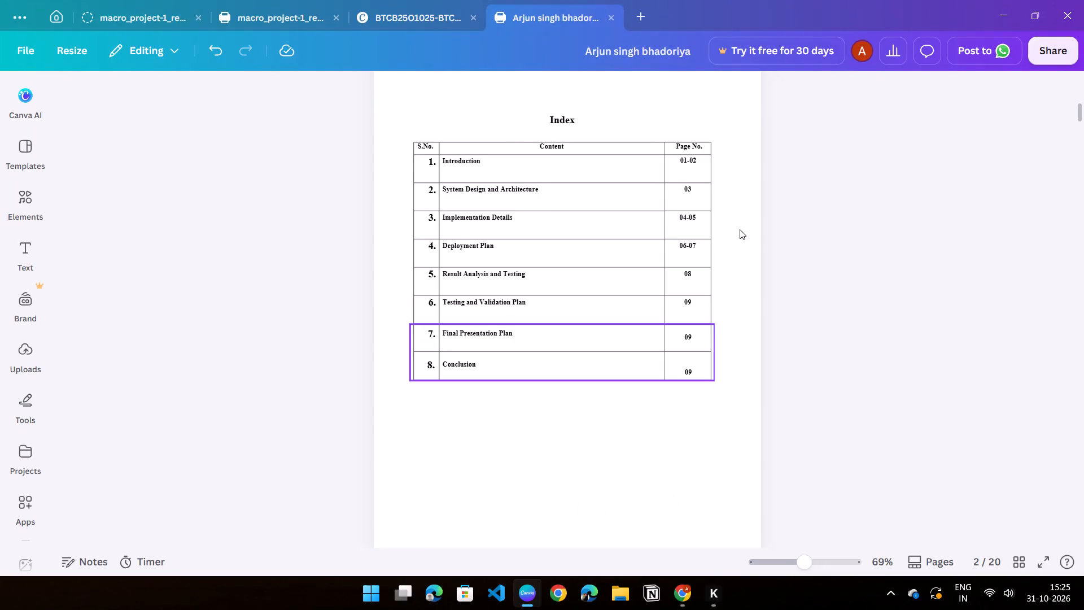
Change the Introduction row's page number in the Index table on page 2 to 01.
{"action": "double_click", "coordinate": [694, 158]}
{"action": "left_click", "coordinate": [694, 159]}
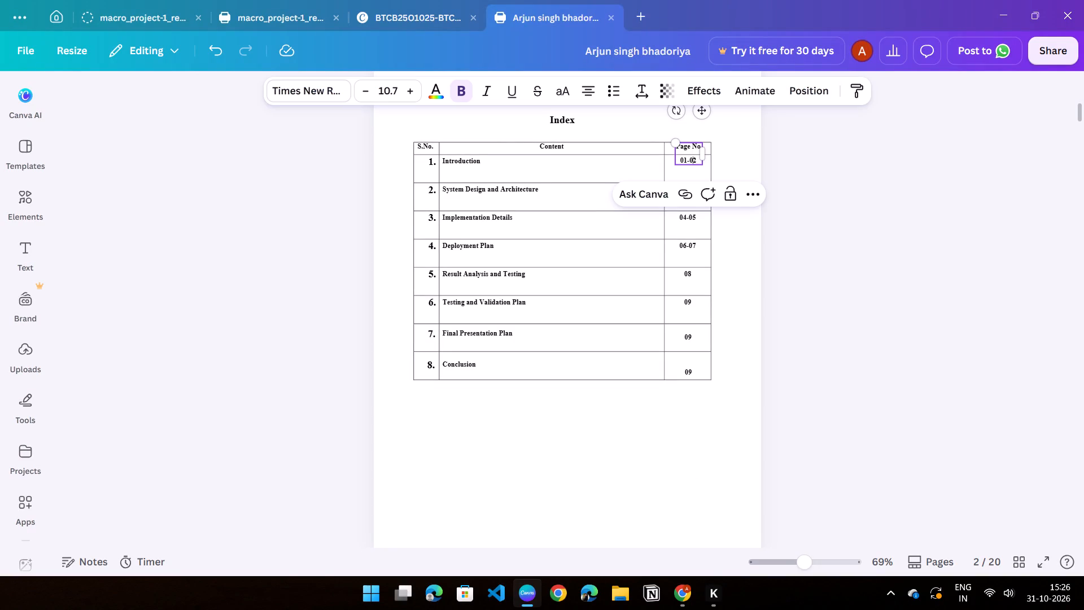
{"action": "left_click", "coordinate": [696, 160]}
{"action": "key", "text": "BackSpace"}
{"action": "key", "text": "BackSpace"}
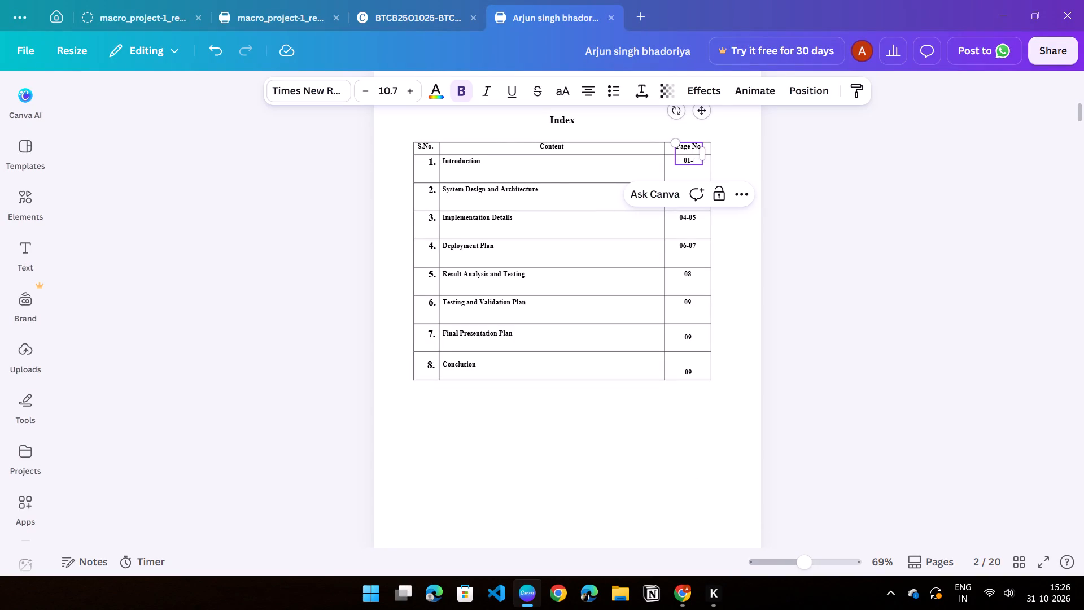
{"action": "key", "text": "BackSpace"}
{"action": "left_click", "coordinate": [797, 213]}
Examine the section headings and printed page numbers on pages 3 to 6 for the Index entries.
{"action": "scroll", "coordinate": [684, 222], "scroll_direction": "down", "scroll_amount": 2}
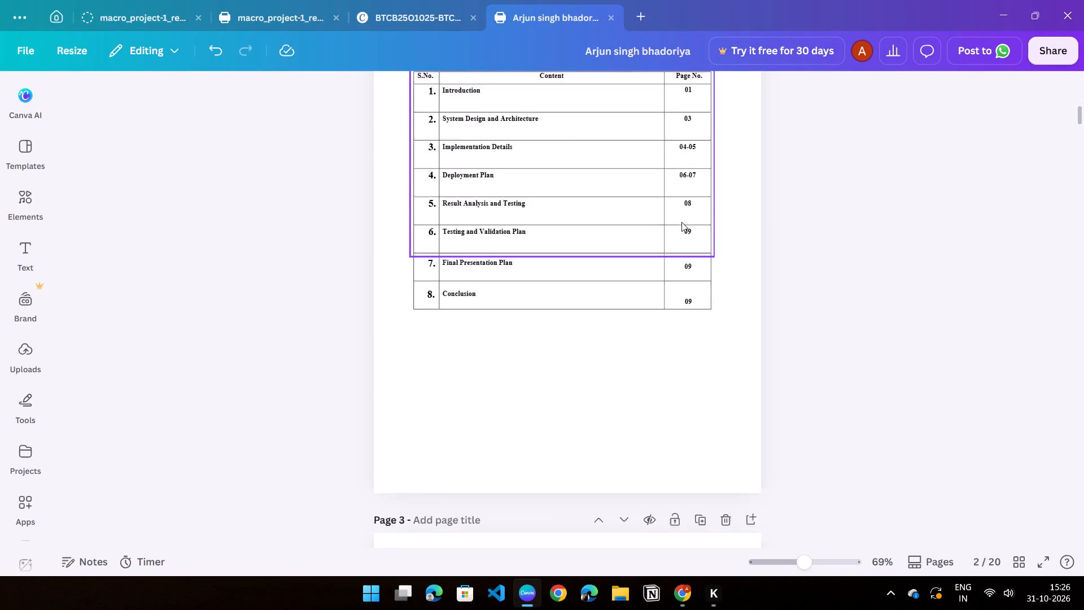
{"action": "scroll", "coordinate": [681, 222], "scroll_direction": "down", "scroll_amount": 13}
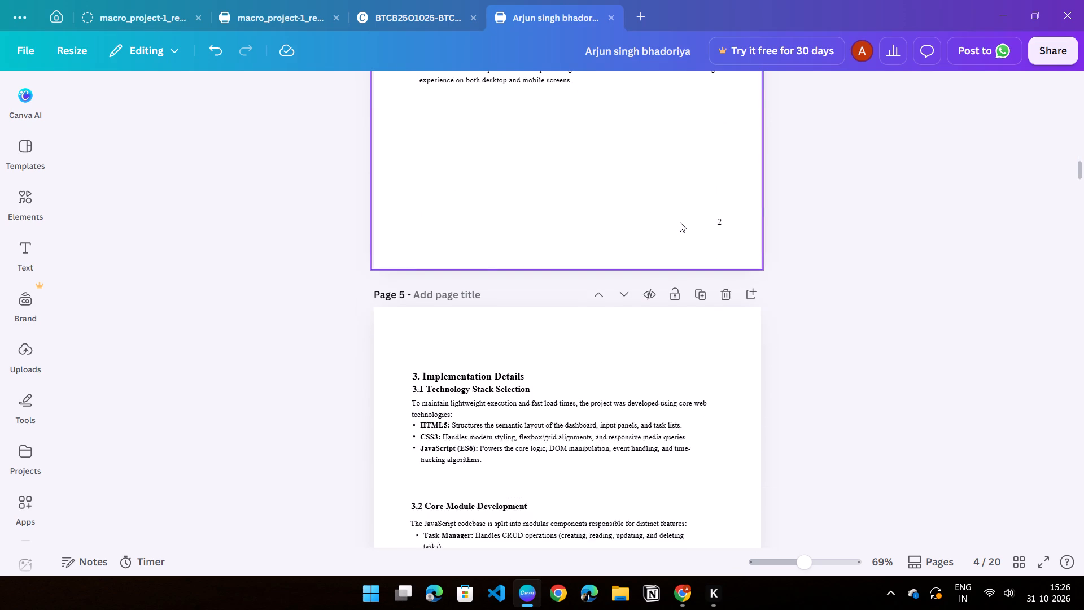
{"action": "scroll", "coordinate": [680, 222], "scroll_direction": "down", "scroll_amount": 7}
{"action": "scroll", "coordinate": [724, 234], "scroll_direction": "up", "scroll_amount": 2}
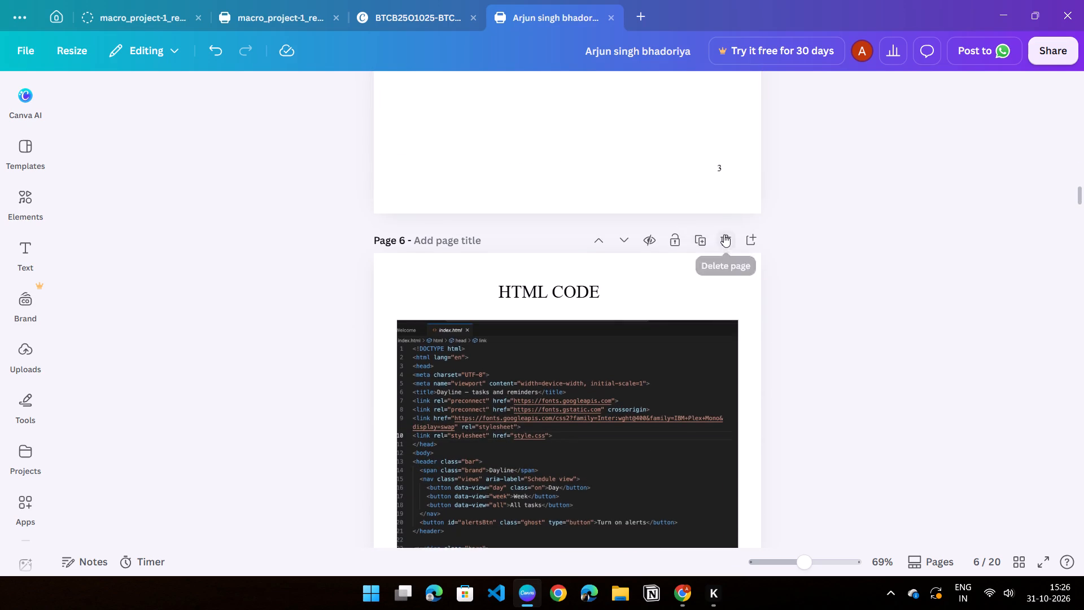
{"action": "scroll", "coordinate": [724, 234], "scroll_direction": "up", "scroll_amount": 13}
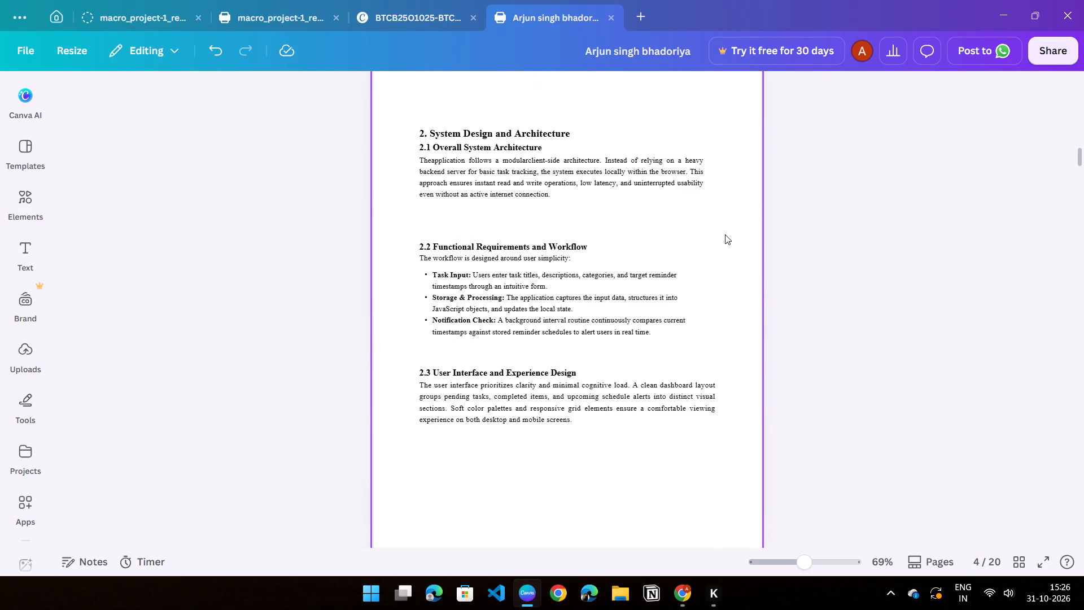
Change the System Design and Architecture row's page number in the Index table to 02.
{"action": "scroll", "coordinate": [725, 234], "scroll_direction": "up", "scroll_amount": 17}
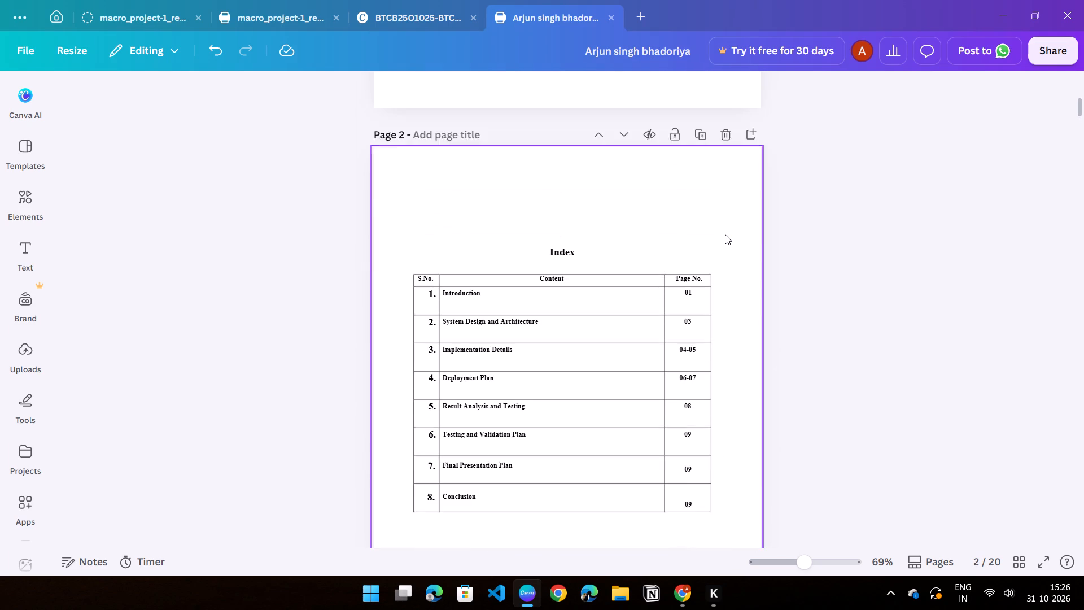
{"action": "left_click", "coordinate": [690, 329]}
{"action": "left_click", "coordinate": [690, 329]}
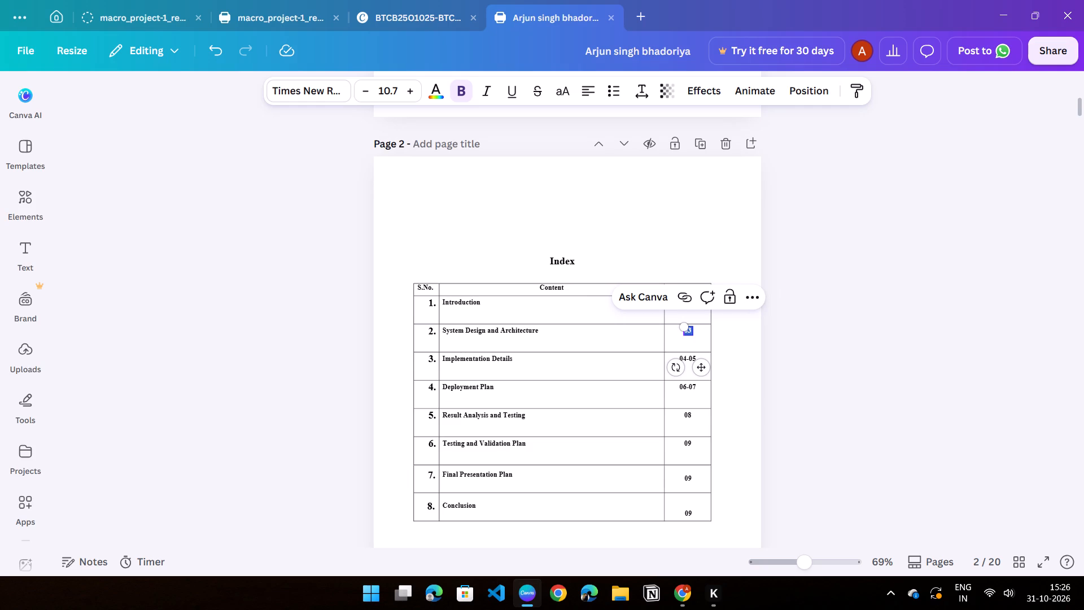
{"action": "left_click", "coordinate": [690, 329]}
{"action": "key", "text": "BackSpace"}
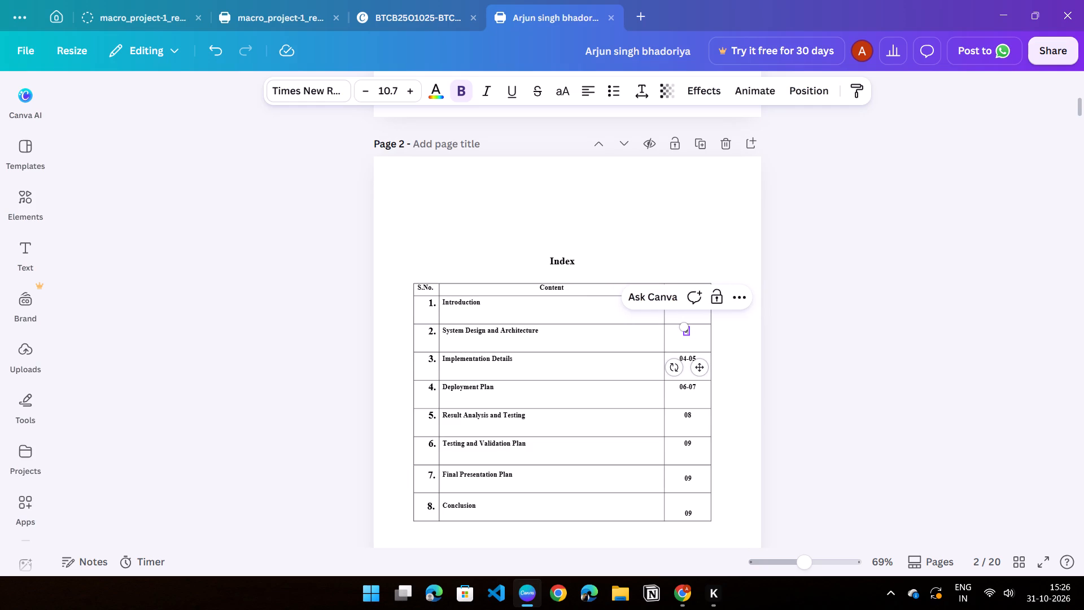
{"action": "key", "text": "2"}
Replace the Implementation Details row's page range in the Index table with 03.
{"action": "scroll", "coordinate": [770, 323], "scroll_direction": "down", "scroll_amount": 2}
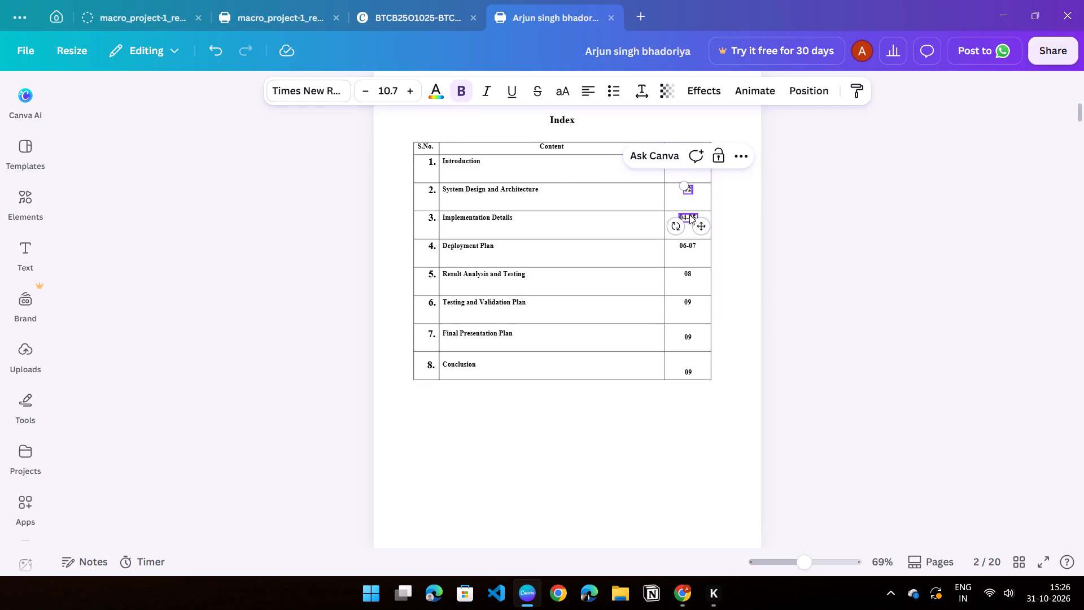
{"action": "left_click", "coordinate": [689, 215]}
{"action": "left_click", "coordinate": [696, 217]}
{"action": "left_click", "coordinate": [696, 217]}
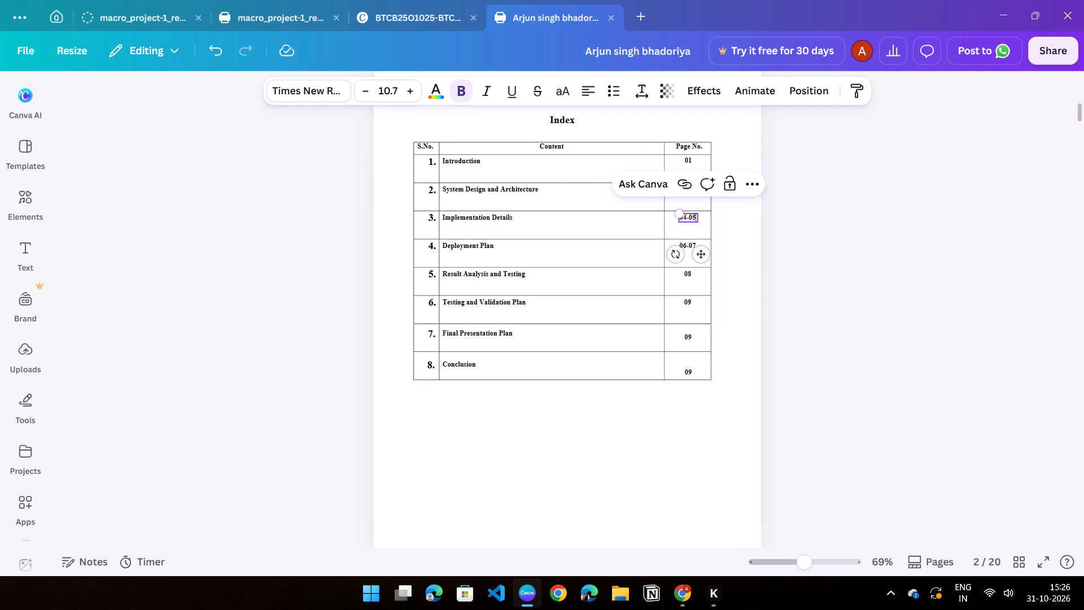
{"action": "key", "text": "BackSpace"}
{"action": "key", "text": "BackSpace"}
{"action": "key", "text": "BackSpace"}
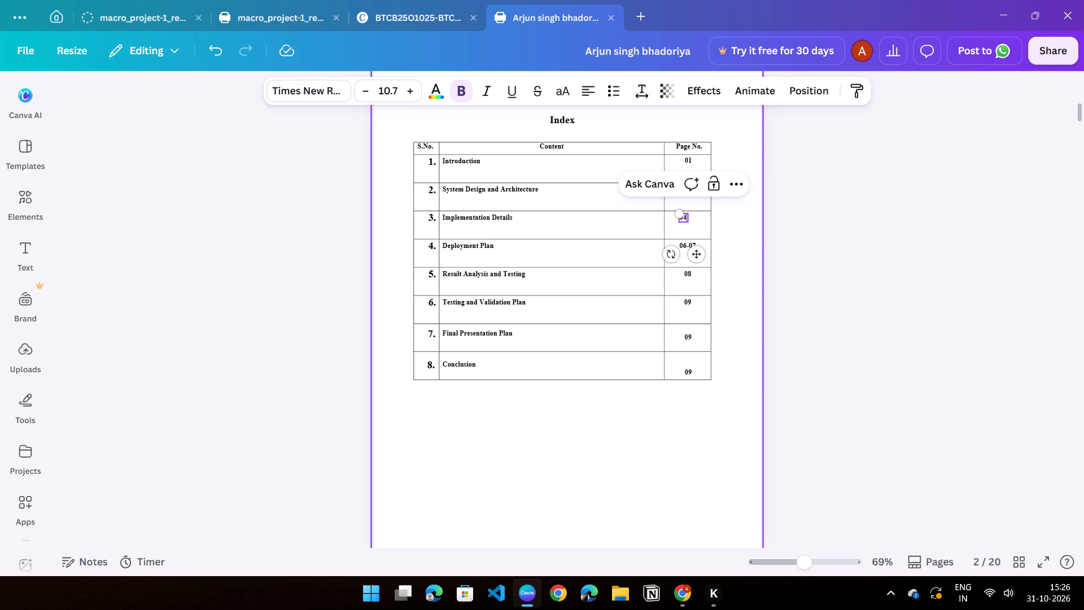
{"action": "key", "text": "BackSpace"}
{"action": "key", "text": "3"}
Check the printed page numbers through page 20 to find where Implementation Details ends and sections 4 to 8 fall.
{"action": "scroll", "coordinate": [824, 216], "scroll_direction": "down", "scroll_amount": 5}
{"action": "scroll", "coordinate": [824, 216], "scroll_direction": "up", "scroll_amount": 2}
{"action": "scroll", "coordinate": [825, 216], "scroll_direction": "down", "scroll_amount": 7}
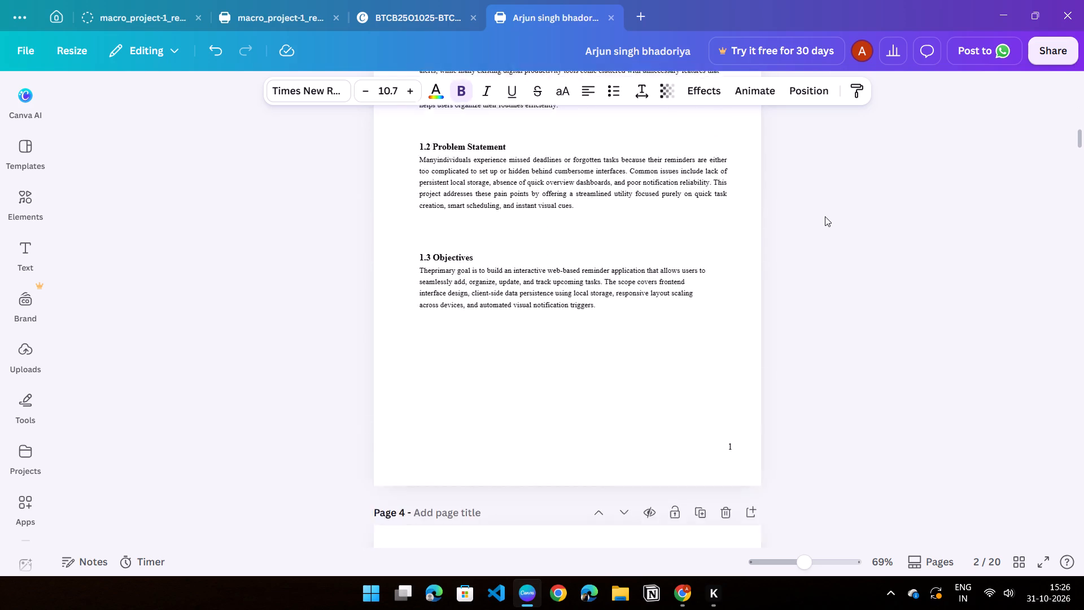
{"action": "scroll", "coordinate": [825, 216], "scroll_direction": "down", "scroll_amount": 20}
{"action": "scroll", "coordinate": [825, 216], "scroll_direction": "down", "scroll_amount": 11}
{"action": "scroll", "coordinate": [825, 216], "scroll_direction": "up", "scroll_amount": 3}
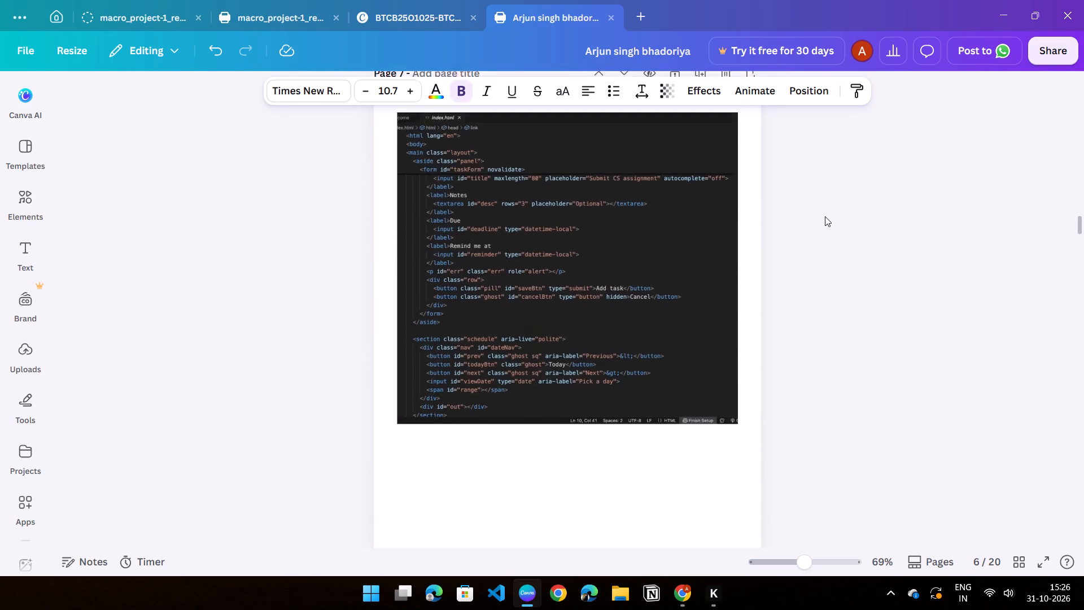
{"action": "scroll", "coordinate": [825, 216], "scroll_direction": "up", "scroll_amount": 1}
{"action": "scroll", "coordinate": [825, 216], "scroll_direction": "down", "scroll_amount": 20}
{"action": "scroll", "coordinate": [825, 216], "scroll_direction": "down", "scroll_amount": 3}
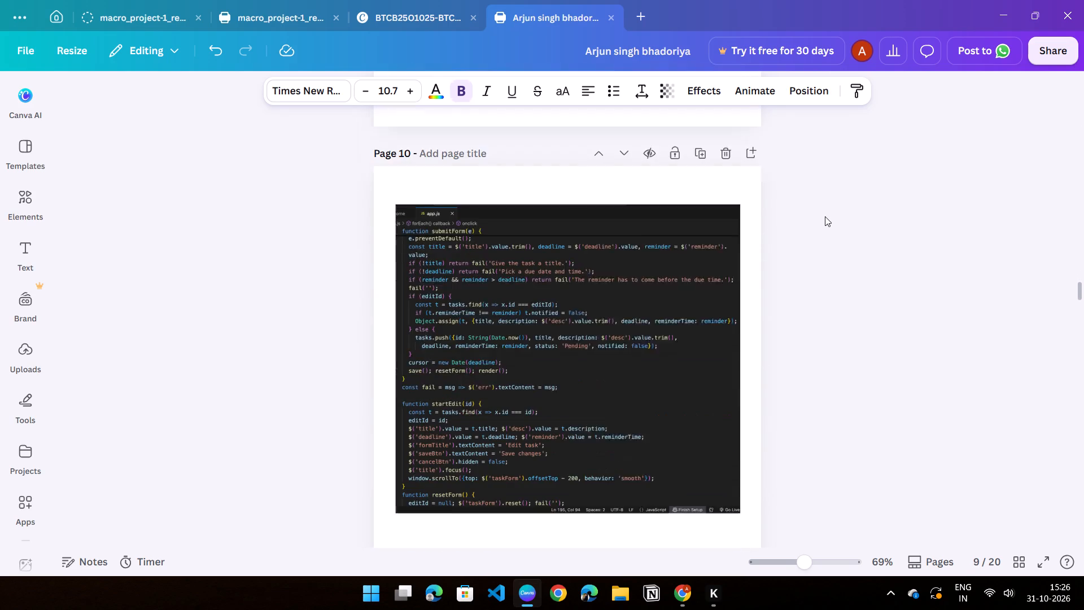
{"action": "scroll", "coordinate": [825, 216], "scroll_direction": "down", "scroll_amount": 20}
{"action": "scroll", "coordinate": [825, 216], "scroll_direction": "down", "scroll_amount": 8}
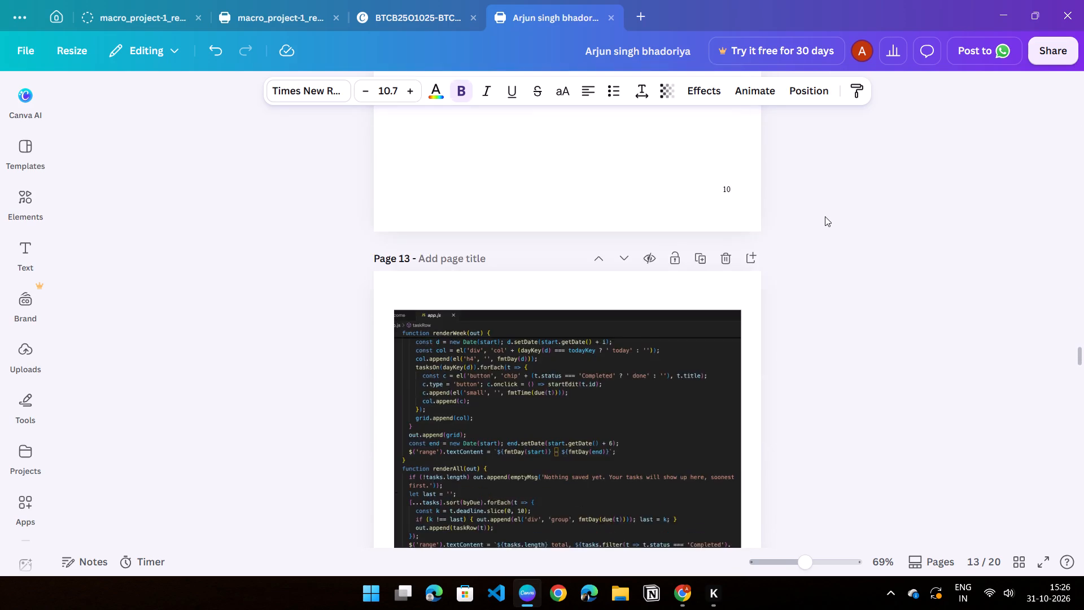
{"action": "scroll", "coordinate": [825, 216], "scroll_direction": "down", "scroll_amount": 9}
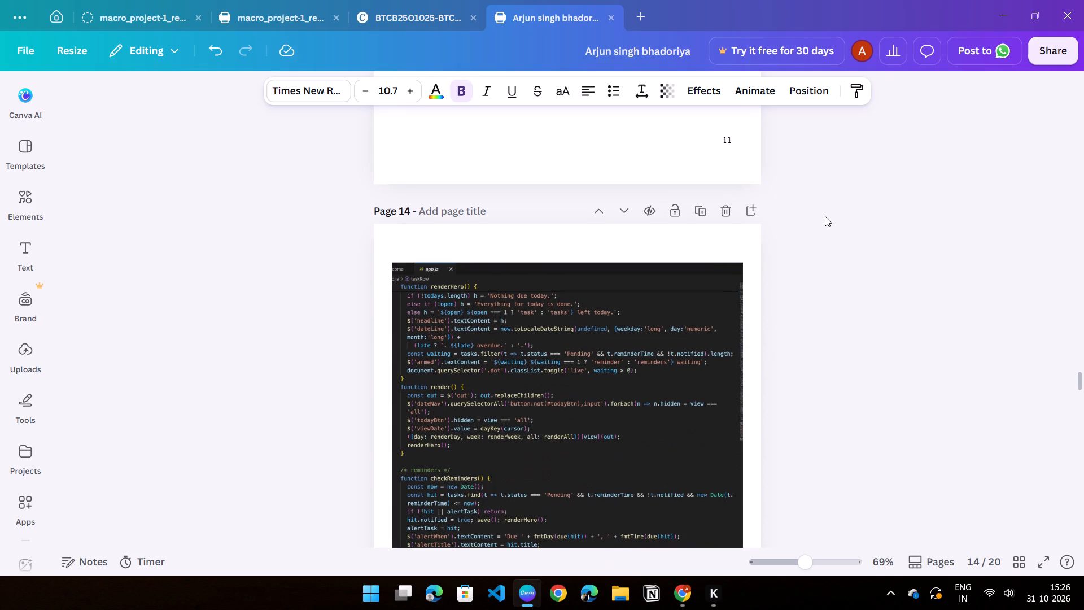
{"action": "scroll", "coordinate": [825, 216], "scroll_direction": "down", "scroll_amount": 3}
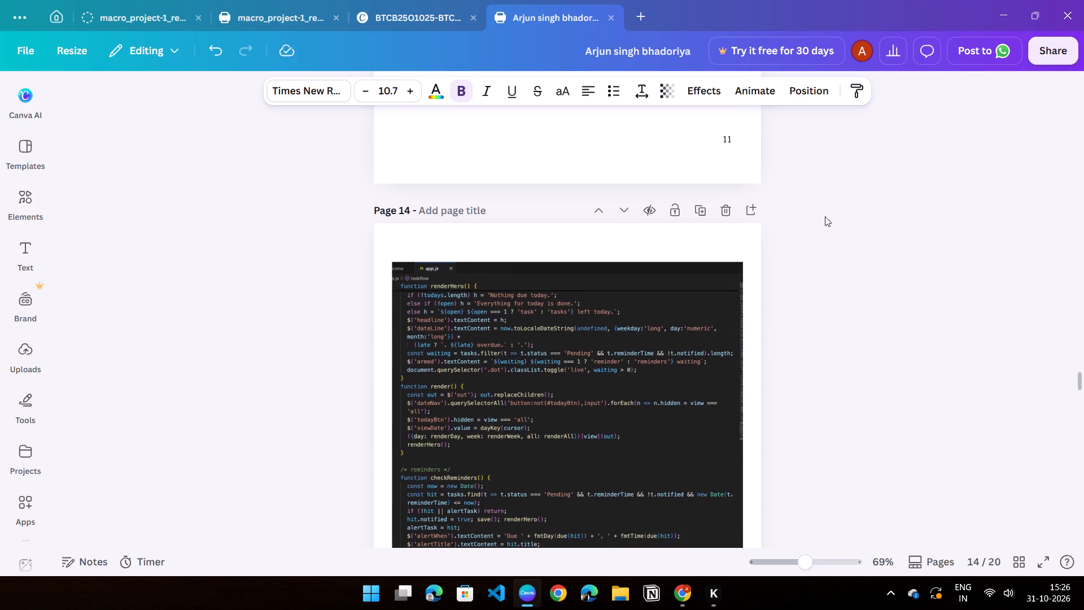
{"action": "scroll", "coordinate": [825, 216], "scroll_direction": "down", "scroll_amount": 14}
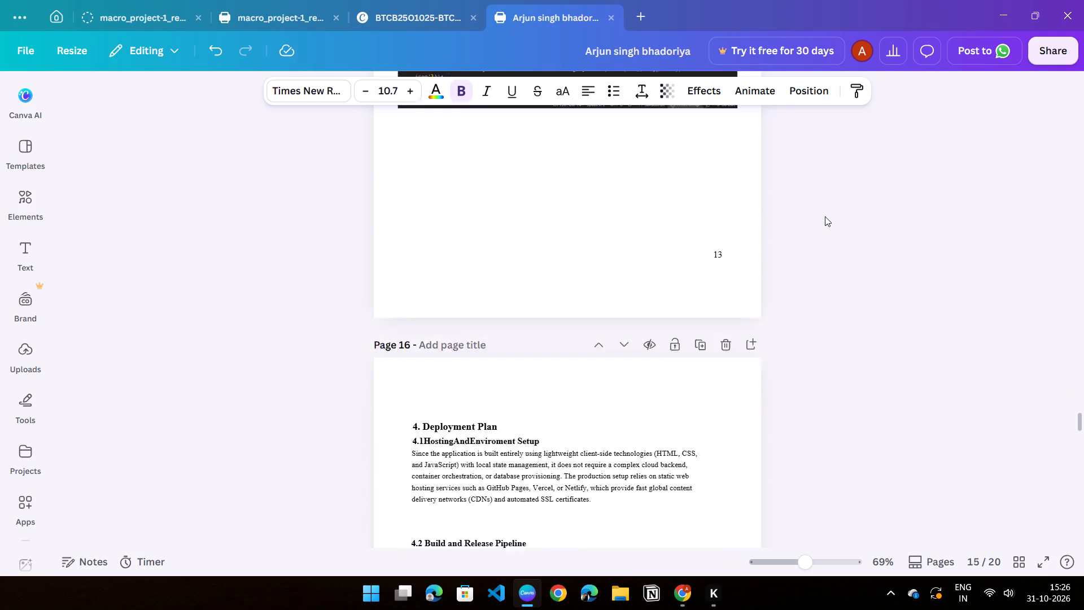
{"action": "scroll", "coordinate": [825, 216], "scroll_direction": "down", "scroll_amount": 1}
{"action": "scroll", "coordinate": [825, 216], "scroll_direction": "up", "scroll_amount": 6}
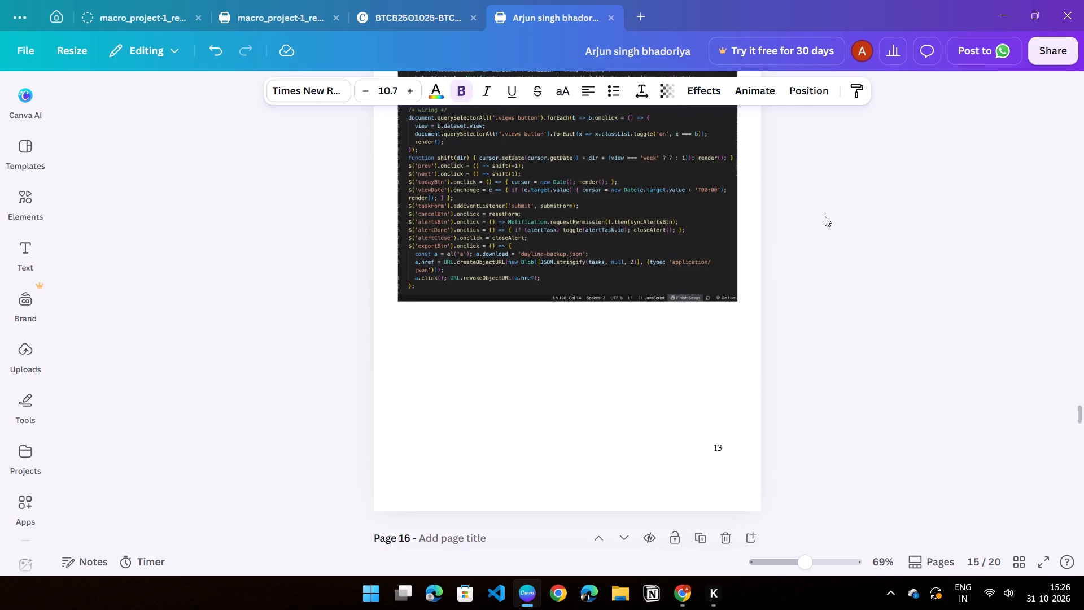
{"action": "scroll", "coordinate": [825, 227], "scroll_direction": "up", "scroll_amount": 2}
{"action": "scroll", "coordinate": [863, 274], "scroll_direction": "up", "scroll_amount": 2}
{"action": "scroll", "coordinate": [863, 274], "scroll_direction": "down", "scroll_amount": 5}
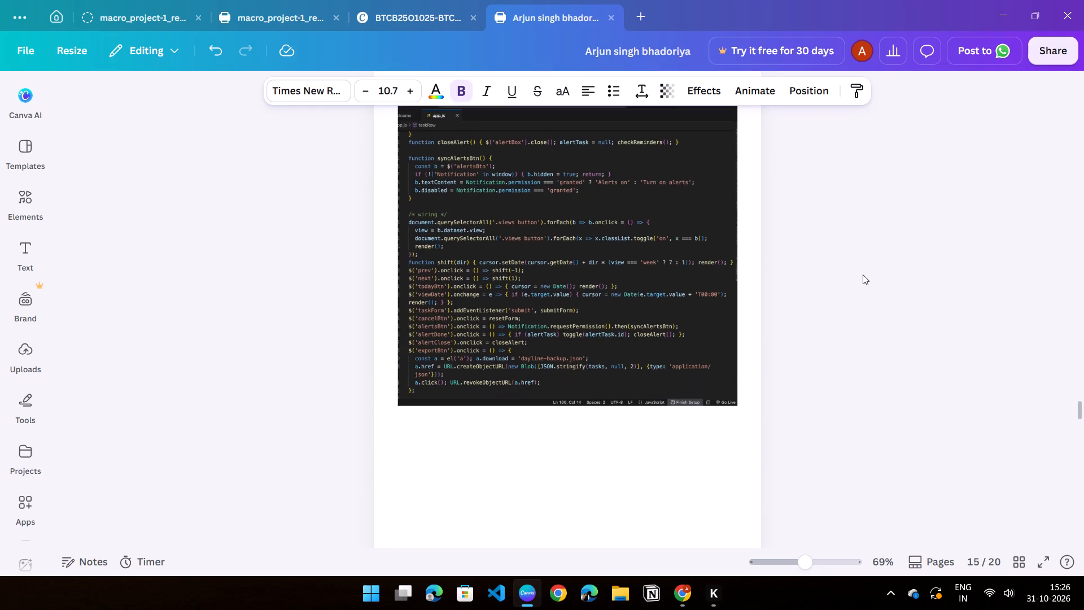
{"action": "scroll", "coordinate": [863, 274], "scroll_direction": "down", "scroll_amount": 11}
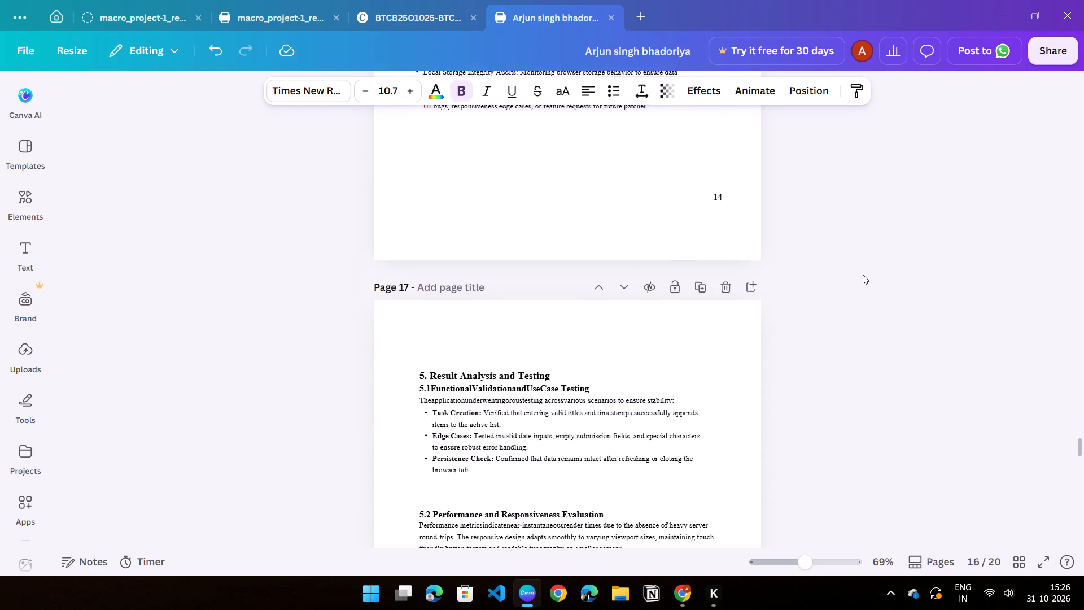
{"action": "scroll", "coordinate": [863, 274], "scroll_direction": "down", "scroll_amount": 7}
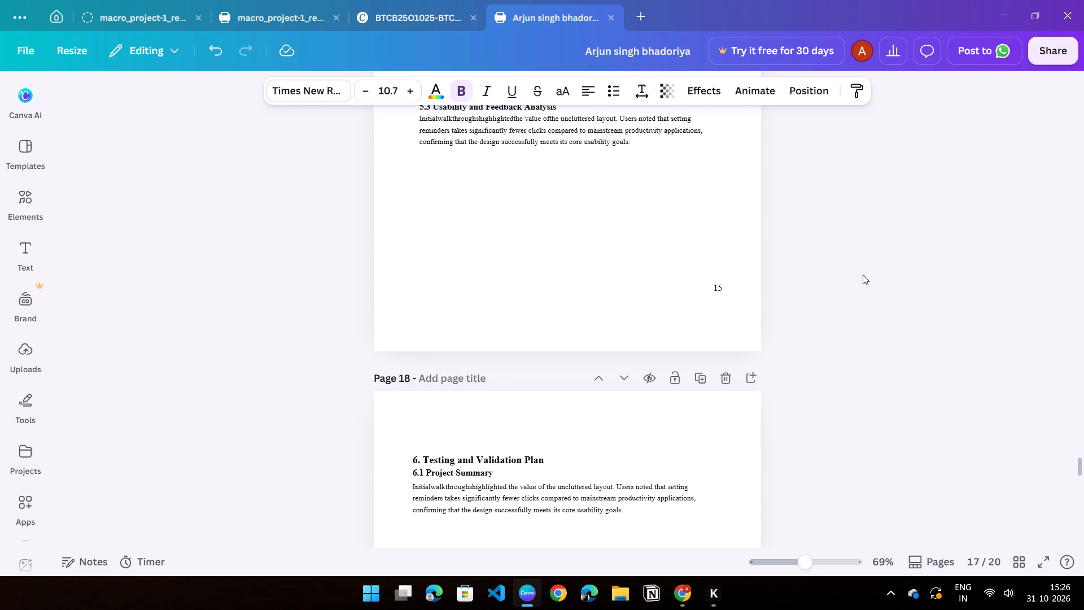
{"action": "scroll", "coordinate": [863, 274], "scroll_direction": "up", "scroll_amount": 4}
{"action": "scroll", "coordinate": [863, 274], "scroll_direction": "down", "scroll_amount": 3}
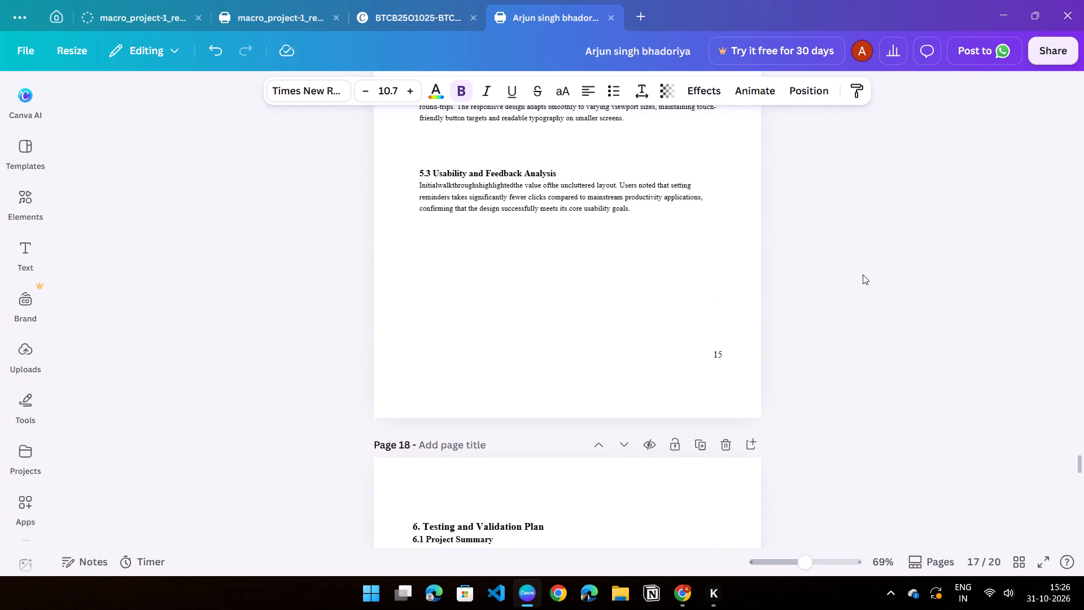
{"action": "scroll", "coordinate": [863, 274], "scroll_direction": "down", "scroll_amount": 14}
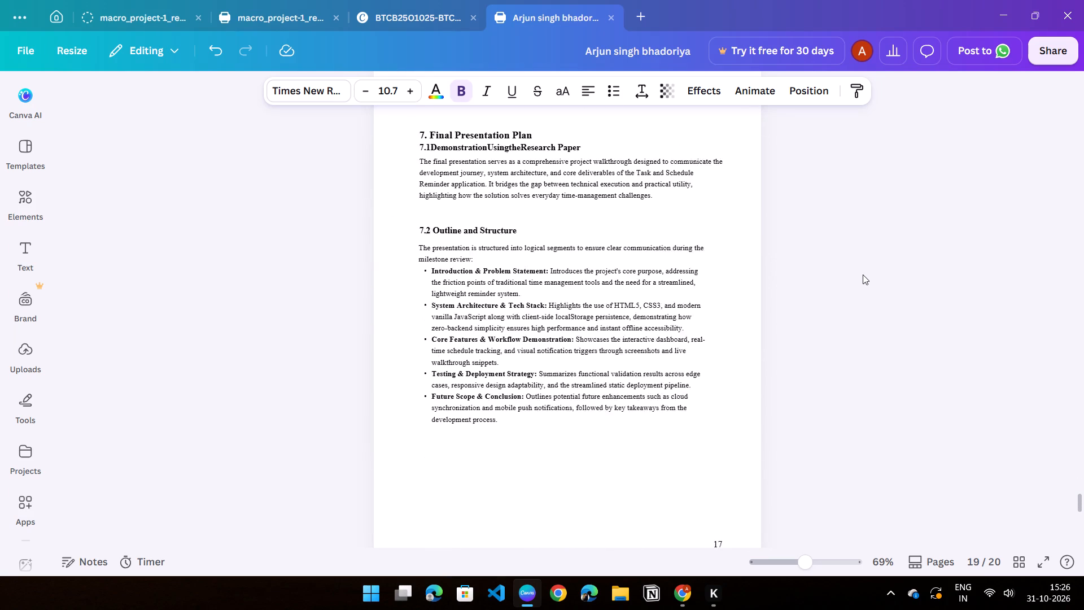
{"action": "scroll", "coordinate": [863, 274], "scroll_direction": "down", "scroll_amount": 12}
{"action": "scroll", "coordinate": [863, 274], "scroll_direction": "up", "scroll_amount": 7}
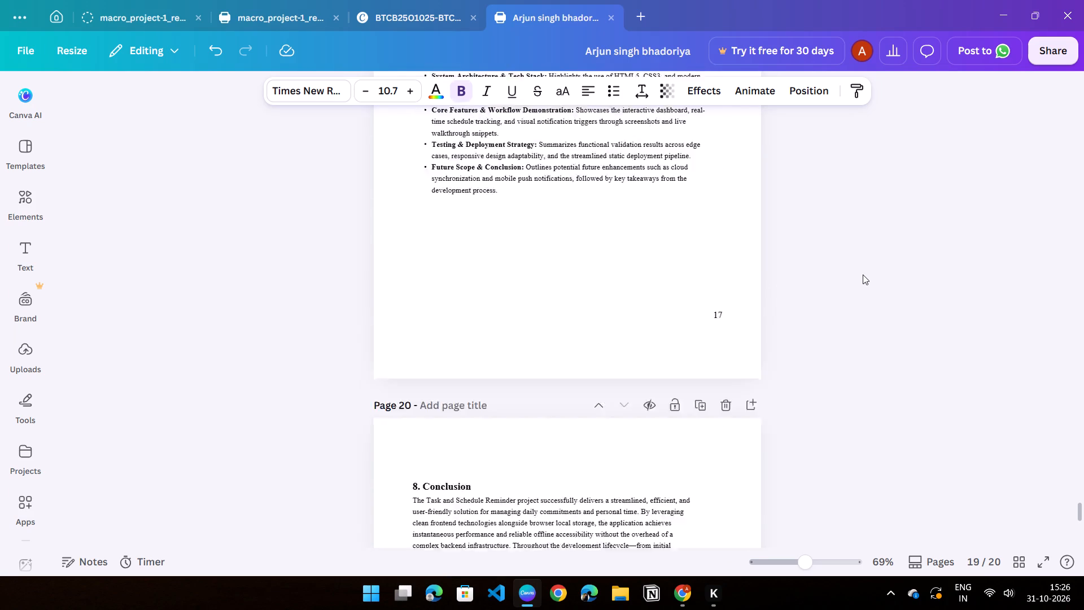
{"action": "scroll", "coordinate": [863, 274], "scroll_direction": "up", "scroll_amount": 20}
{"action": "scroll", "coordinate": [863, 274], "scroll_direction": "up", "scroll_amount": 11}
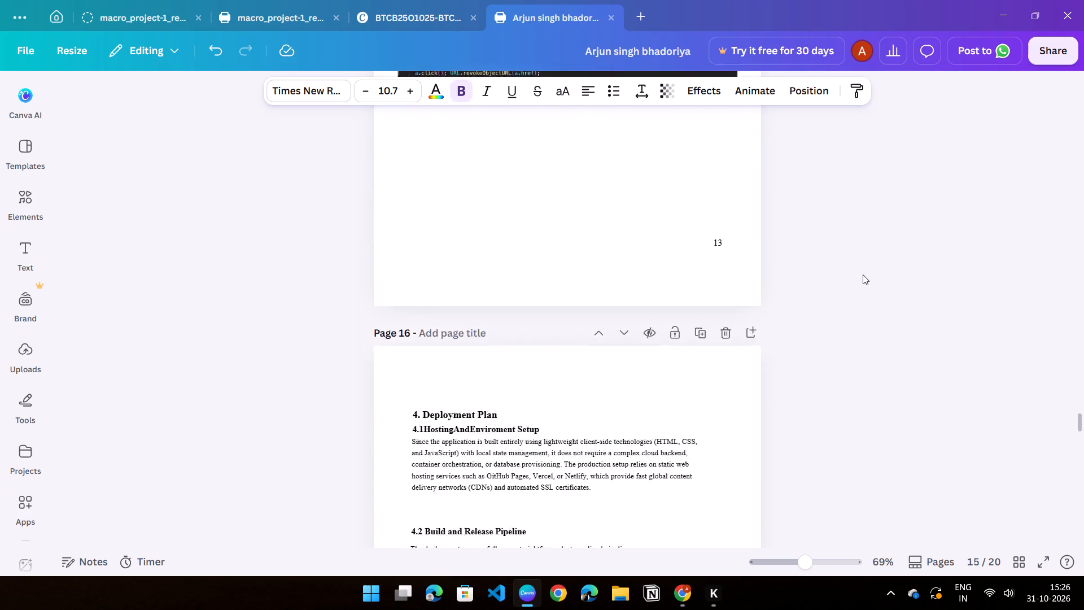
{"action": "scroll", "coordinate": [863, 274], "scroll_direction": "up", "scroll_amount": 11}
{"action": "scroll", "coordinate": [863, 274], "scroll_direction": "down", "scroll_amount": 6}
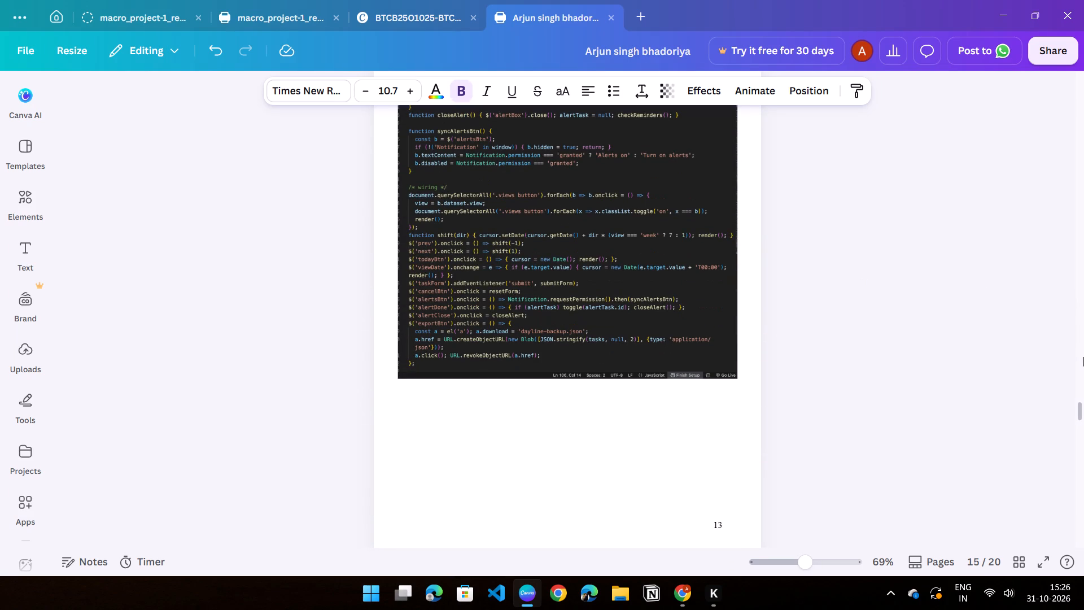
Extend the Implementation Details entry in the Index table on page 2 to the range 03-13.
{"action": "left_click_drag", "start_coordinate": [1078, 409], "coordinate": [1068, 67]}
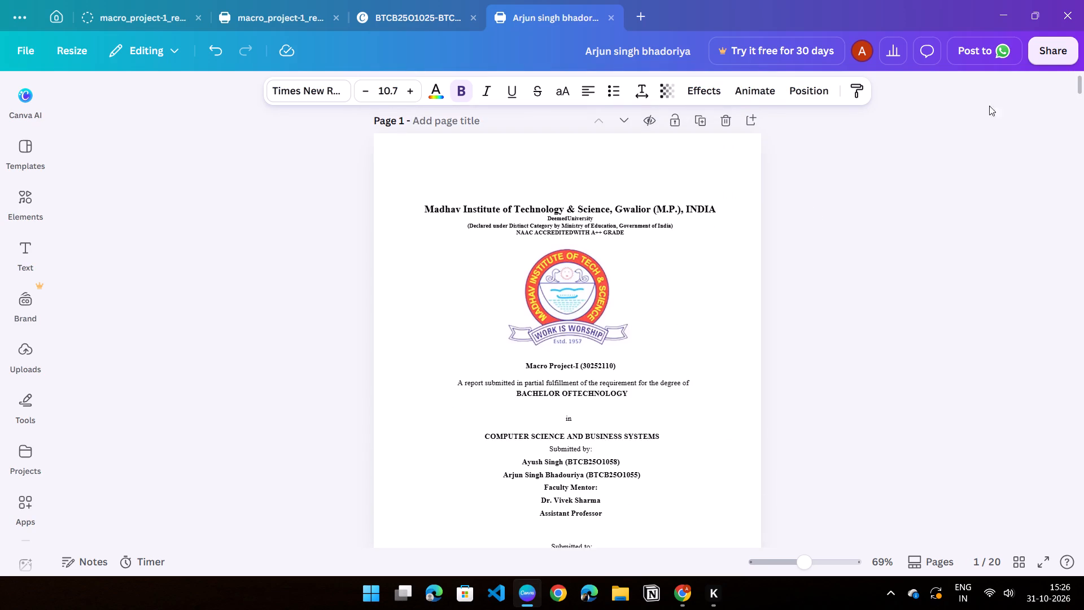
{"action": "scroll", "coordinate": [697, 323], "scroll_direction": "down", "scroll_amount": 9}
{"action": "left_click", "coordinate": [684, 290]}
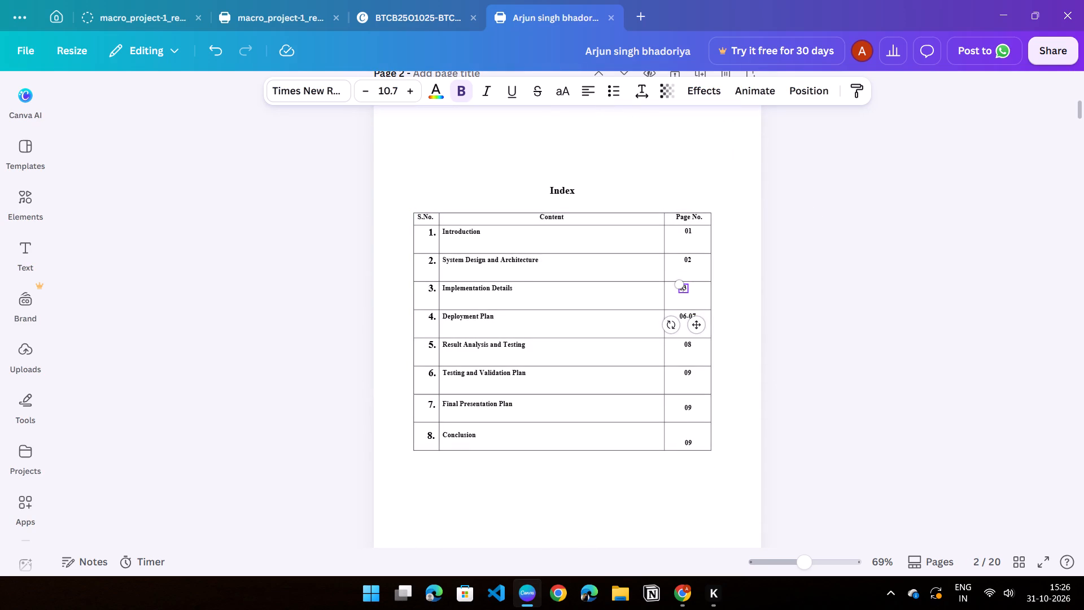
{"action": "left_click", "coordinate": [685, 289]}
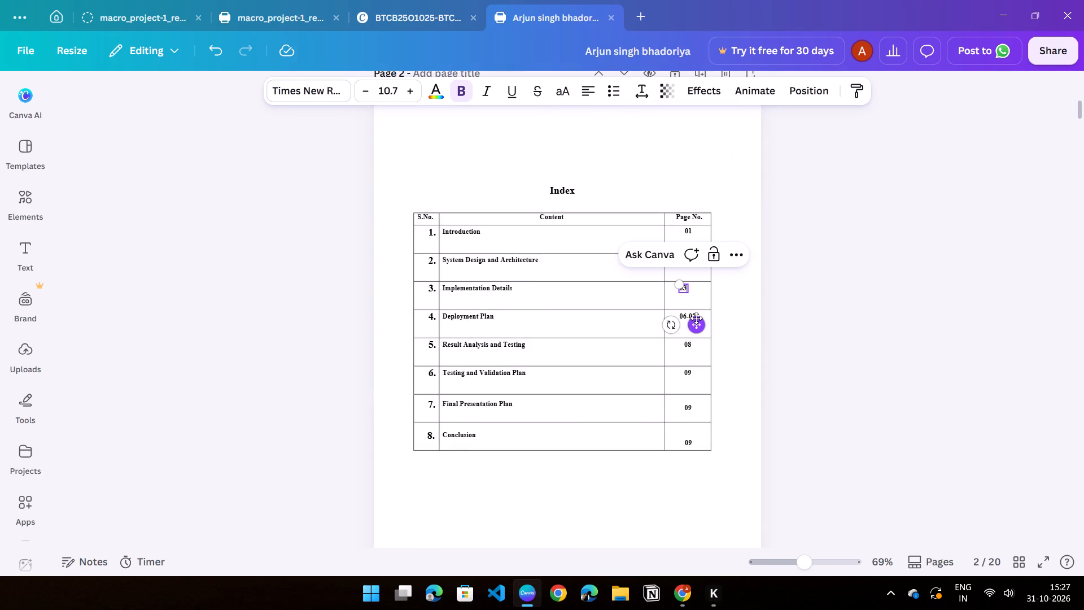
{"action": "type", "text": "-13"}
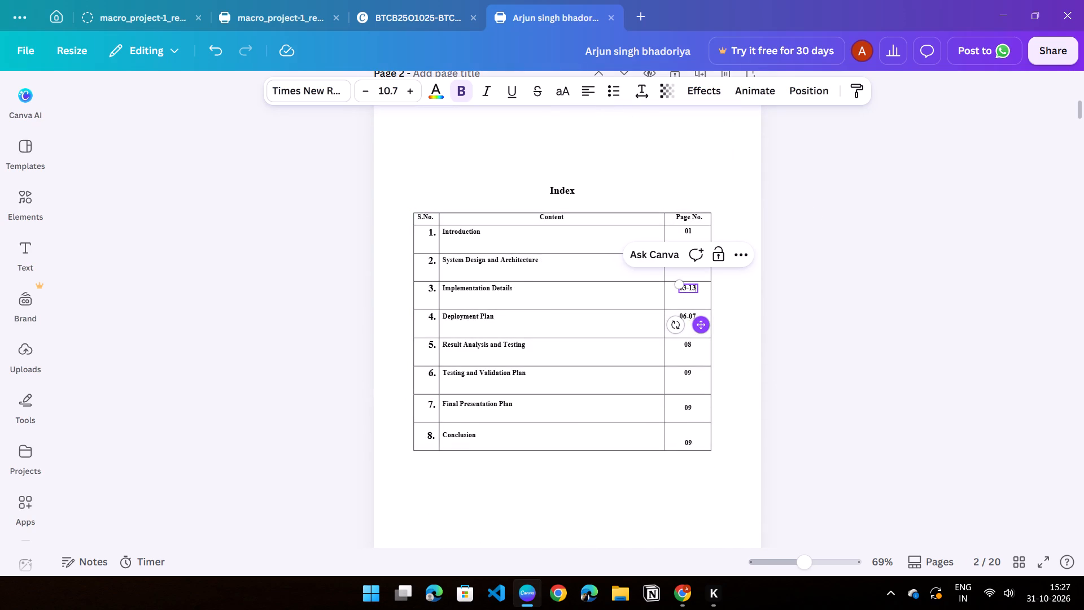
Replace the Deployment Plan row's page range in the Index table with 14.
{"action": "left_click", "coordinate": [693, 314]}
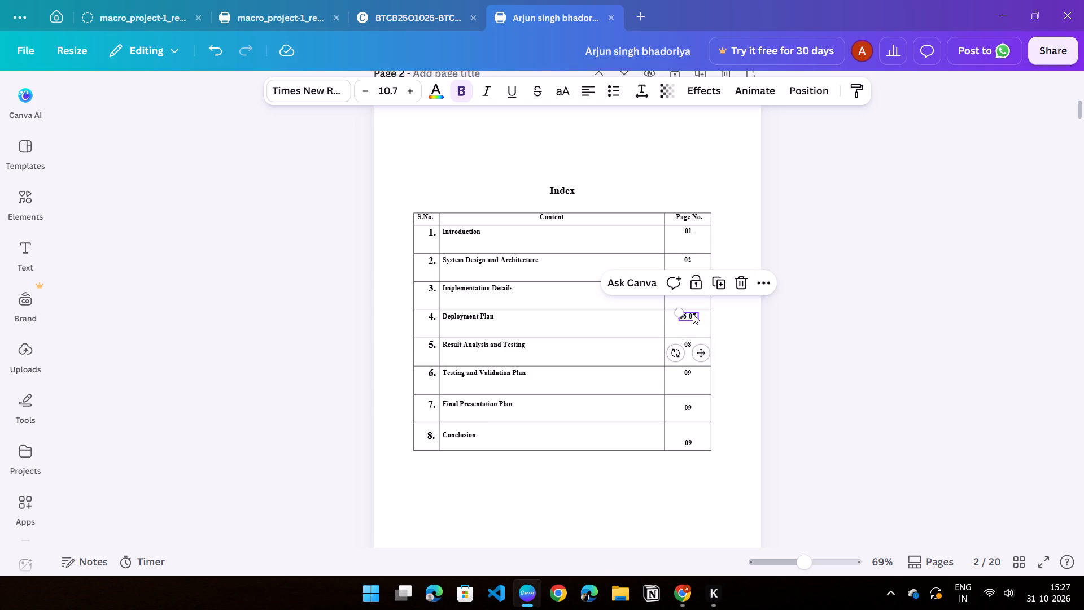
{"action": "left_click", "coordinate": [693, 314]}
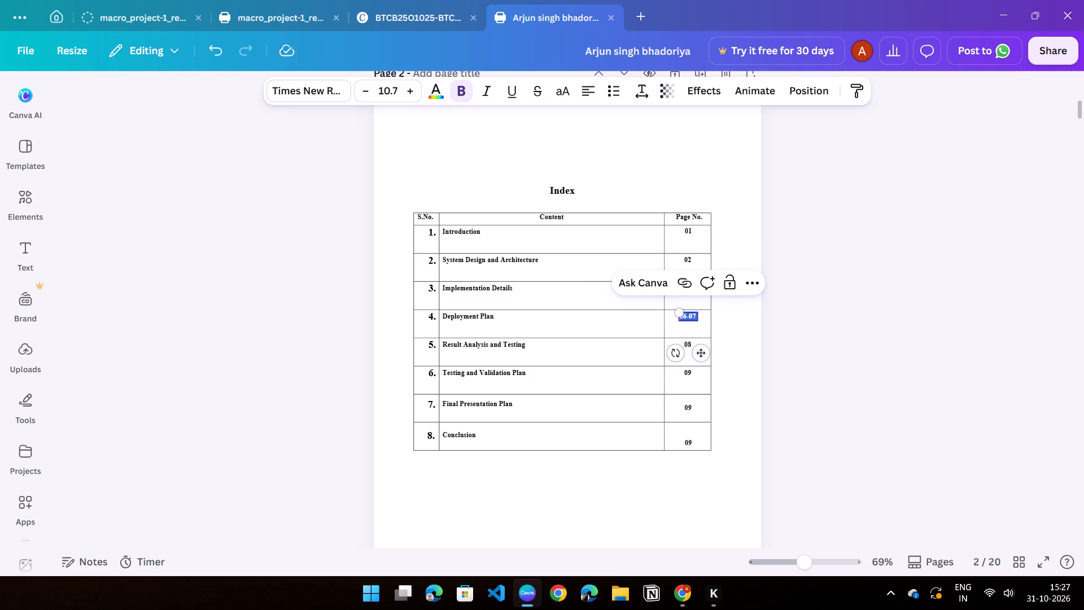
{"action": "left_click", "coordinate": [695, 315]}
{"action": "key", "text": "BackSpace"}
{"action": "key", "text": "BackSpace"}
{"action": "key", "text": "BackSpace"}
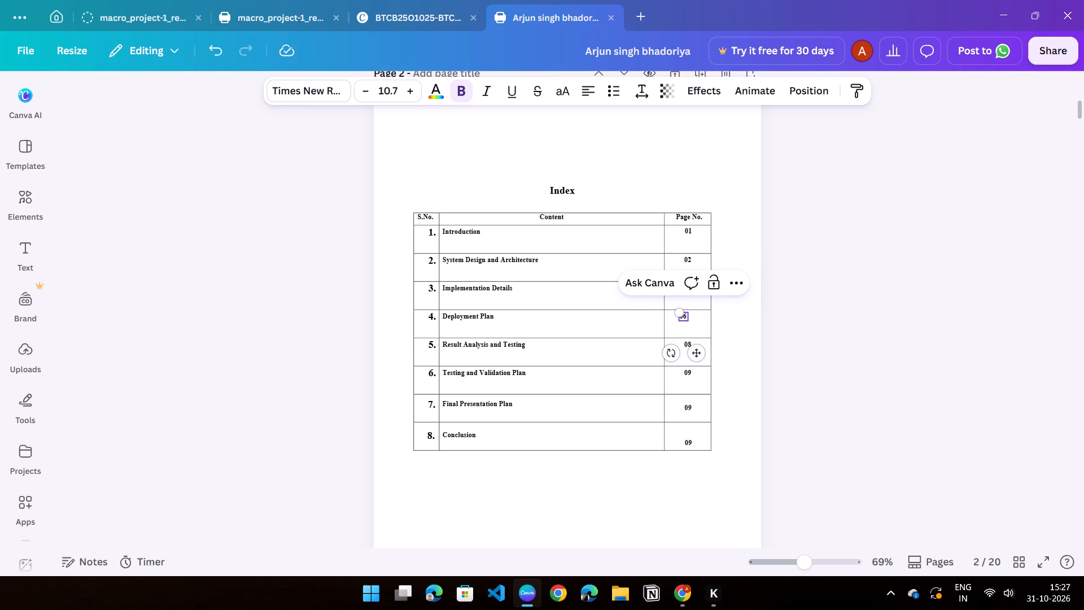
{"action": "key", "text": "BackSpace"}
{"action": "key", "text": "BackSpace"}
{"action": "type", "text": "14"}
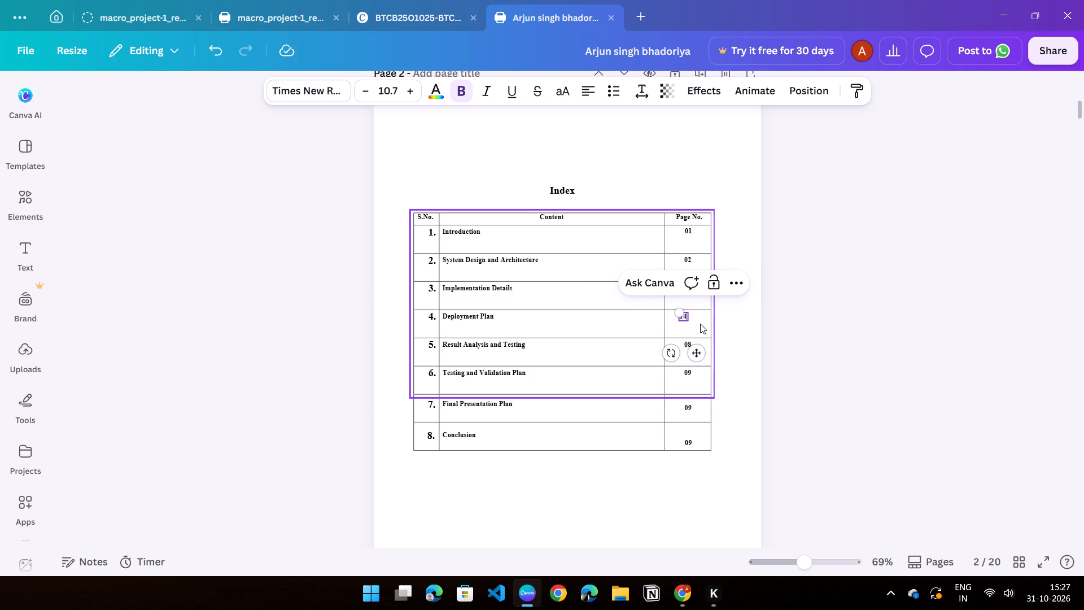
Change the Result Analysis and Testing row's page number in the Index table to 15.
{"action": "double_click", "coordinate": [689, 341]}
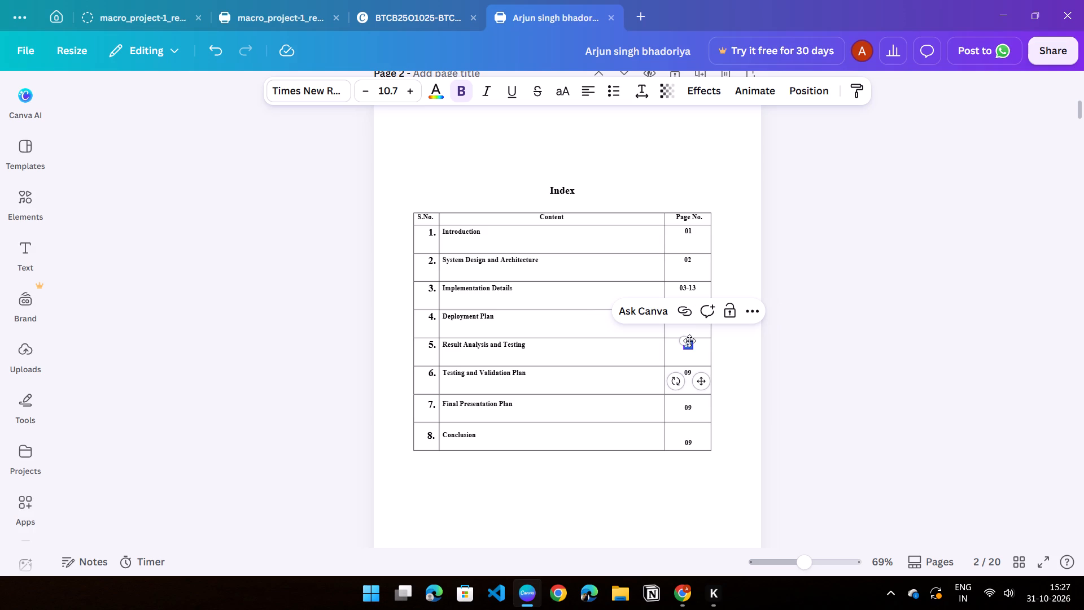
{"action": "key", "text": "BackSpace"}
{"action": "type", "text": "15"}
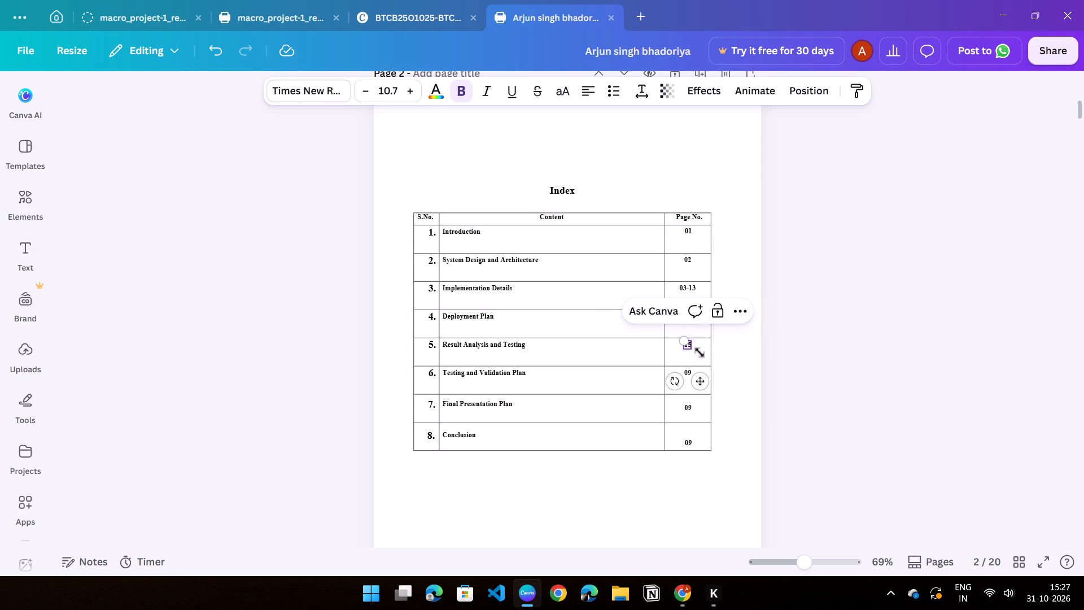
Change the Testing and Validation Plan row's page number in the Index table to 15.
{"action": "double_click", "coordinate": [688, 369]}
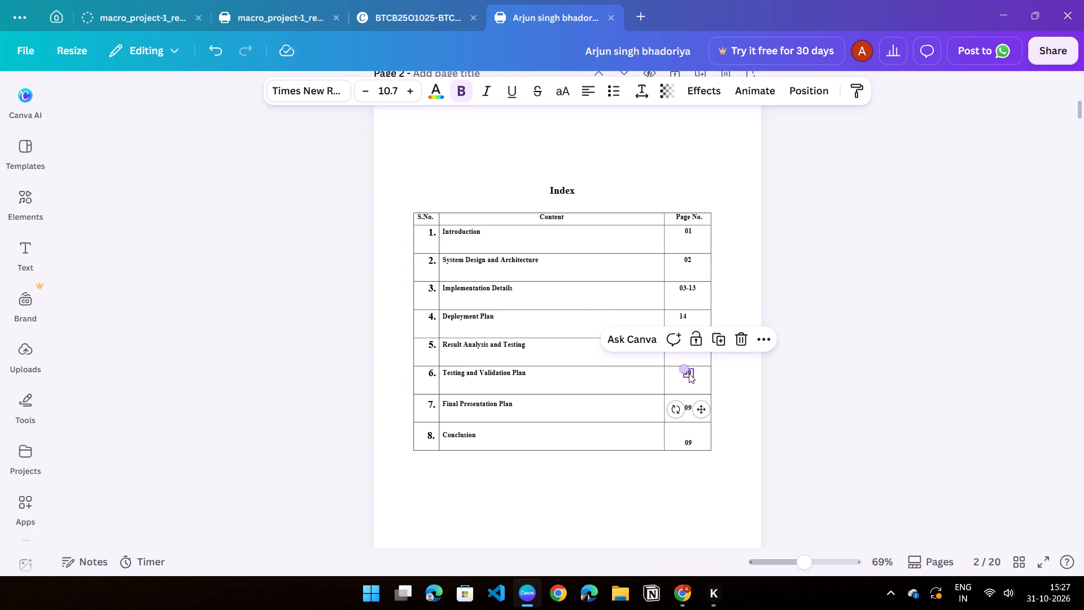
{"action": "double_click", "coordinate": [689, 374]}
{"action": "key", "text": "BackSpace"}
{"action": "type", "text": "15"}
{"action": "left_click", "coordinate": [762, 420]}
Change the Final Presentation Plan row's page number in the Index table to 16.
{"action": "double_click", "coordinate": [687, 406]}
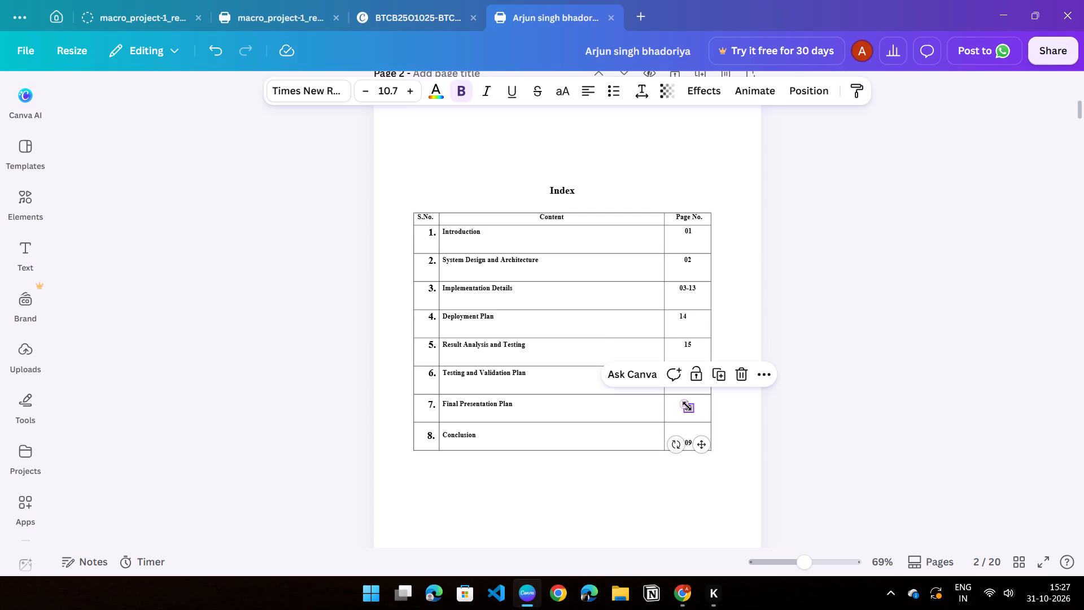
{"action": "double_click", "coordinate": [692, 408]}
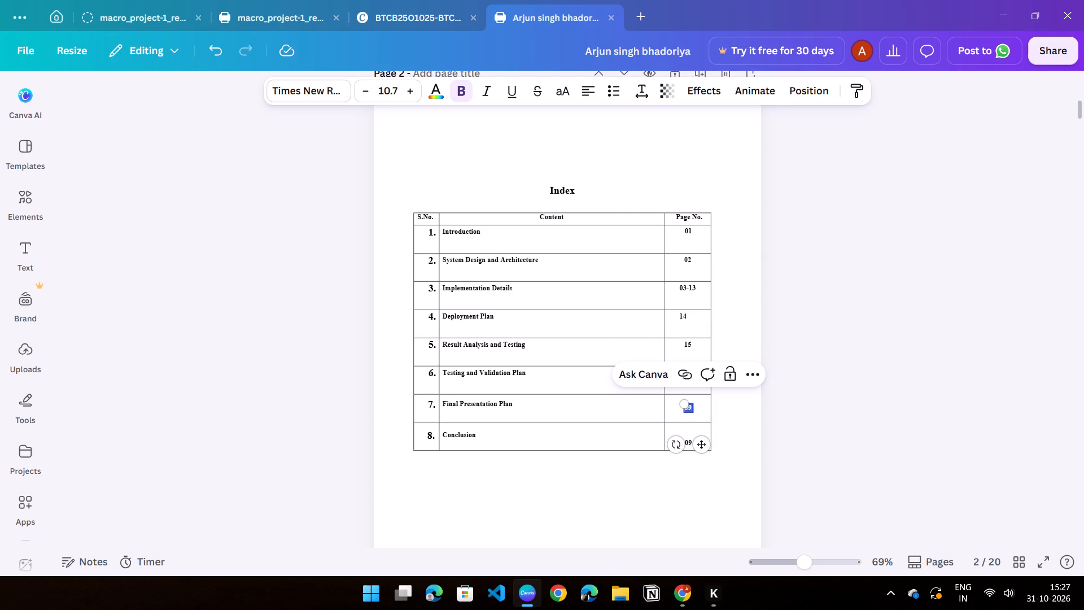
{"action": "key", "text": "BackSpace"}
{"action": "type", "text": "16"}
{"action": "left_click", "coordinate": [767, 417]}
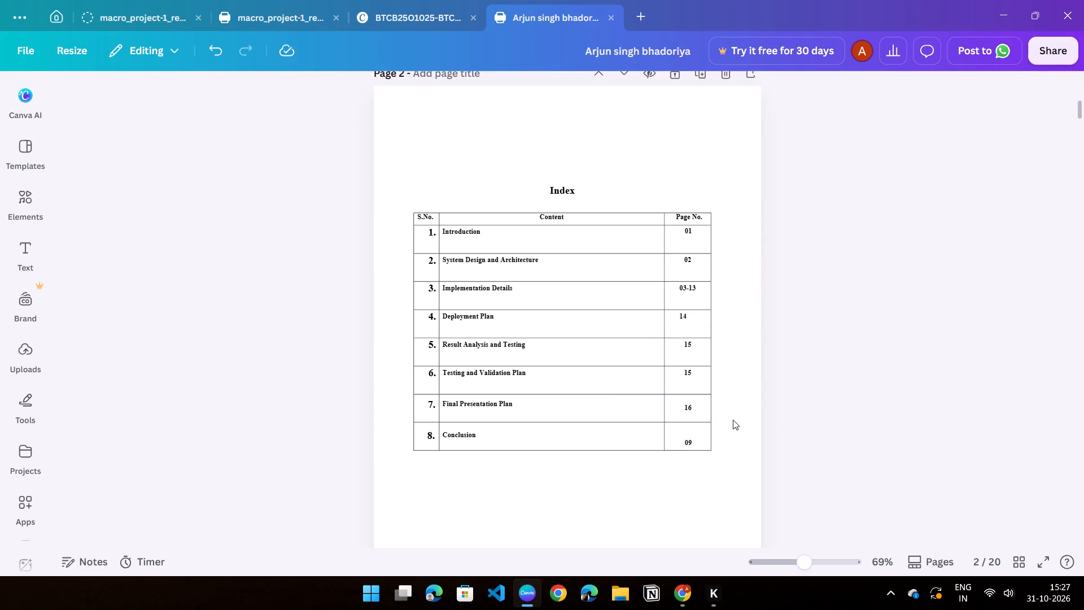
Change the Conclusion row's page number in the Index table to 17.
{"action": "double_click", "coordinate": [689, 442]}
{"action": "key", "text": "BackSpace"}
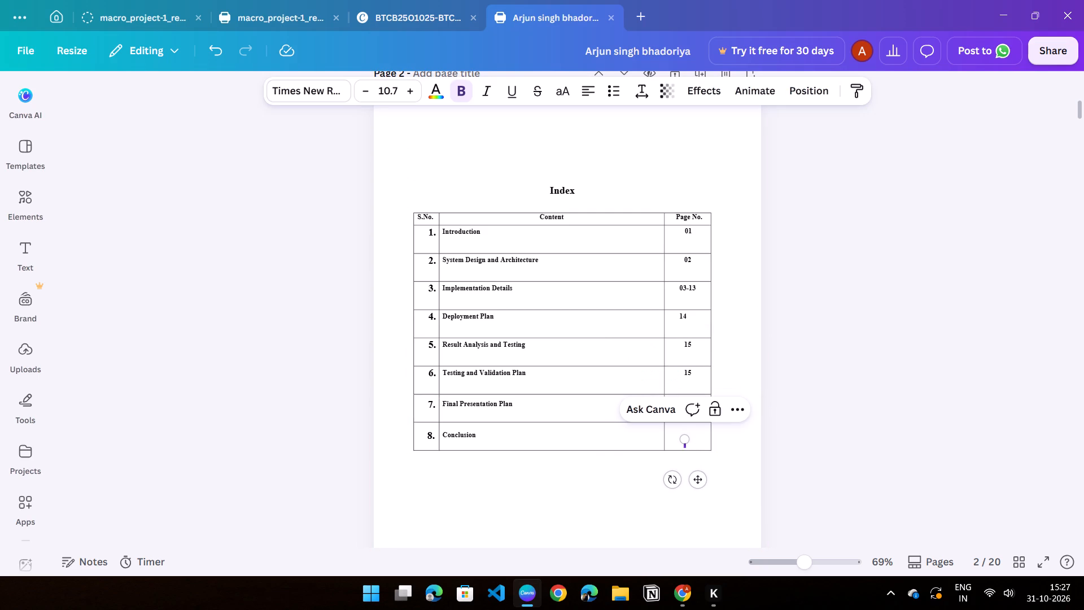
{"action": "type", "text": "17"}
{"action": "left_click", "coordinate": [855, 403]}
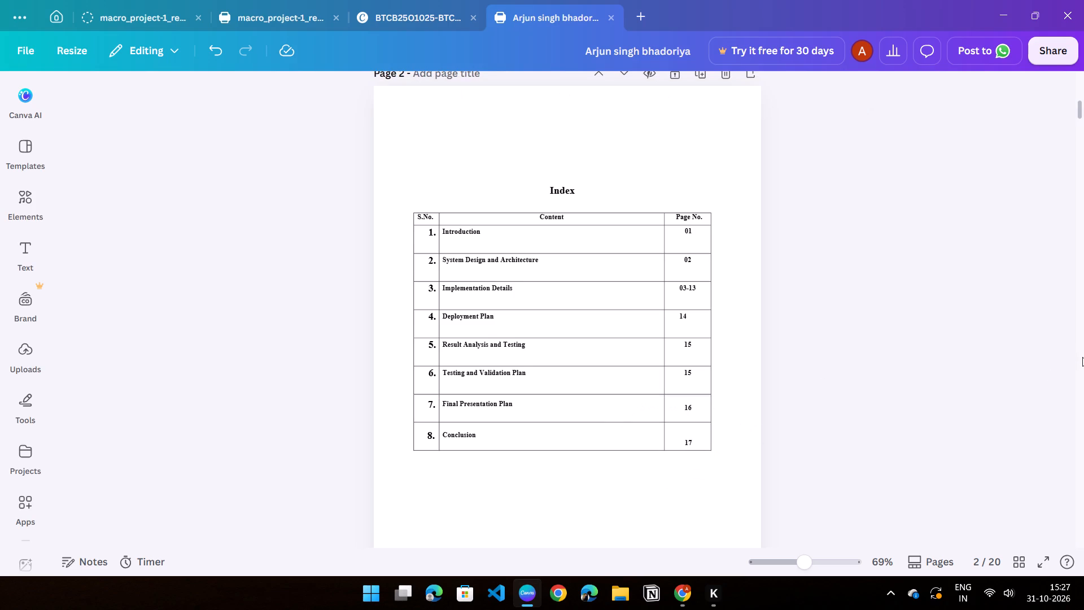
Check the printed page numbers of sections 4 to 8 on pages 16 to 20 against the Index entries.
{"action": "left_click_drag", "start_coordinate": [1079, 360], "coordinate": [1070, 473]}
{"action": "scroll", "coordinate": [999, 286], "scroll_direction": "down", "scroll_amount": 1}
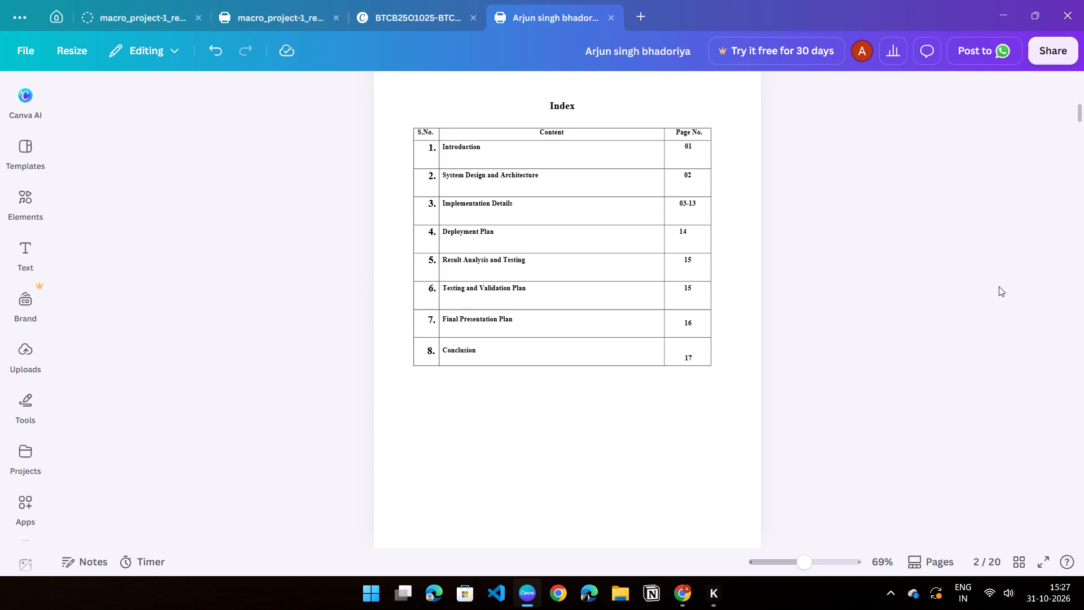
{"action": "scroll", "coordinate": [999, 286], "scroll_direction": "down", "scroll_amount": 3}
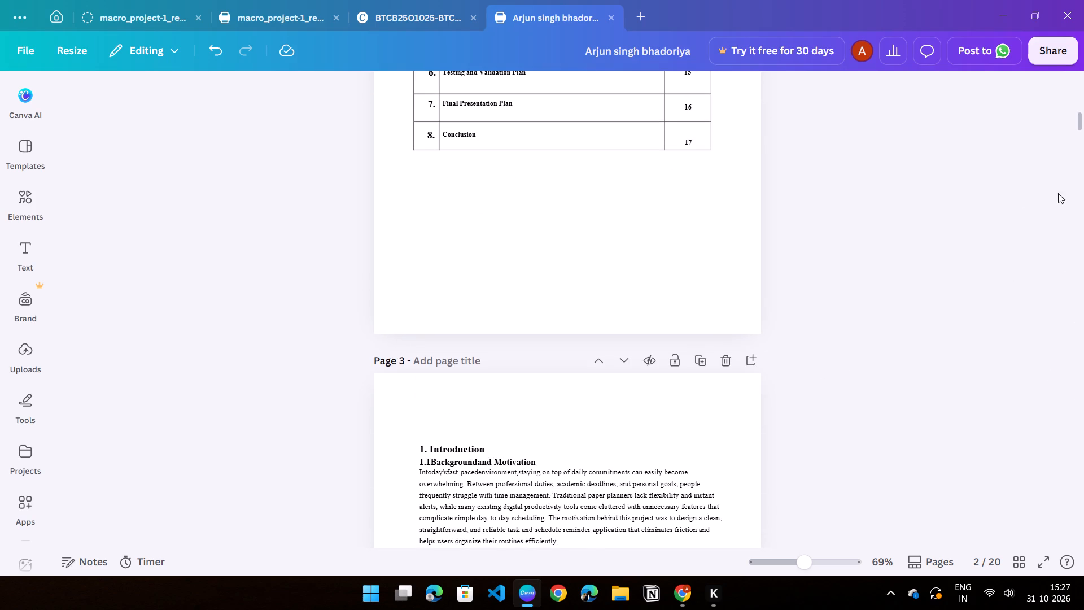
{"action": "left_click_drag", "start_coordinate": [1080, 124], "coordinate": [1083, 603]}
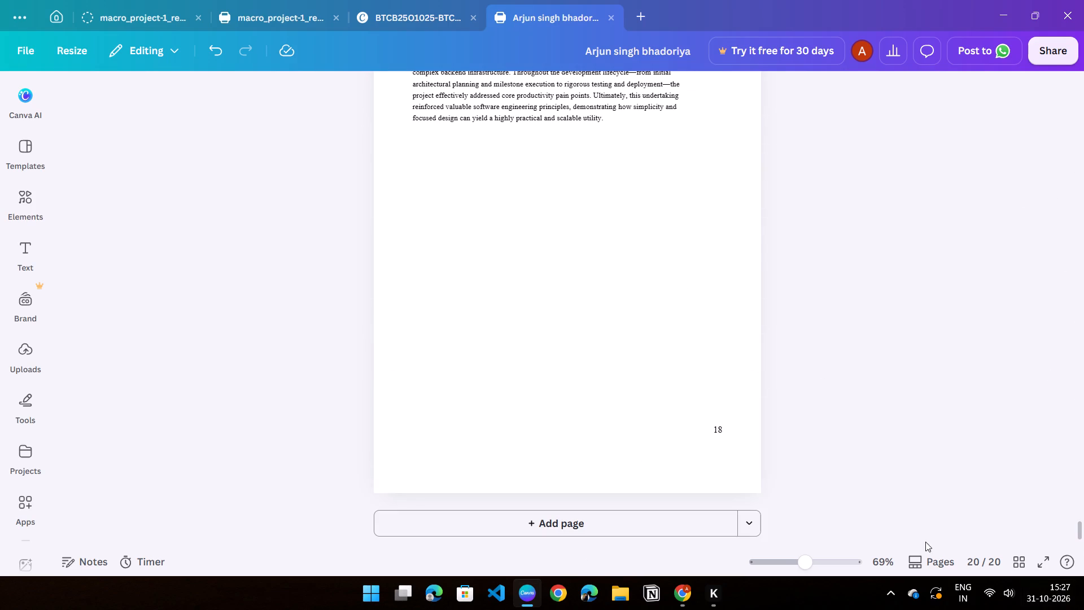
{"action": "scroll", "coordinate": [694, 365], "scroll_direction": "up", "scroll_amount": 12}
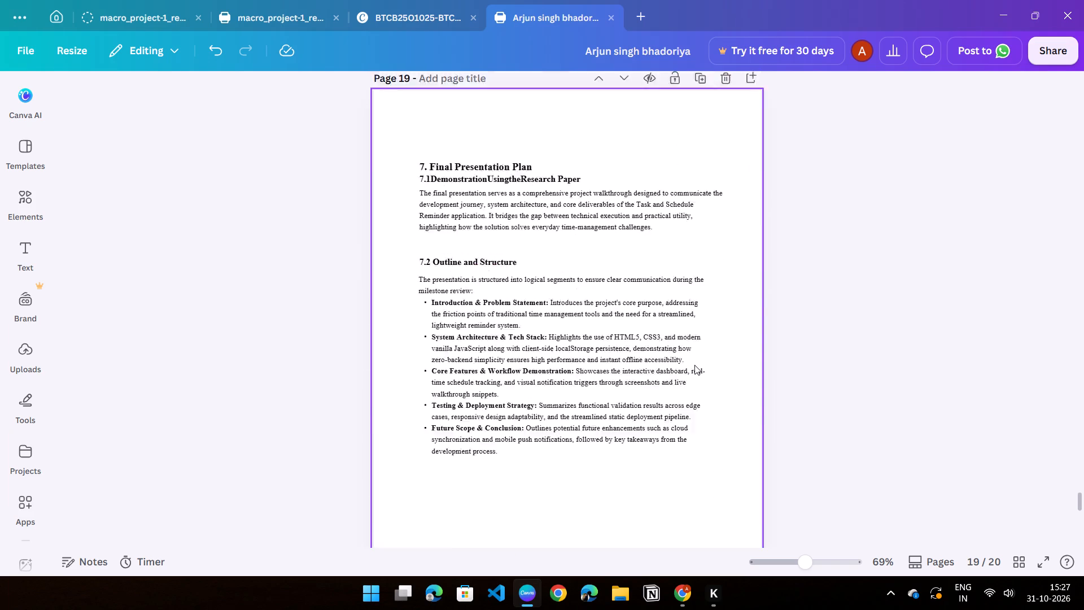
{"action": "scroll", "coordinate": [694, 365], "scroll_direction": "up", "scroll_amount": 17}
{"action": "scroll", "coordinate": [694, 365], "scroll_direction": "up", "scroll_amount": 5}
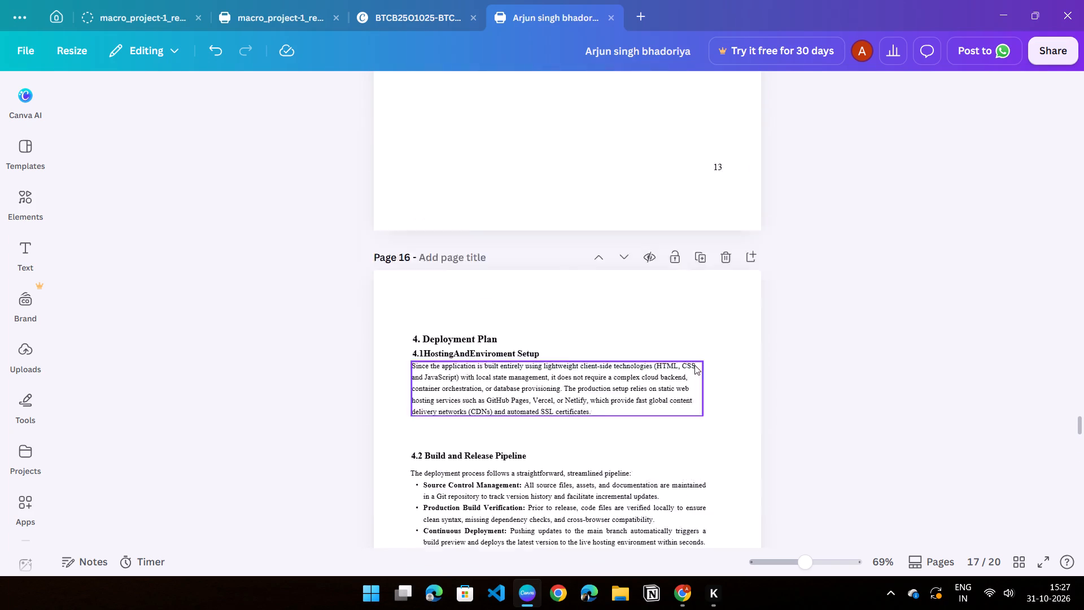
{"action": "scroll", "coordinate": [694, 365], "scroll_direction": "down", "scroll_amount": 5}
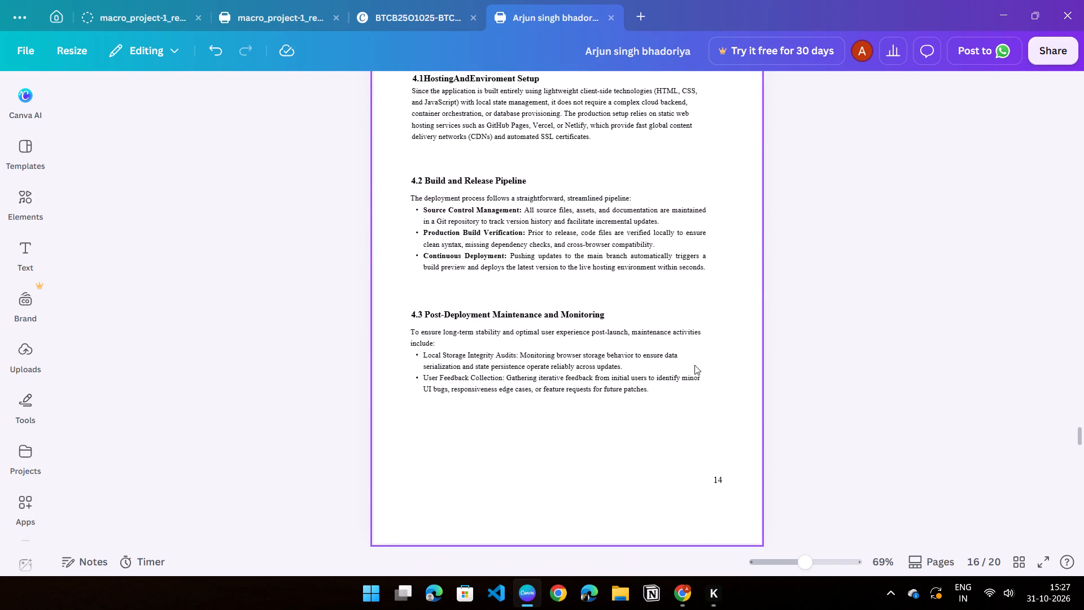
{"action": "scroll", "coordinate": [694, 365], "scroll_direction": "down", "scroll_amount": 16}
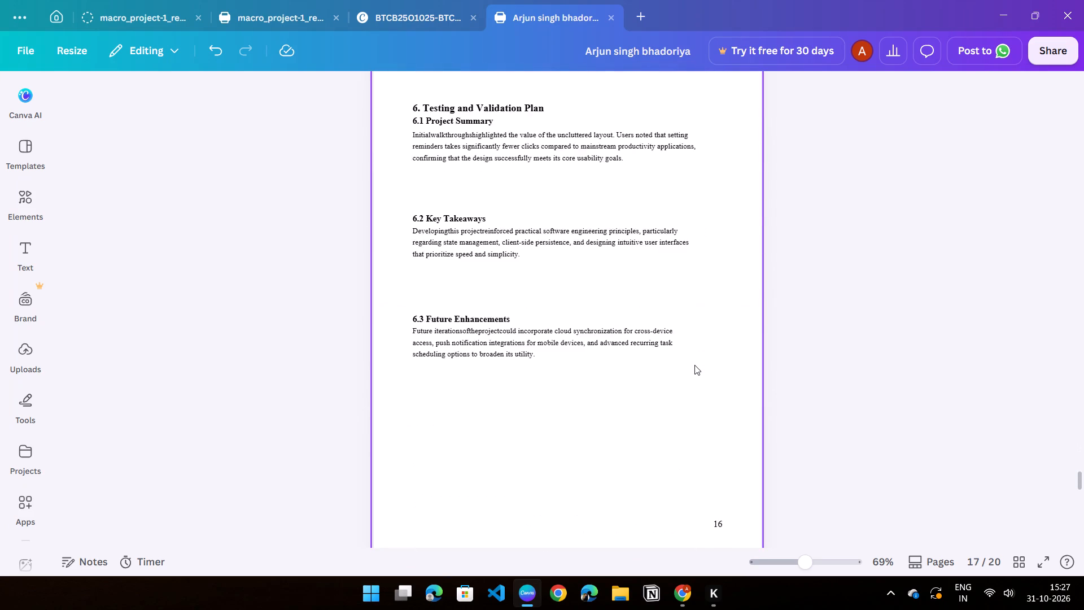
{"action": "scroll", "coordinate": [694, 365], "scroll_direction": "down", "scroll_amount": 11}
{"action": "scroll", "coordinate": [694, 365], "scroll_direction": "up", "scroll_amount": 5}
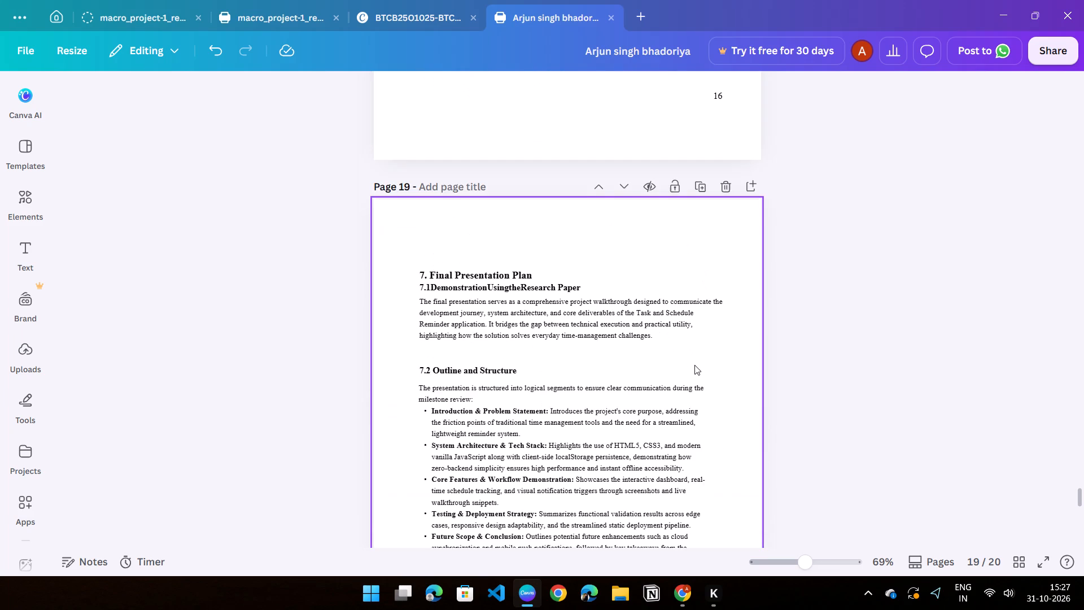
{"action": "scroll", "coordinate": [694, 365], "scroll_direction": "up", "scroll_amount": 2}
Correct the Testing and Validation Plan row's page number in the Index table on page 2 to 16.
{"action": "left_click_drag", "start_coordinate": [1079, 499], "coordinate": [1083, 55]}
{"action": "scroll", "coordinate": [701, 259], "scroll_direction": "down", "scroll_amount": 4}
{"action": "scroll", "coordinate": [626, 295], "scroll_direction": "down", "scroll_amount": 2}
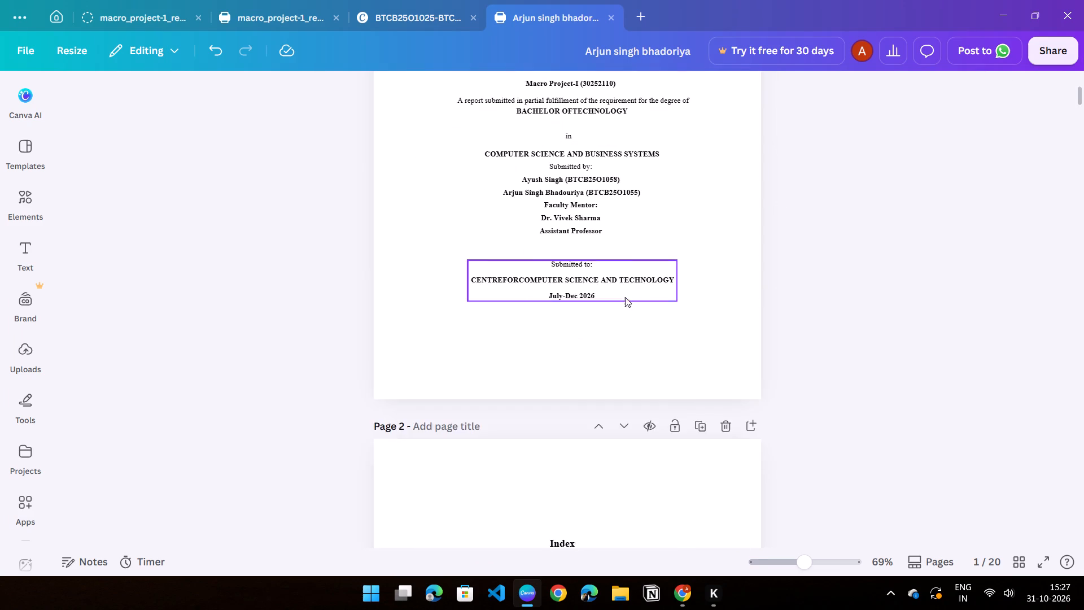
{"action": "scroll", "coordinate": [625, 297], "scroll_direction": "down", "scroll_amount": 2}
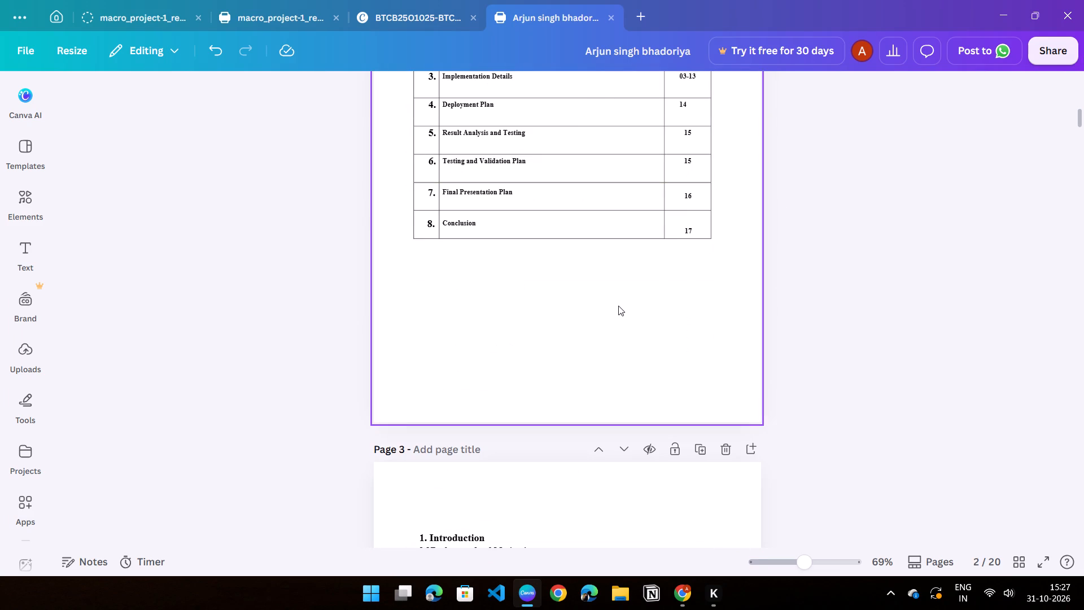
{"action": "scroll", "coordinate": [667, 242], "scroll_direction": "up", "scroll_amount": 1}
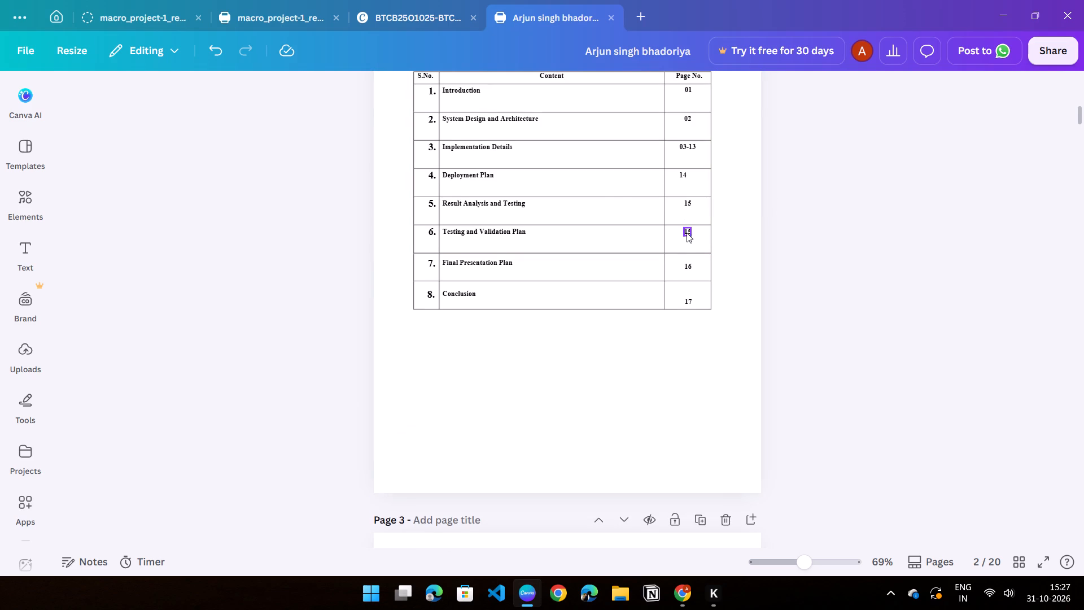
{"action": "left_click", "coordinate": [687, 233]}
{"action": "left_click", "coordinate": [690, 234]}
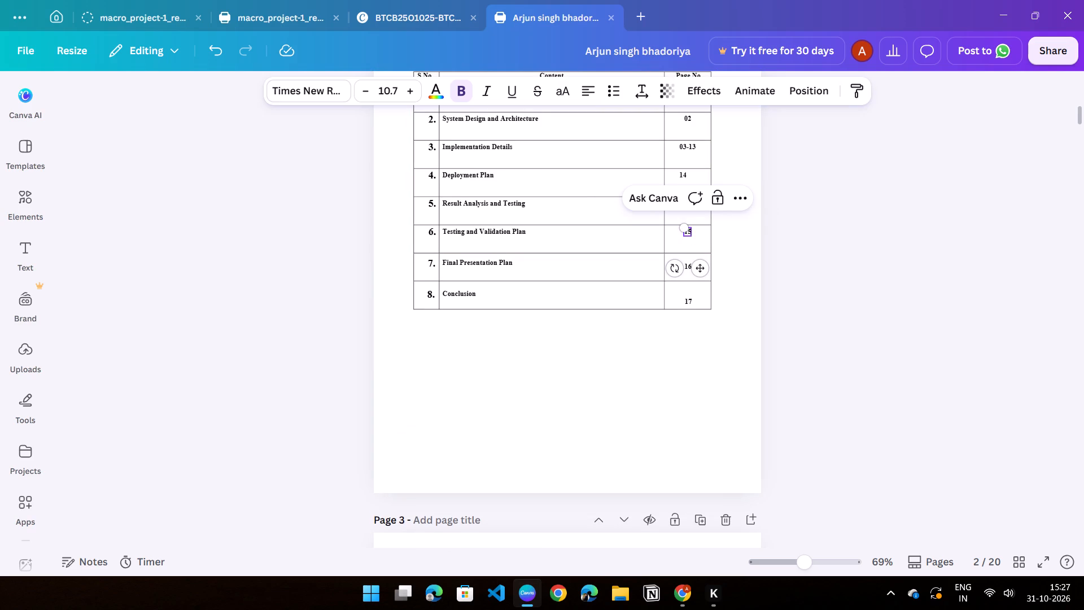
{"action": "double_click", "coordinate": [690, 231]}
{"action": "key", "text": "BackSpace"}
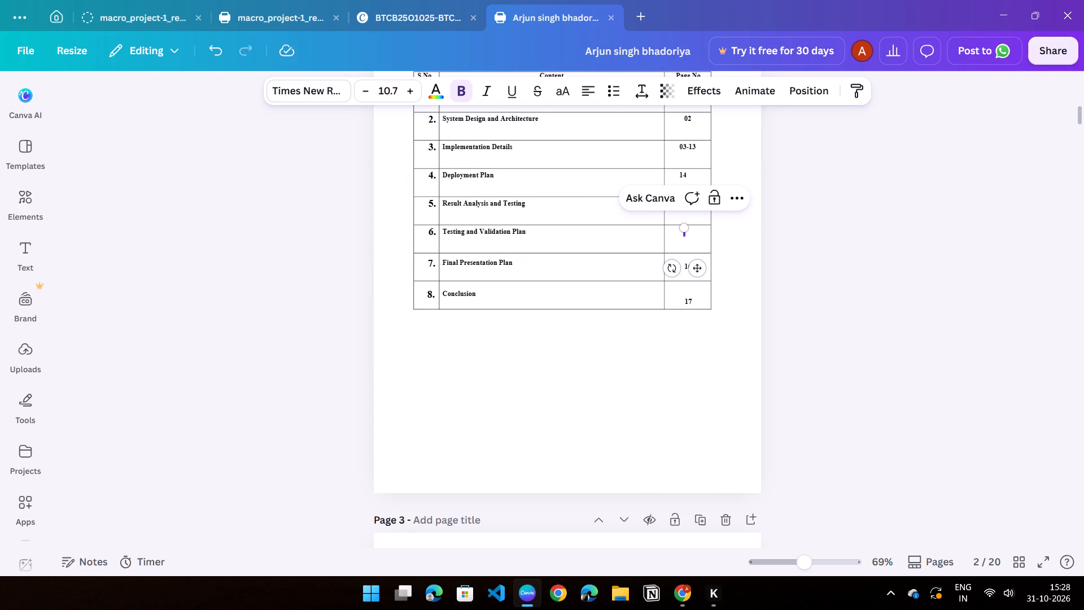
{"action": "key", "text": "1"}
{"action": "key", "text": "6"}
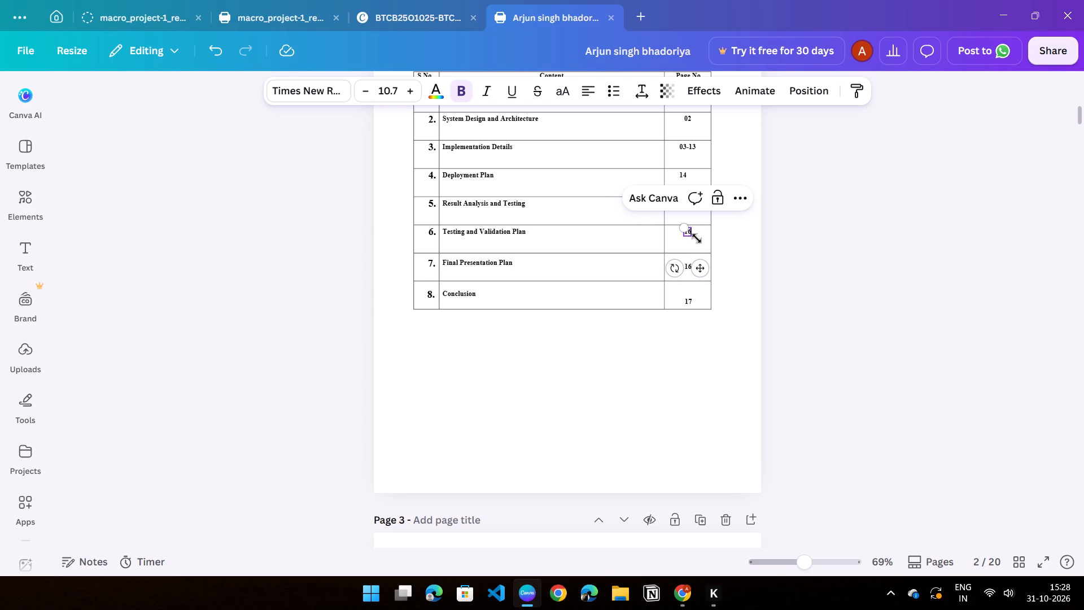
{"action": "left_click", "coordinate": [788, 291]}
Correct the Final Presentation Plan row's page number in the Index table to 17.
{"action": "double_click", "coordinate": [689, 267]}
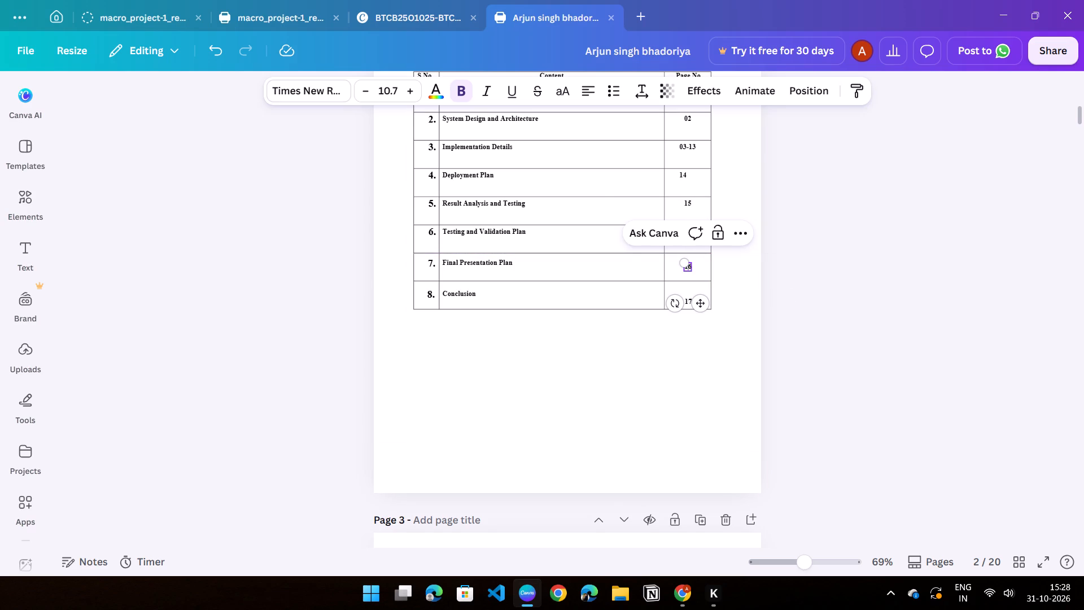
{"action": "double_click", "coordinate": [690, 266]}
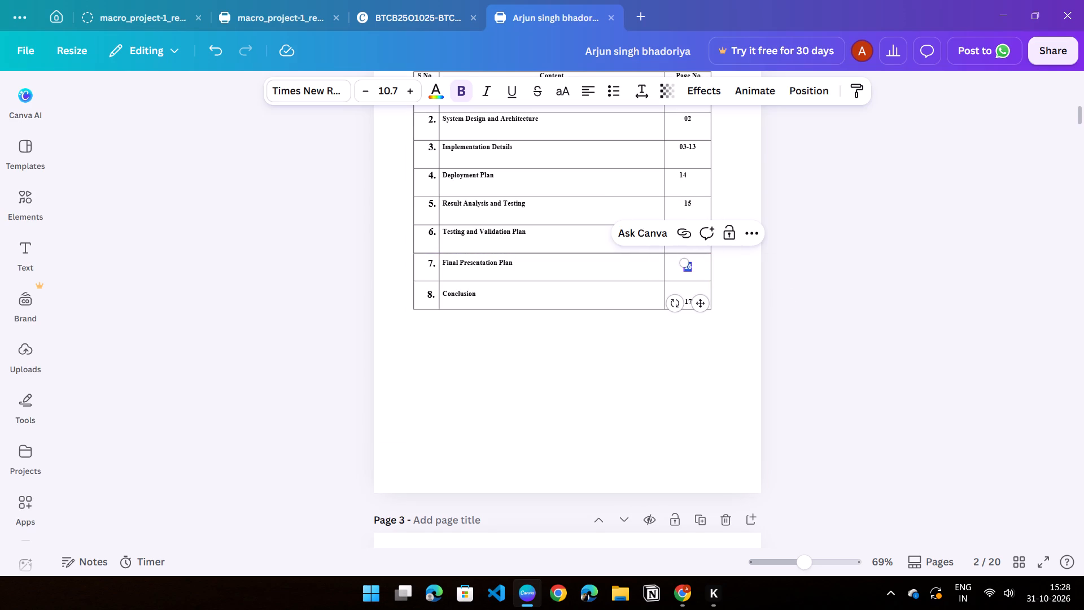
{"action": "key", "text": "BackSpace"}
{"action": "type", "text": "17"}
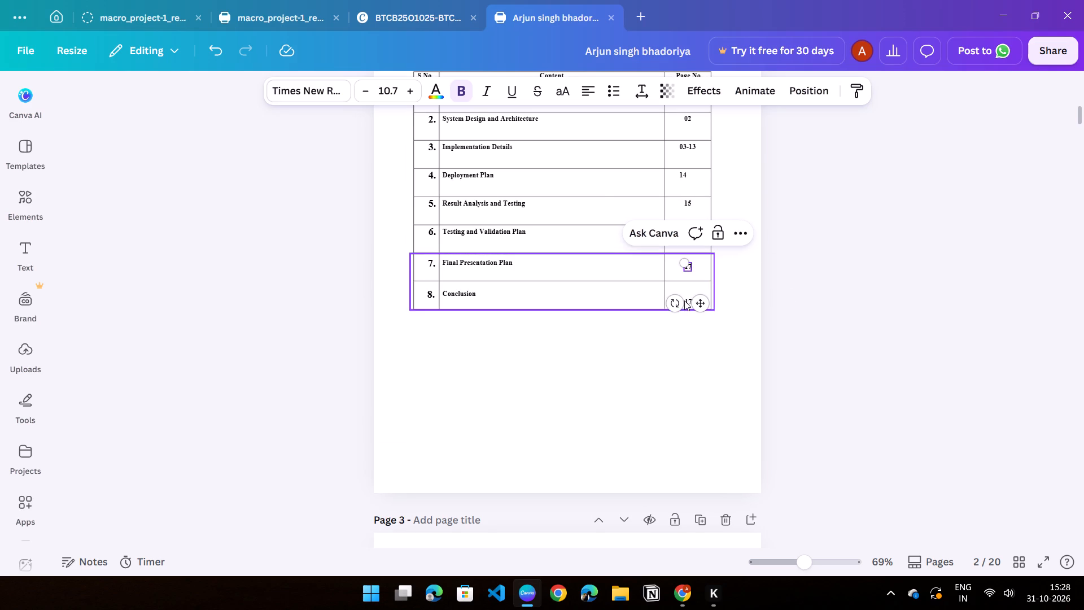
Correct the Conclusion row's page number in the Index table to 18.
{"action": "double_click", "coordinate": [685, 303]}
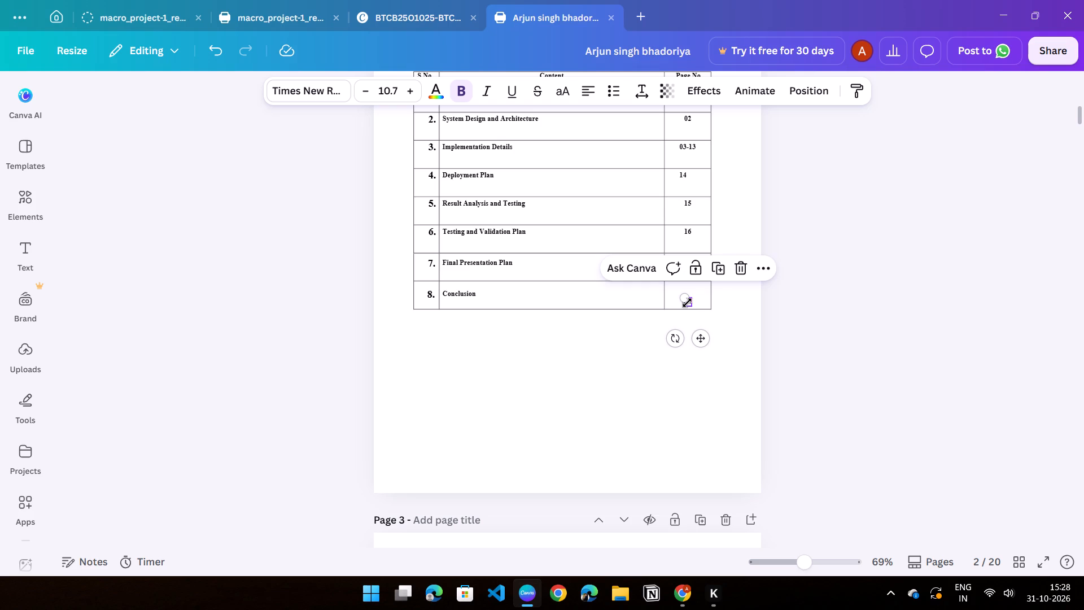
{"action": "double_click", "coordinate": [689, 303]}
{"action": "key", "text": "BackSpace"}
{"action": "type", "text": "18"}
{"action": "left_click", "coordinate": [879, 302]}
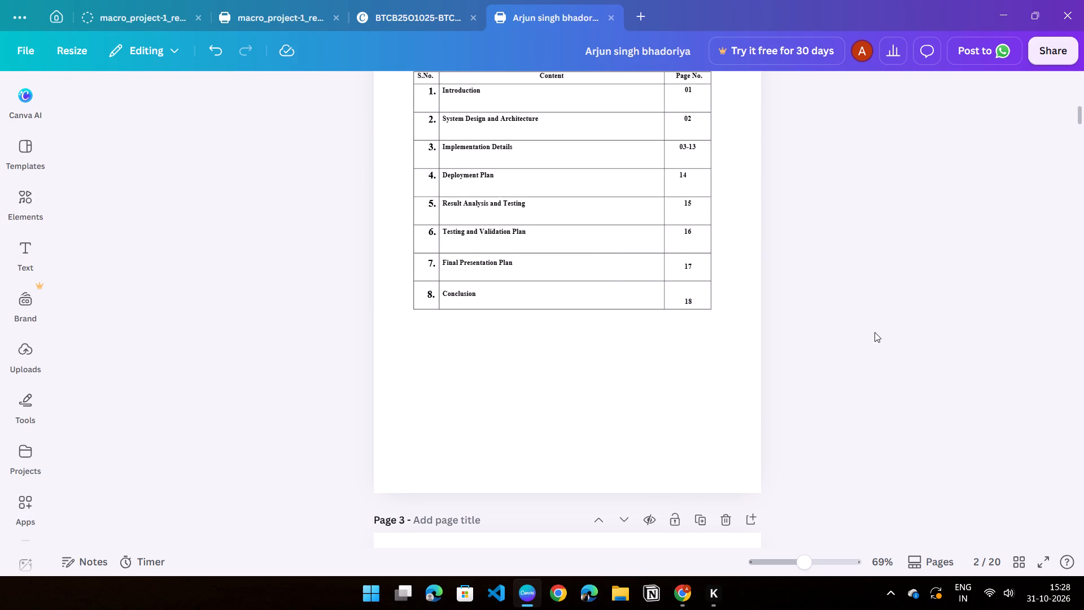
Nudge the Deployment Plan row's page number rightward until it lines up with the page numbers in the two rows below.
{"action": "scroll", "coordinate": [875, 332], "scroll_direction": "up", "scroll_amount": 1}
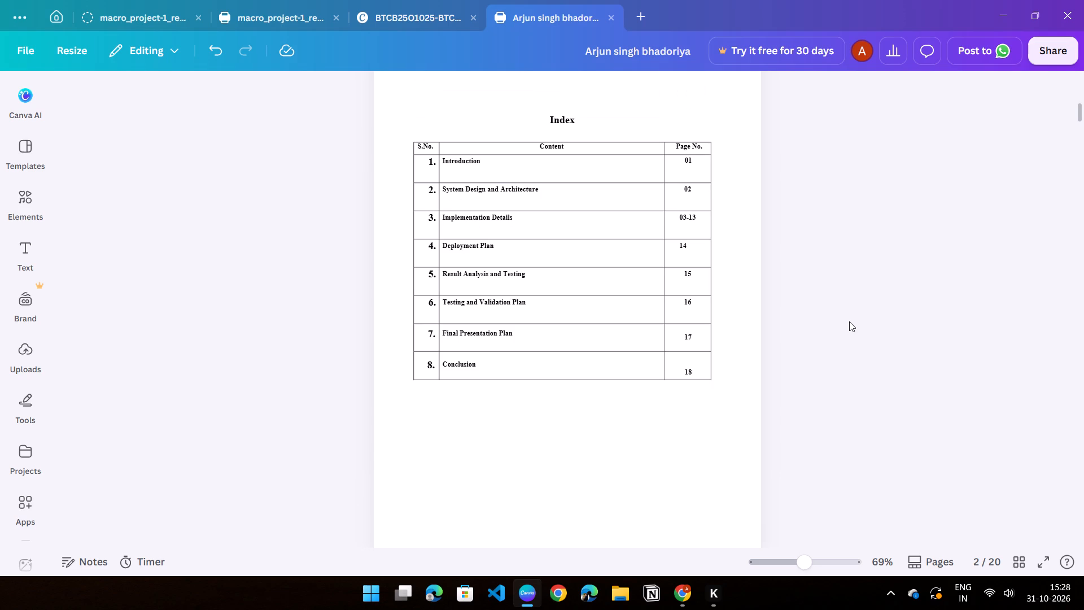
{"action": "left_click", "coordinate": [684, 249]}
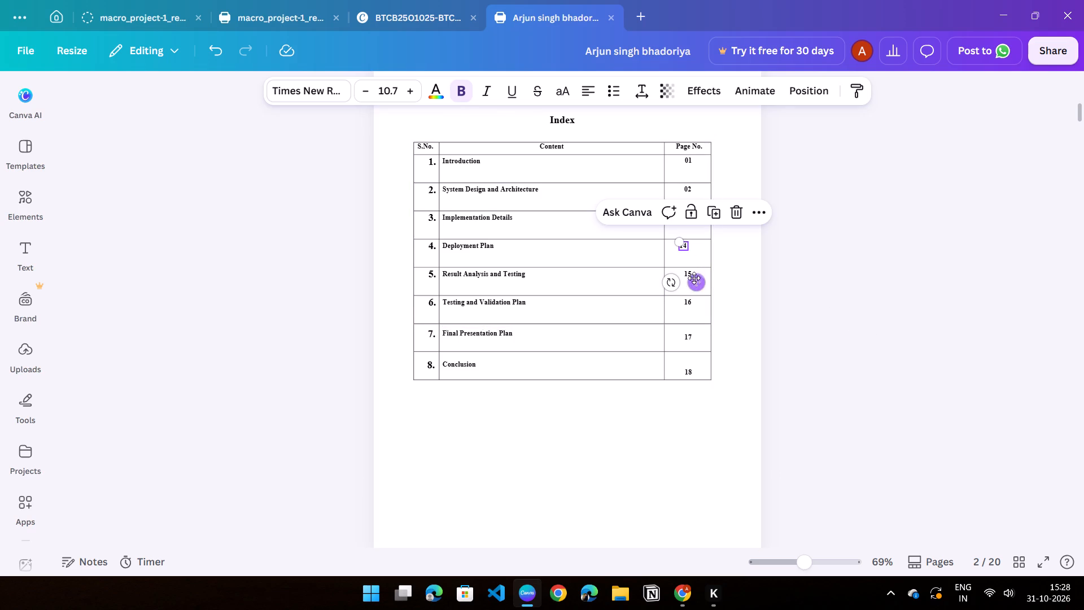
{"action": "key", "text": "Right"}
{"action": "key", "text": "Right"}
{"action": "key", "text": "Right"}
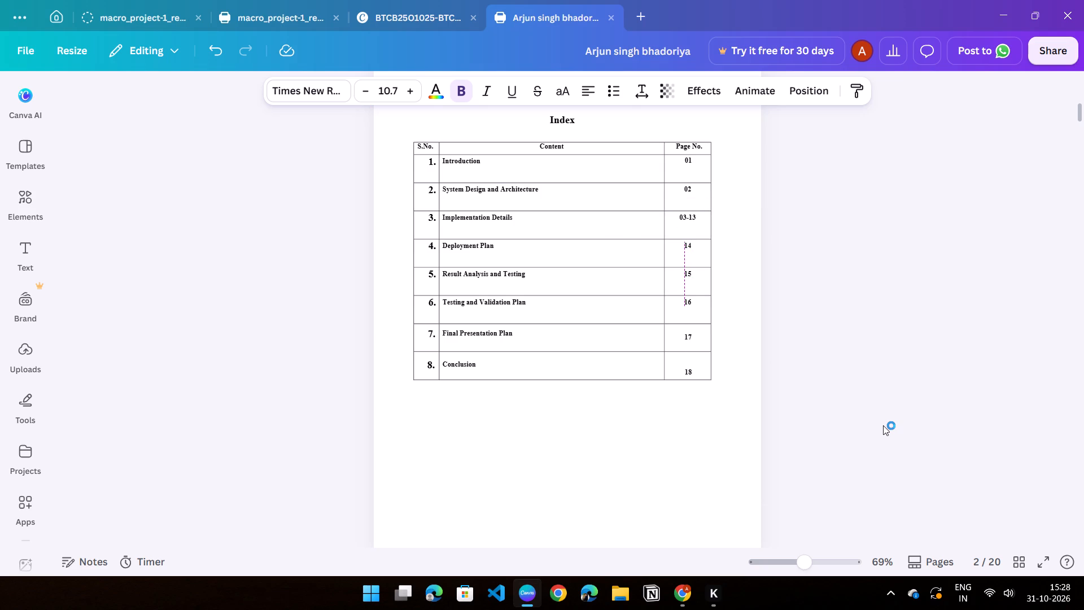
Look over the Introduction page on page 3, examining the wording and text boxes of the 1.1 paragraph.
{"action": "left_click", "coordinate": [874, 372]}
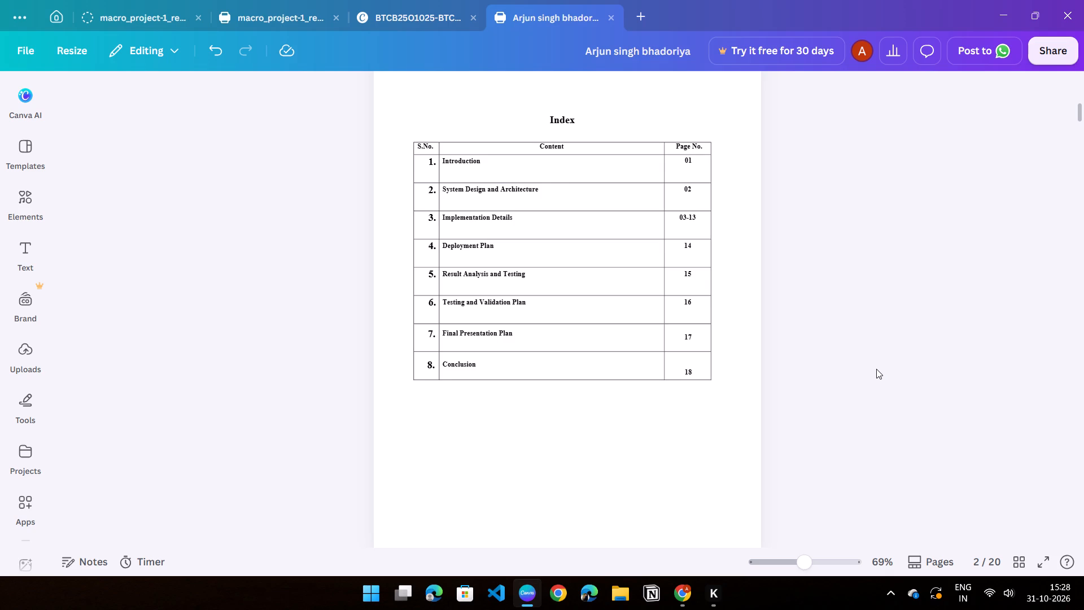
{"action": "left_click", "coordinate": [876, 369]}
{"action": "scroll", "coordinate": [876, 368], "scroll_direction": "down", "scroll_amount": 2}
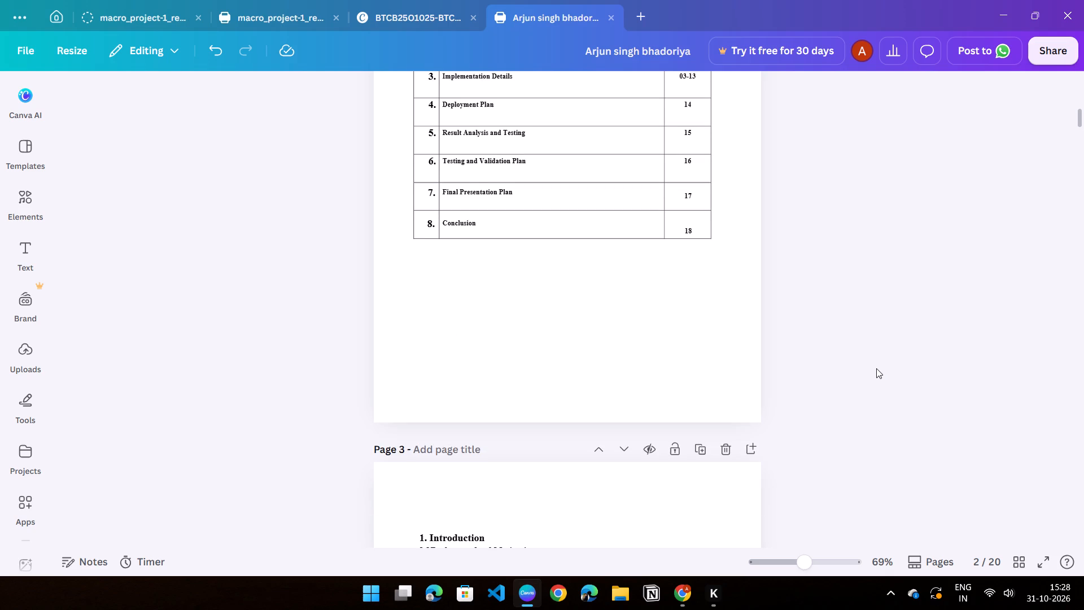
{"action": "scroll", "coordinate": [876, 368], "scroll_direction": "down", "scroll_amount": 4}
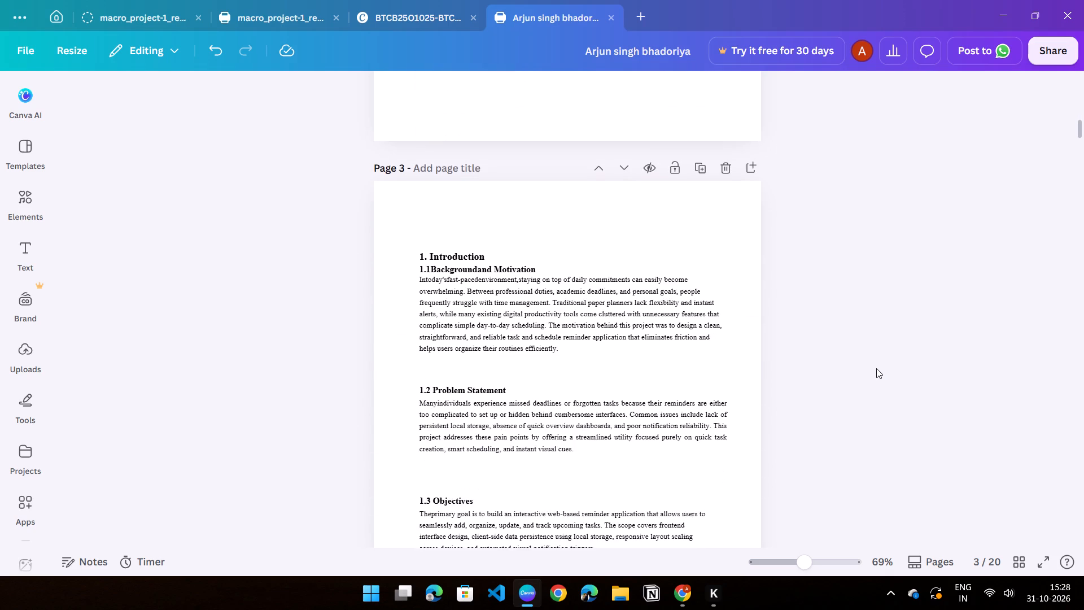
{"action": "scroll", "coordinate": [876, 368], "scroll_direction": "down", "scroll_amount": 1}
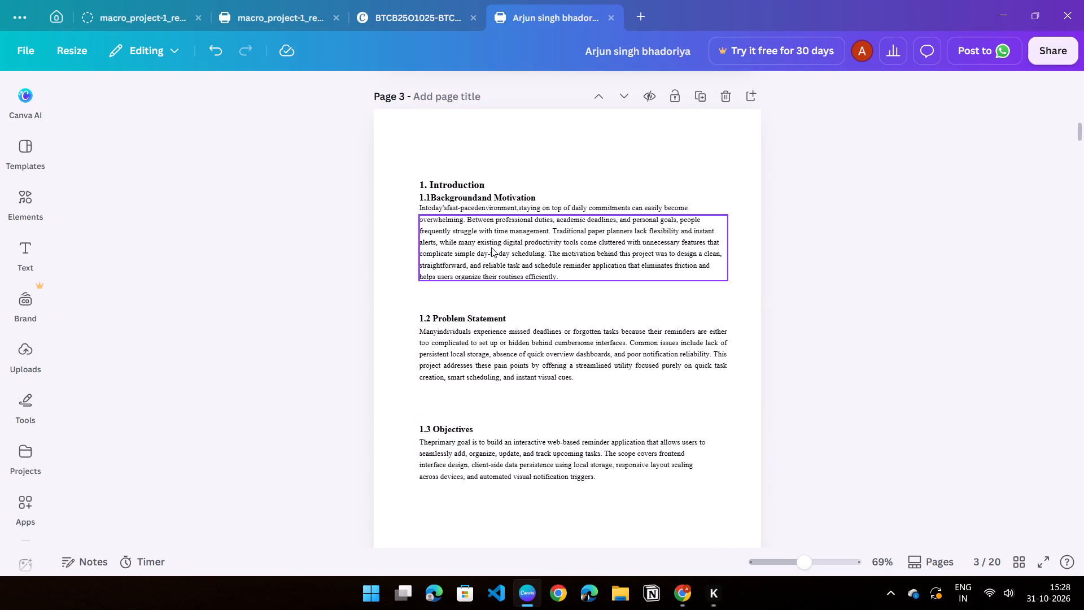
{"action": "left_click", "coordinate": [491, 247]}
{"action": "left_click", "coordinate": [464, 207]}
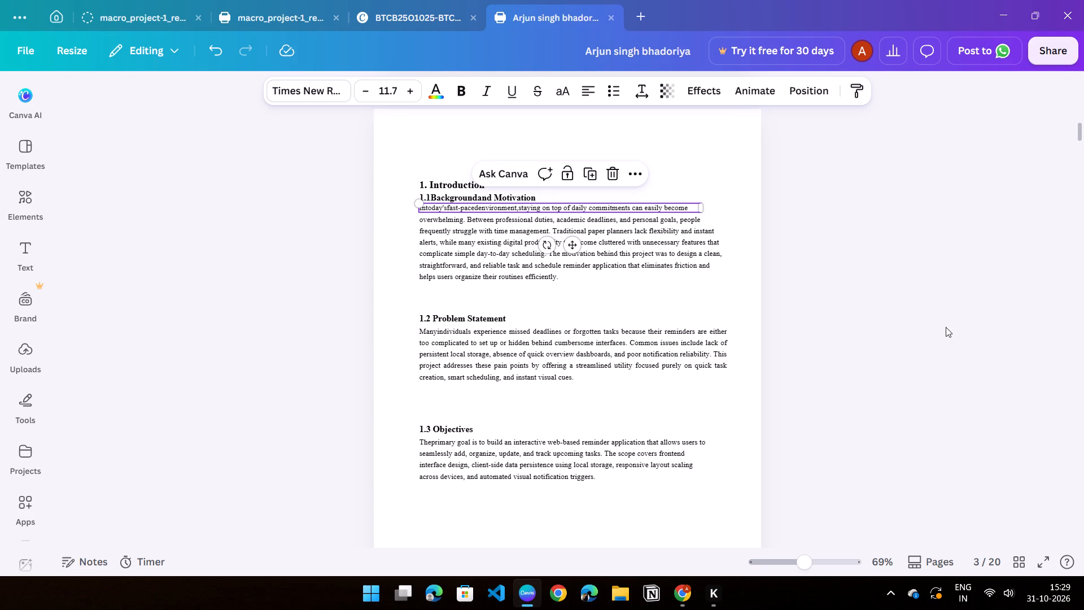
{"action": "left_click", "coordinate": [881, 325]}
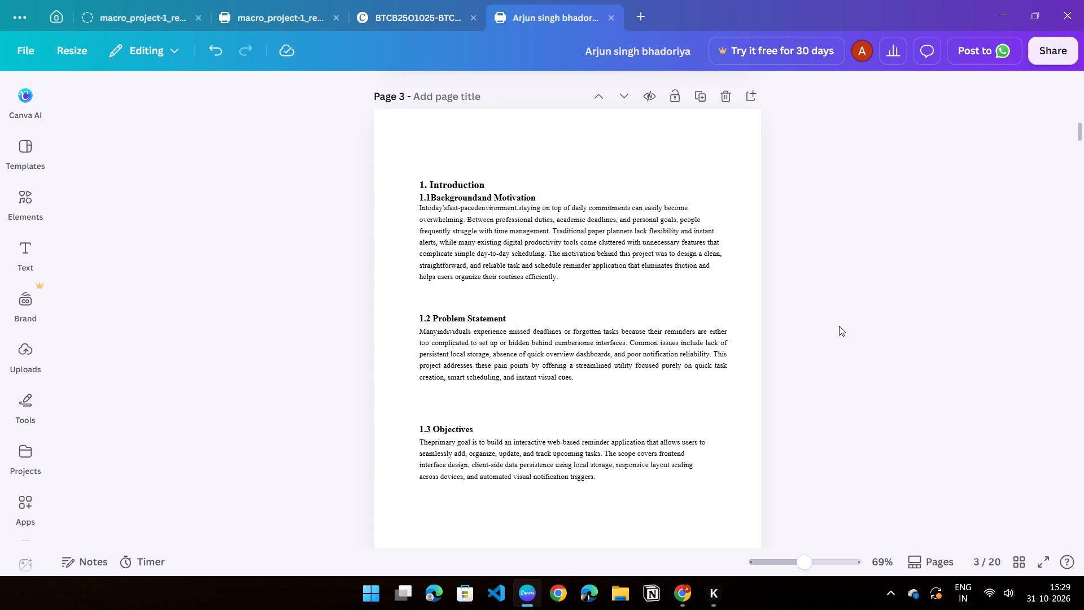
{"action": "left_click", "coordinate": [530, 210]}
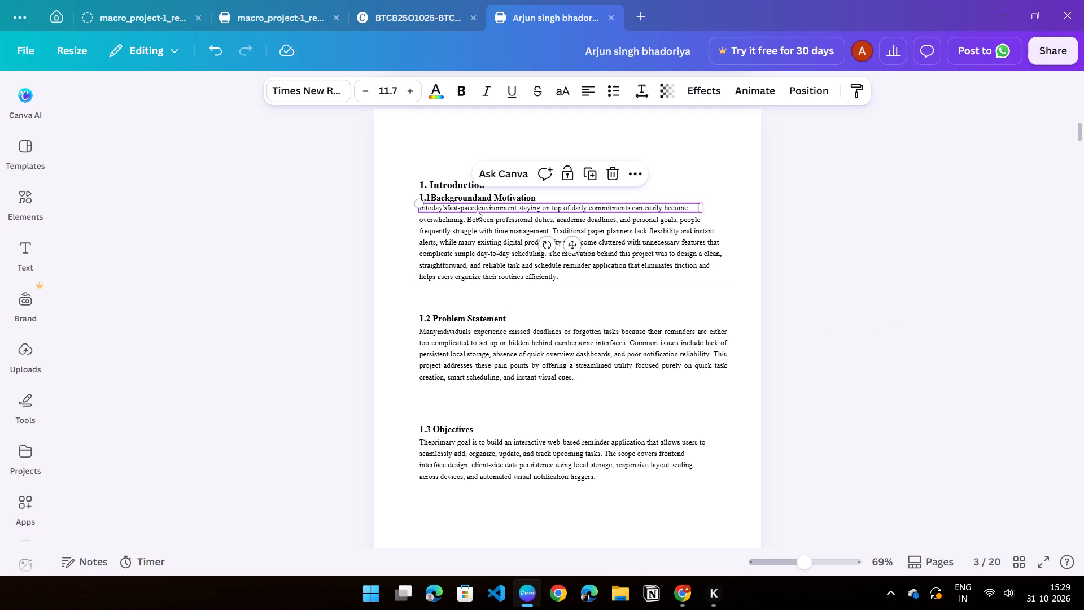
{"action": "left_click", "coordinate": [910, 314]}
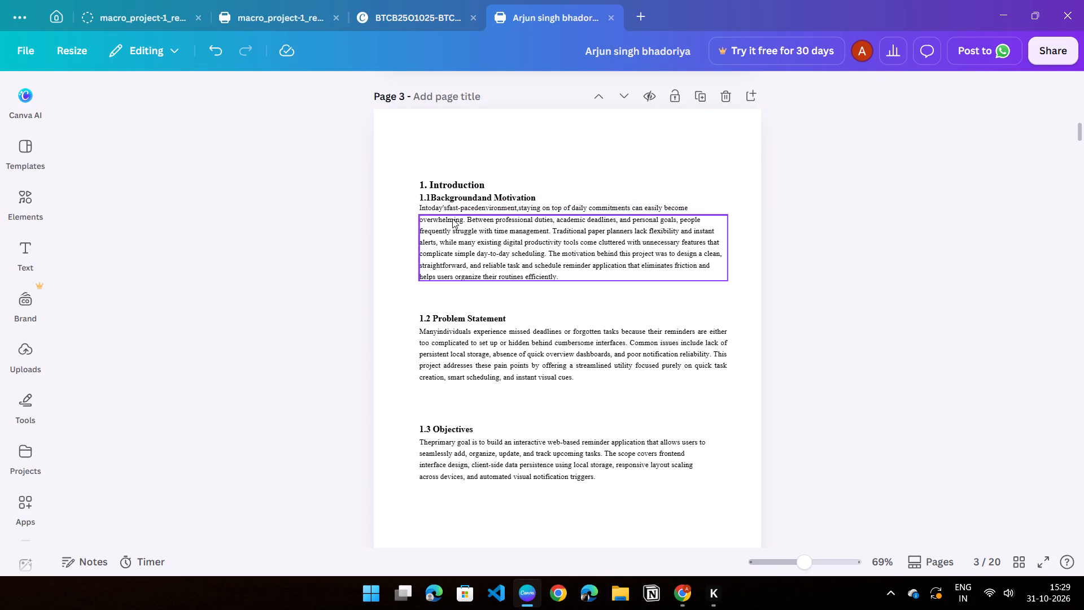
Insert the missing spaces in section 1.1's first body line so it opens with "In today's fast-paced environment".
{"action": "double_click", "coordinate": [427, 207]}
{"action": "left_click", "coordinate": [425, 207]}
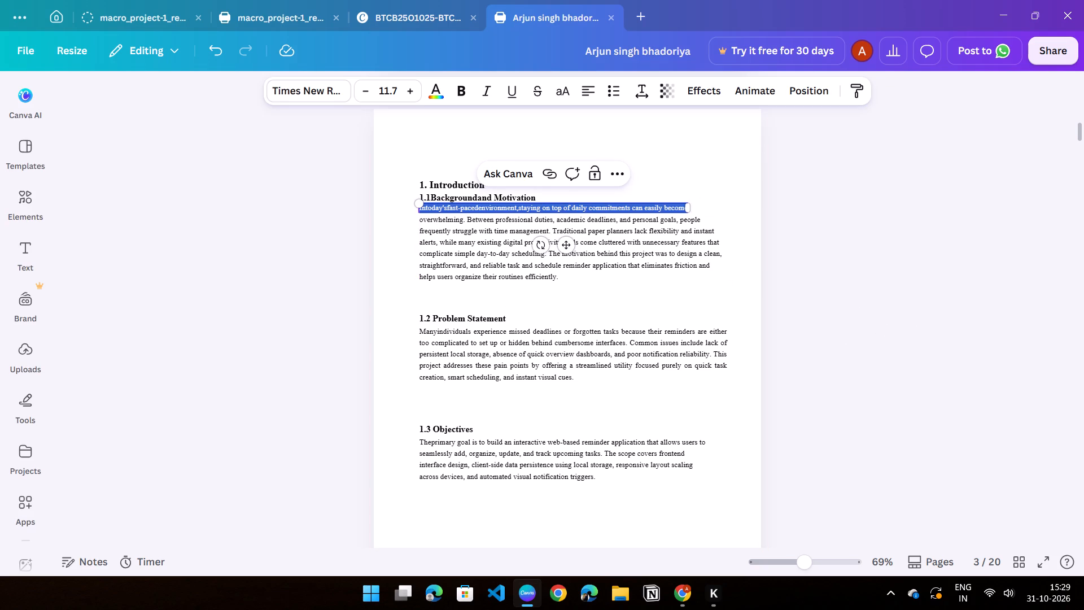
{"action": "key", "text": "space"}
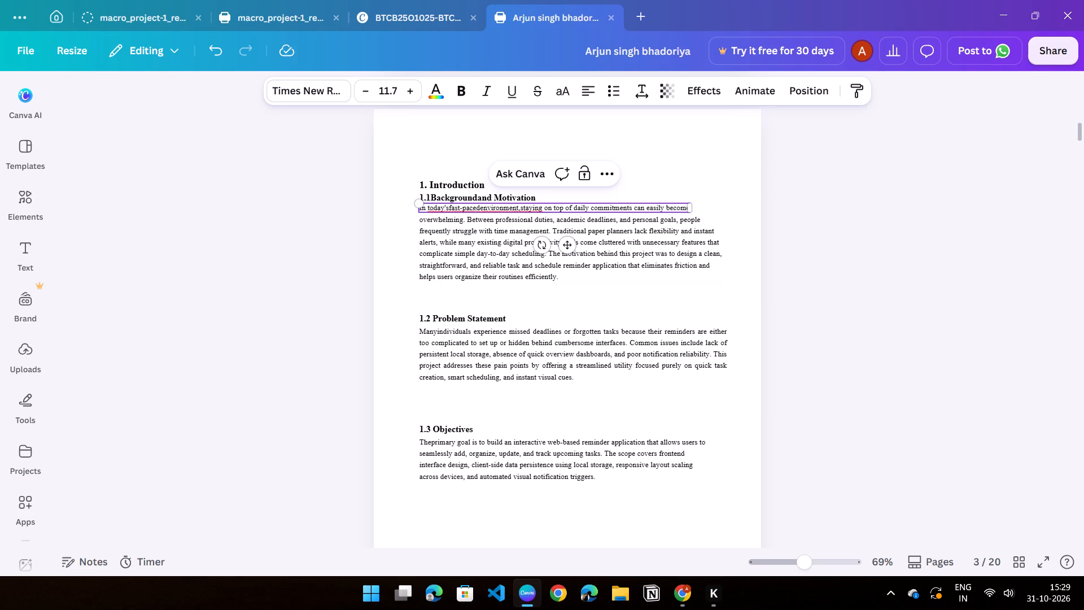
{"action": "left_click", "coordinate": [449, 206]}
{"action": "key", "text": "space"}
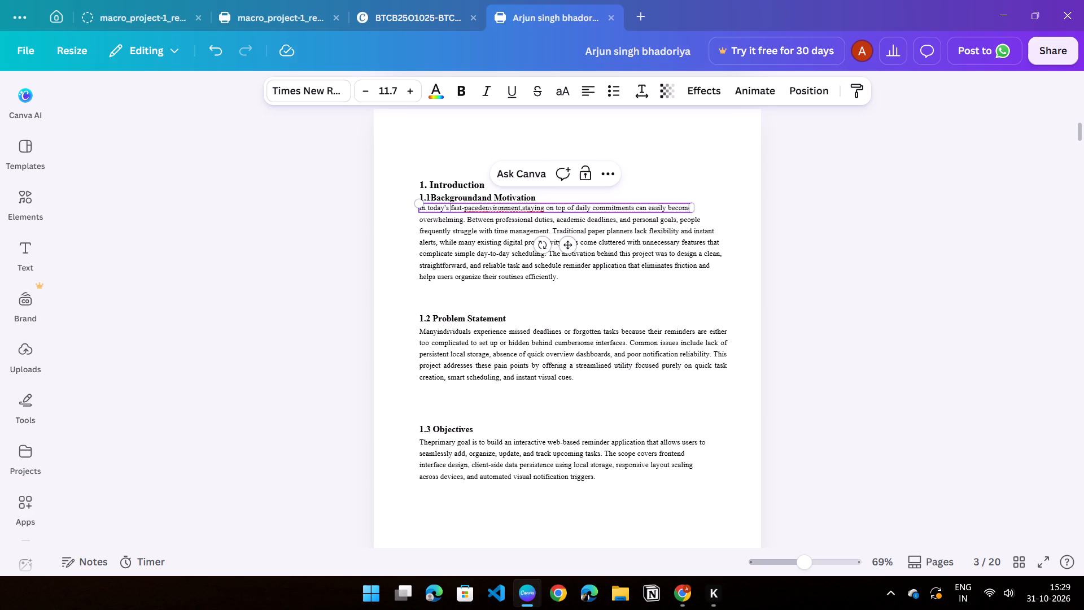
{"action": "left_click", "coordinate": [478, 208]}
{"action": "key", "text": "space"}
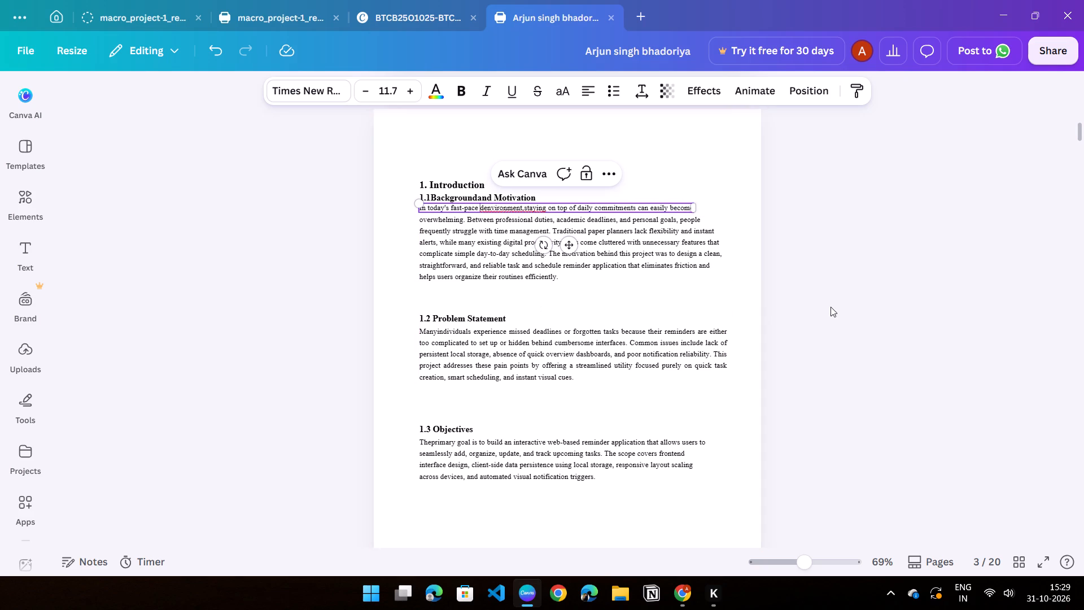
{"action": "key", "text": "BackSpace"}
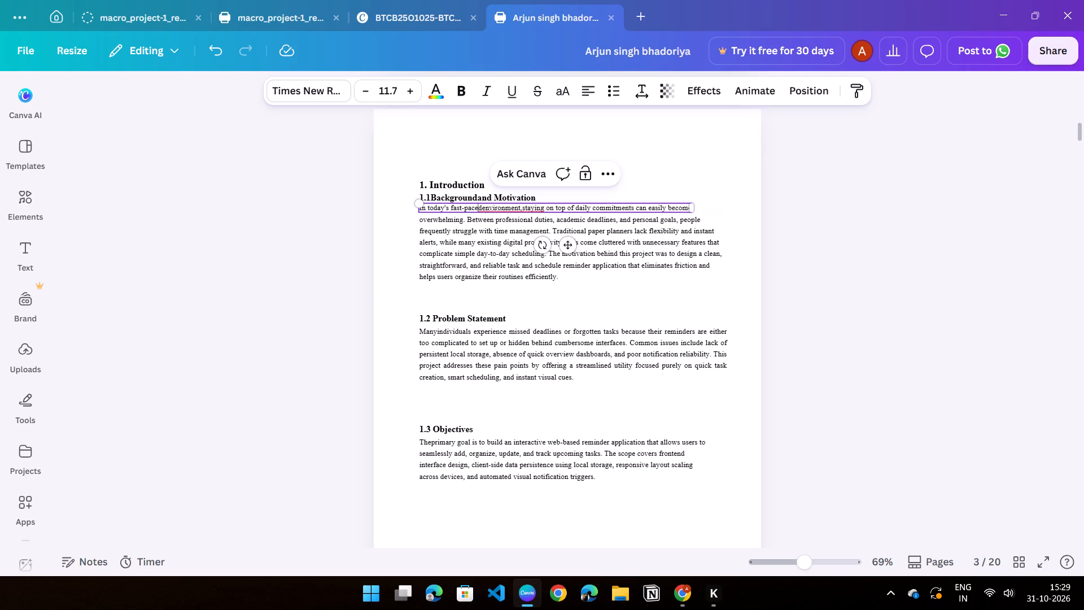
{"action": "left_click", "coordinate": [482, 207]}
{"action": "key", "text": "space"}
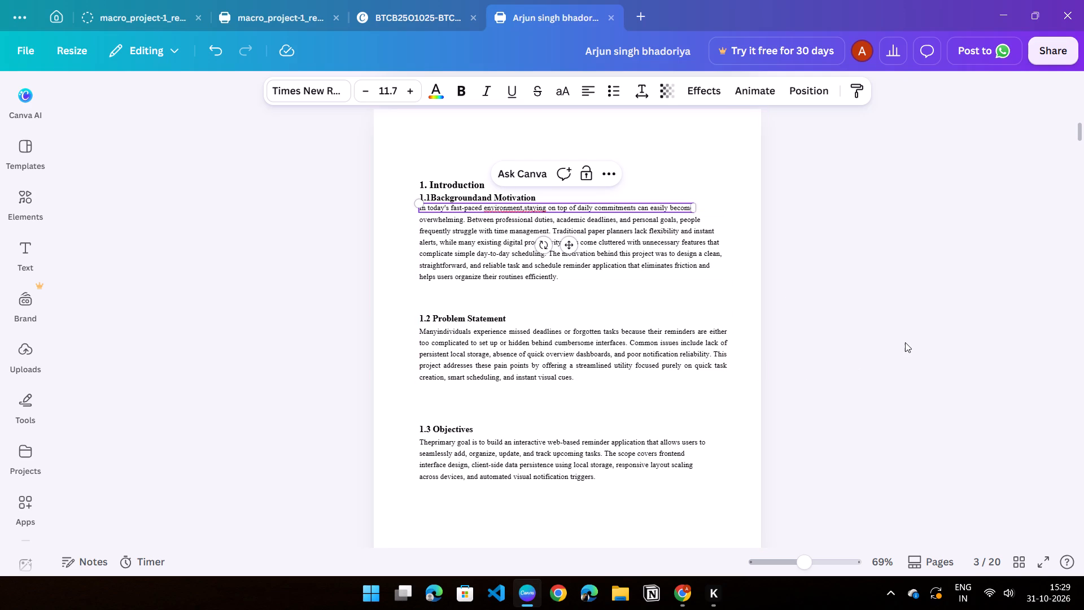
{"action": "left_click", "coordinate": [906, 342]}
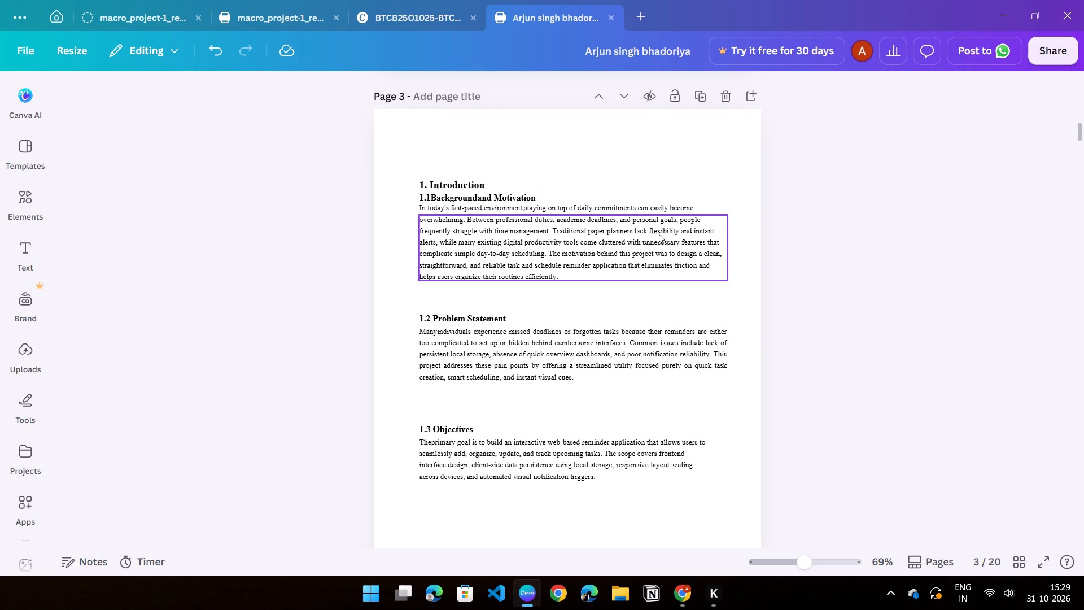
{"action": "left_click", "coordinate": [524, 247]}
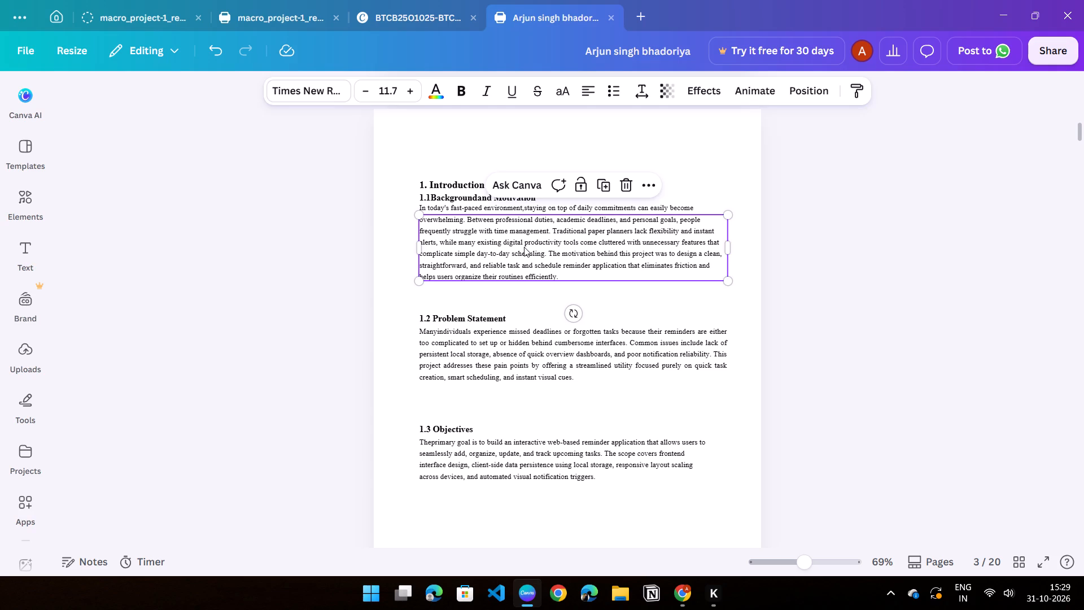
{"action": "left_click", "coordinate": [202, 236]}
{"action": "double_click", "coordinate": [432, 208]}
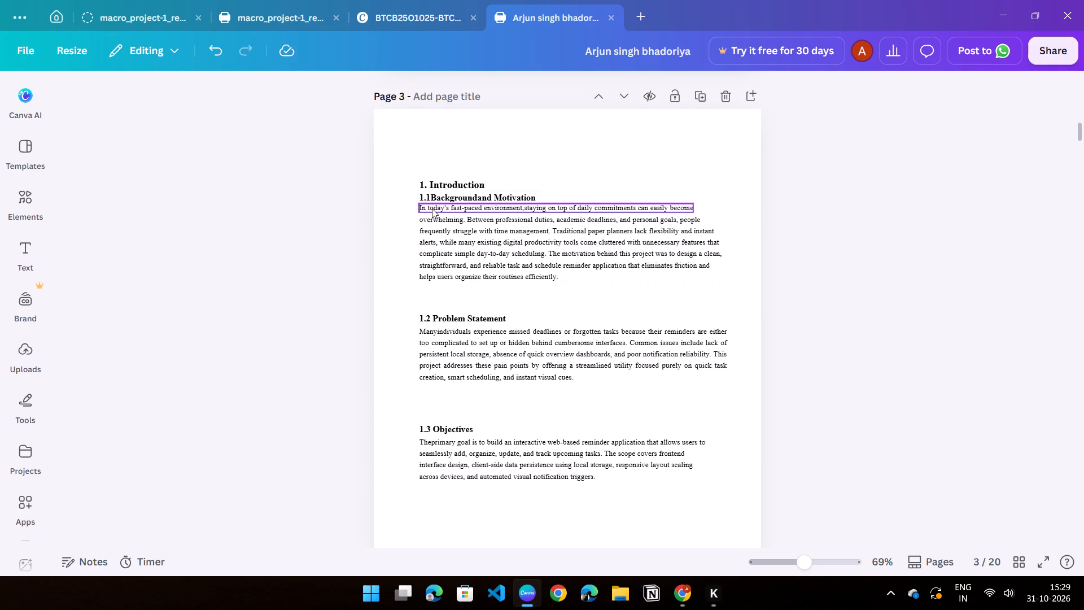
{"action": "double_click", "coordinate": [432, 208]}
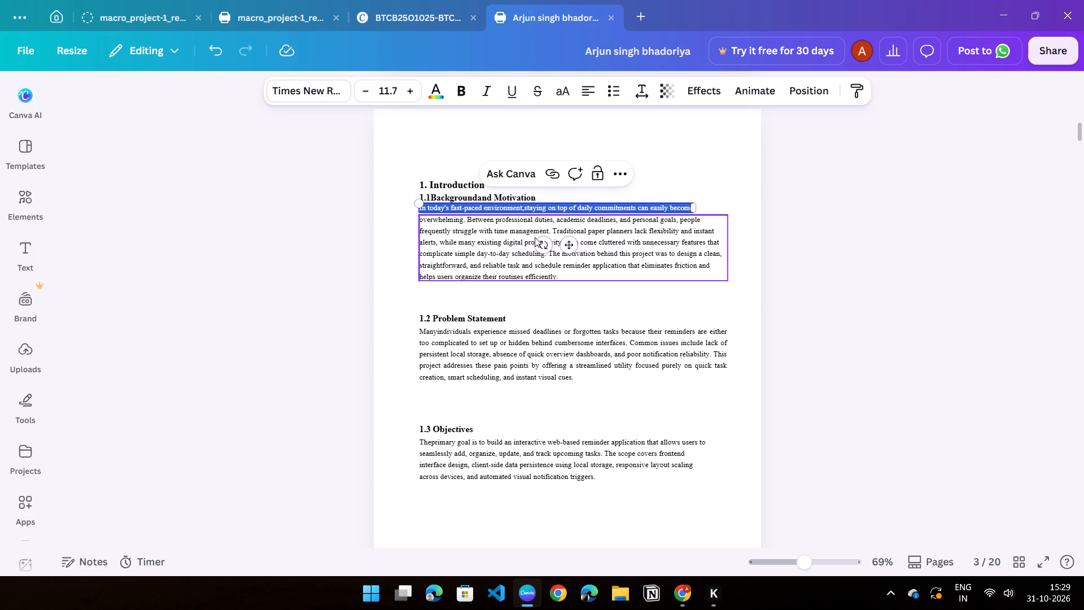
{"action": "key", "text": "ctrl+c"}
{"action": "key", "text": "alt+Tab"}
{"action": "left_click", "coordinate": [356, 199]}
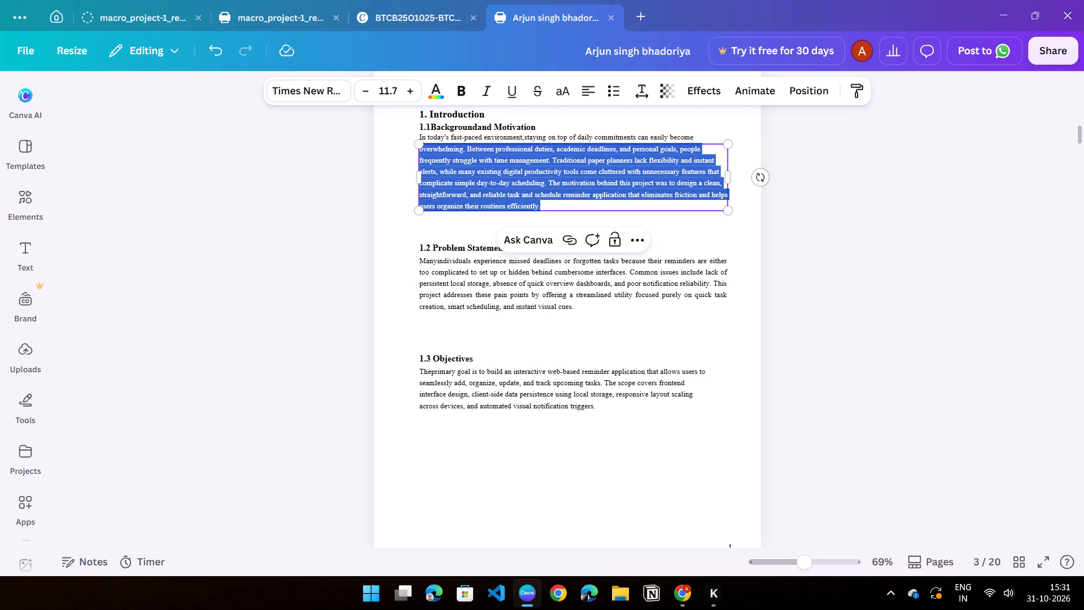
{"action": "key", "text": "BackSpace"}
{"action": "left_click", "coordinate": [652, 135]}
{"action": "left_click", "coordinate": [644, 149]}
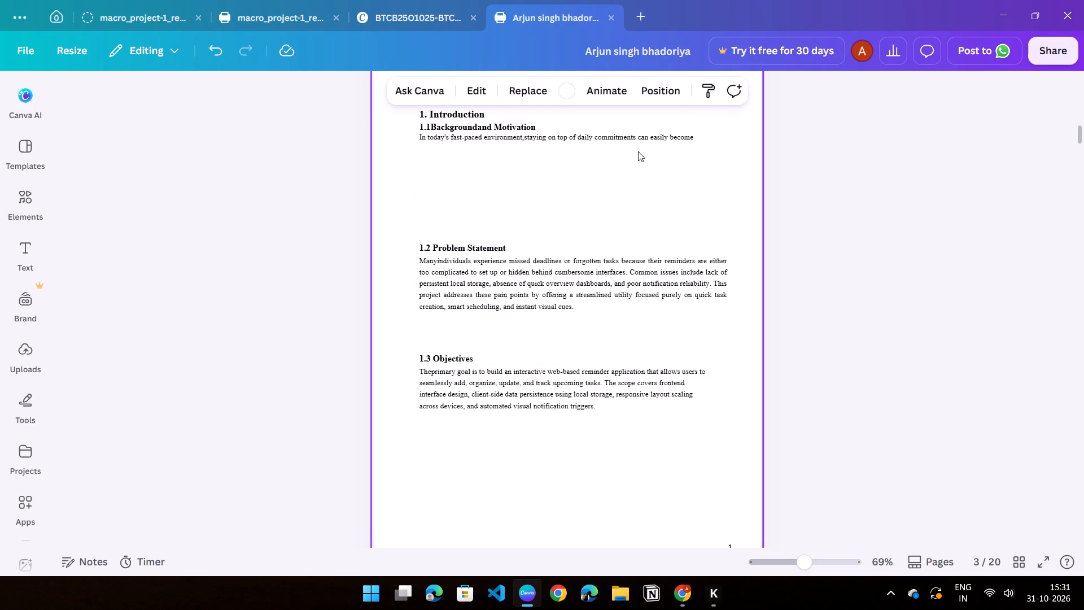
Delete the end of section 1.1's remaining body line, from the middle of "staying" onward.
{"action": "left_click", "coordinate": [627, 154]}
{"action": "left_click", "coordinate": [594, 146]}
{"action": "left_click", "coordinate": [608, 136]}
{"action": "double_click", "coordinate": [608, 136]}
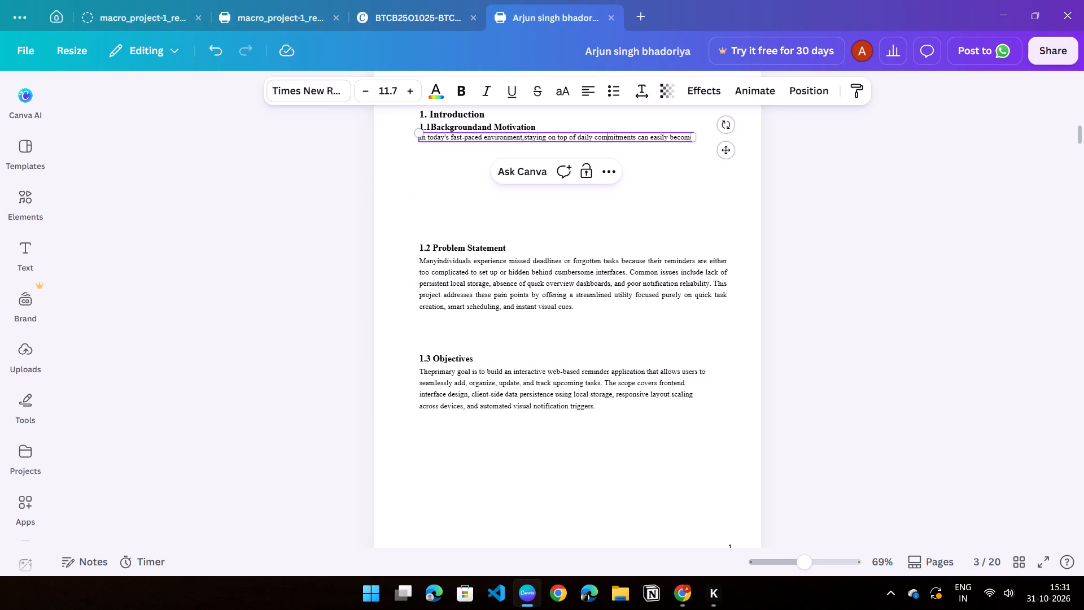
{"action": "double_click", "coordinate": [608, 136]}
{"action": "double_click", "coordinate": [586, 135]}
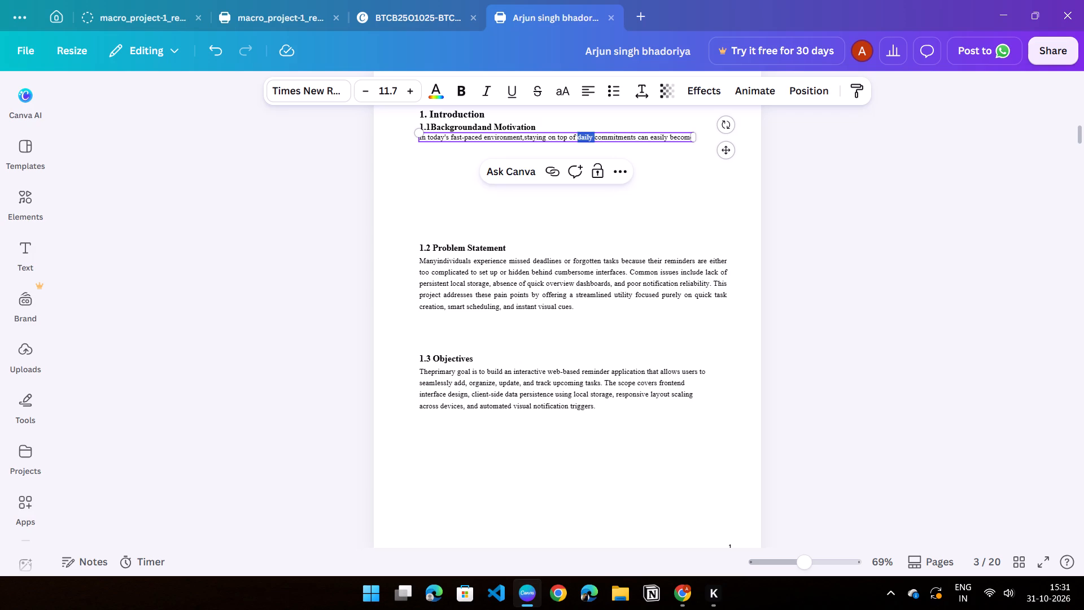
{"action": "double_click", "coordinate": [575, 135]}
{"action": "double_click", "coordinate": [427, 140]}
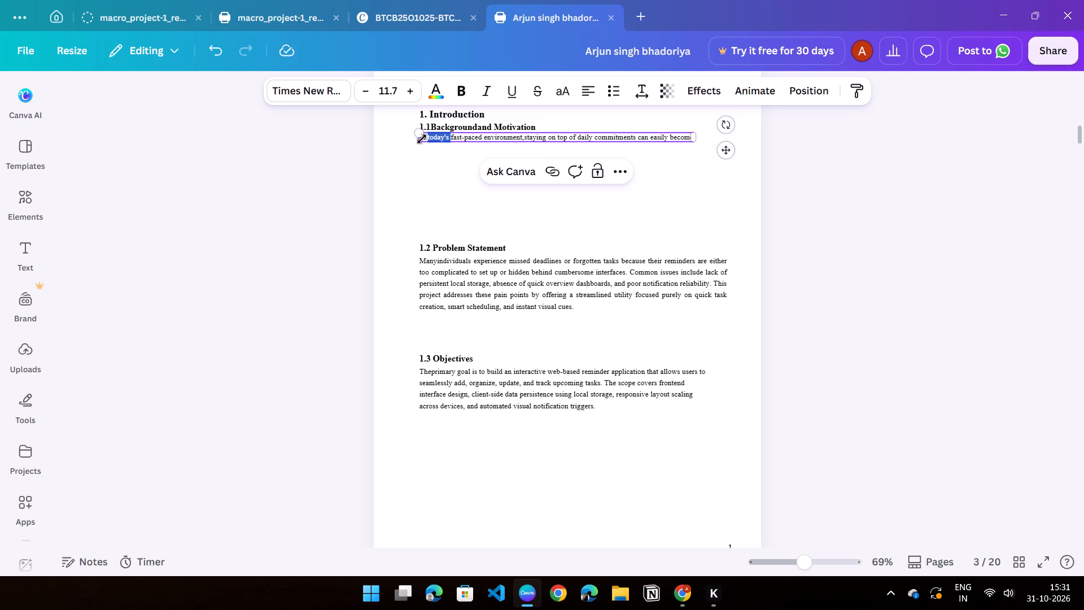
{"action": "triple_click", "coordinate": [422, 139]}
{"action": "left_click", "coordinate": [420, 139]}
{"action": "left_click", "coordinate": [687, 139]}
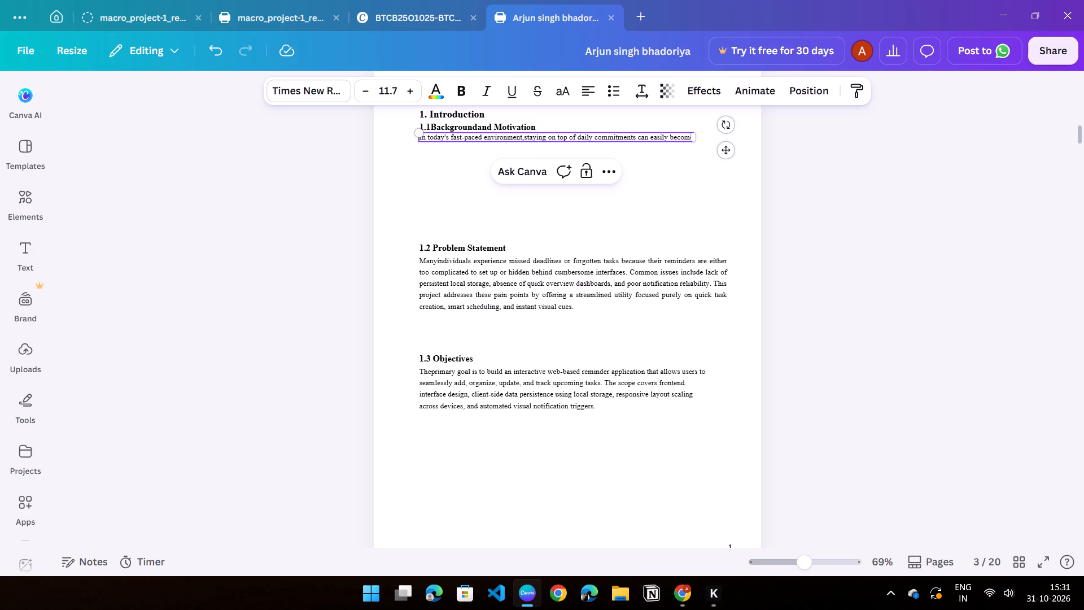
{"action": "left_click_drag", "start_coordinate": [687, 136], "coordinate": [552, 134]}
{"action": "key", "text": "BackSpace"}
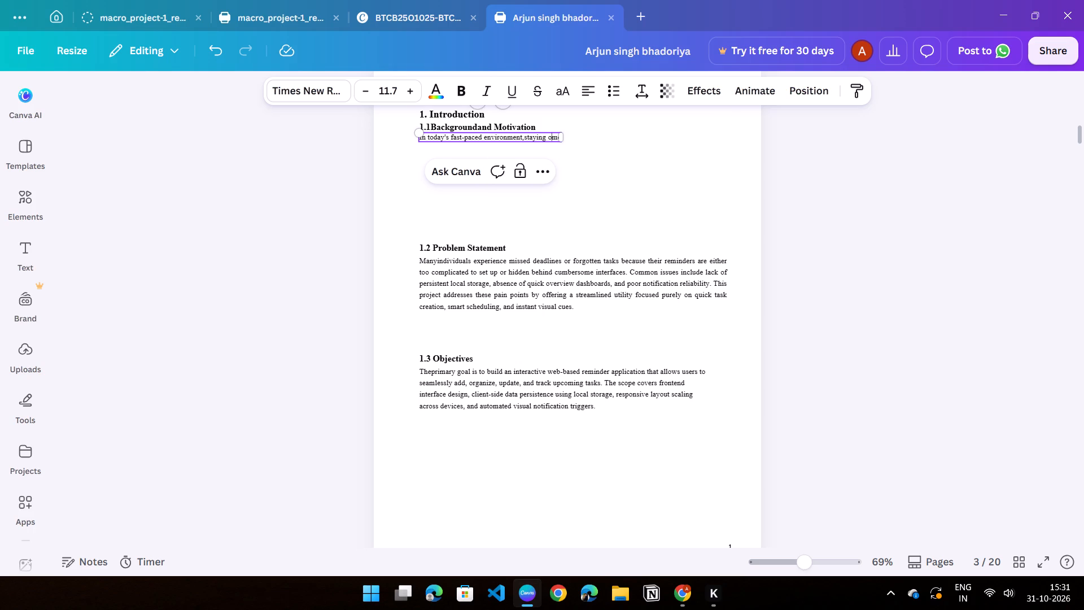
{"action": "left_click", "coordinate": [559, 136]}
{"action": "key", "text": "BackSpace"}
{"action": "key", "text": "BackSpace"}
{"action": "key", "text": "BackSpace"}
{"action": "key", "text": "BackSpace"}
{"action": "key", "text": "BackSpace"}
{"action": "key", "text": "BackSpace"}
{"action": "key", "text": "BackSpace"}
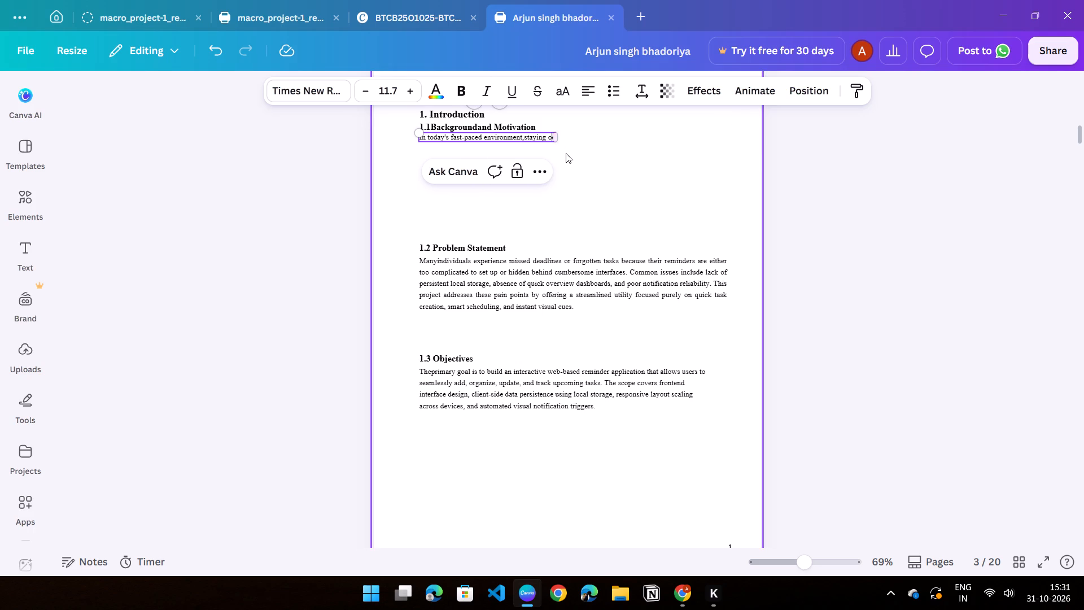
Set the font size of section 1.1's body line to 12.
{"action": "left_click", "coordinate": [397, 91]}
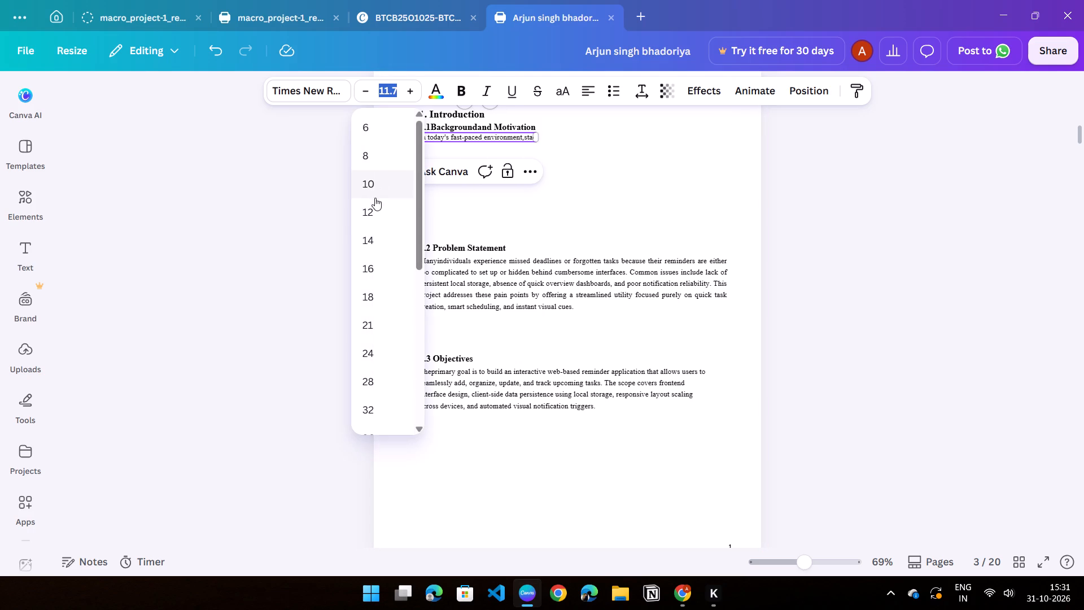
{"action": "left_click", "coordinate": [374, 220]}
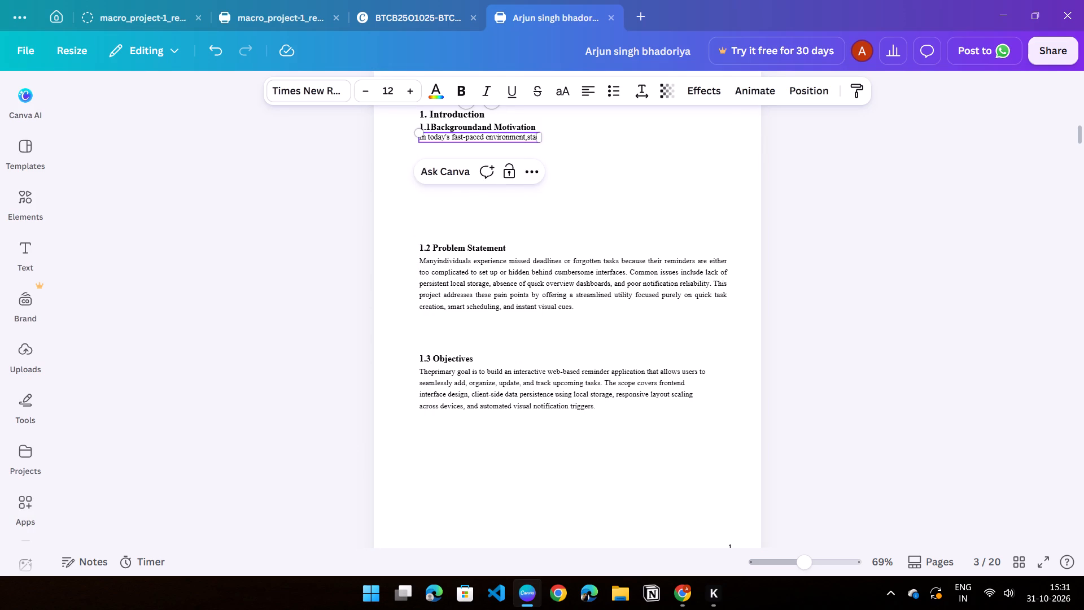
Delete the rest of section 1.1's old body line back to the opening "In".
{"action": "left_click", "coordinate": [536, 137]}
{"action": "left_click", "coordinate": [537, 137]}
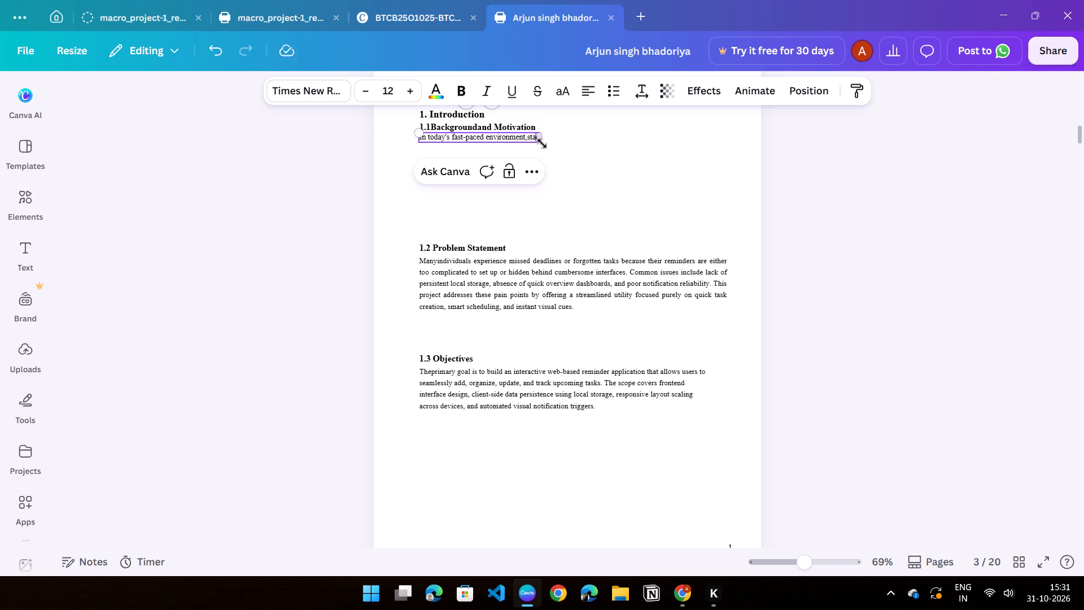
{"action": "left_click", "coordinate": [537, 138]}
{"action": "left_click", "coordinate": [537, 138]}
{"action": "key", "text": "BackSpace"}
{"action": "key", "text": "BackSpace"}
{"action": "key", "text": "BackSpace"}
{"action": "key", "text": "BackSpace"}
{"action": "key", "text": "BackSpace"}
{"action": "key", "text": "BackSpace"}
{"action": "key", "text": "BackSpace"}
{"action": "key", "text": "BackSpace"}
{"action": "key", "text": "BackSpace"}
{"action": "key", "text": "BackSpace"}
{"action": "key", "text": "BackSpace"}
{"action": "key", "text": "BackSpace"}
{"action": "key", "text": "BackSpace"}
{"action": "key", "text": "BackSpace"}
{"action": "key", "text": "BackSpace"}
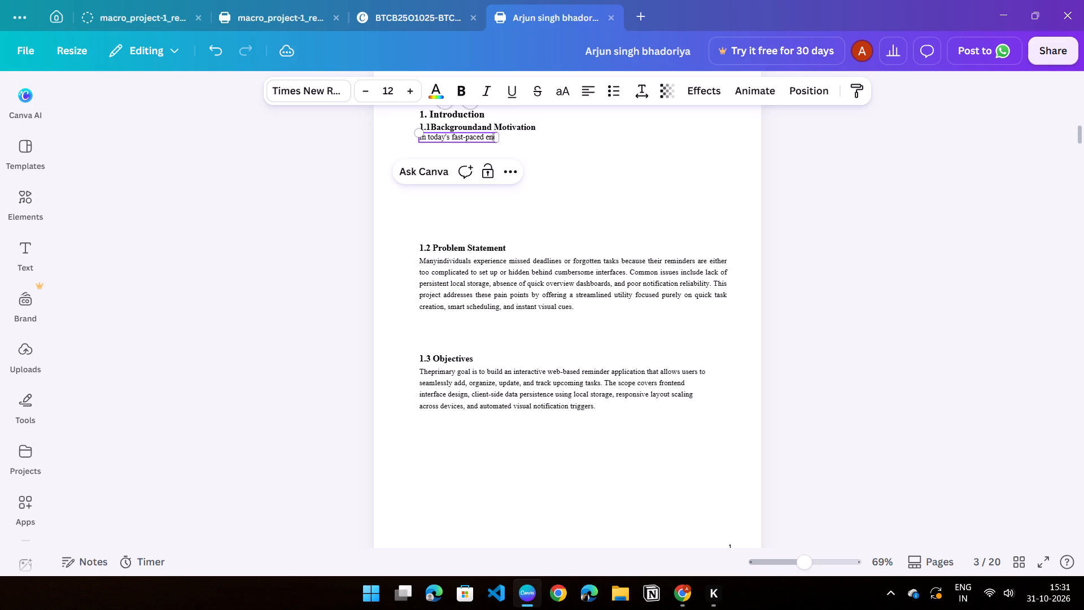
{"action": "key", "text": "BackSpace"}
{"action": "key", "text": "BackSpace"}
{"action": "key", "text": "BackSpace"}
{"action": "key", "text": "BackSpace"}
{"action": "key", "text": "BackSpace"}
{"action": "key", "text": "BackSpace"}
{"action": "key", "text": "BackSpace"}
{"action": "key", "text": "BackSpace"}
{"action": "key", "text": "BackSpace"}
{"action": "key", "text": "BackSpace"}
{"action": "key", "text": "BackSpace"}
{"action": "key", "text": "BackSpace"}
{"action": "key", "text": "BackSpace"}
{"action": "key", "text": "BackSpace"}
{"action": "key", "text": "BackSpace"}
{"action": "key", "text": "BackSpace"}
{"action": "key", "text": "BackSpace"}
{"action": "key", "text": "BackSpace"}
{"action": "key", "text": "BackSpace"}
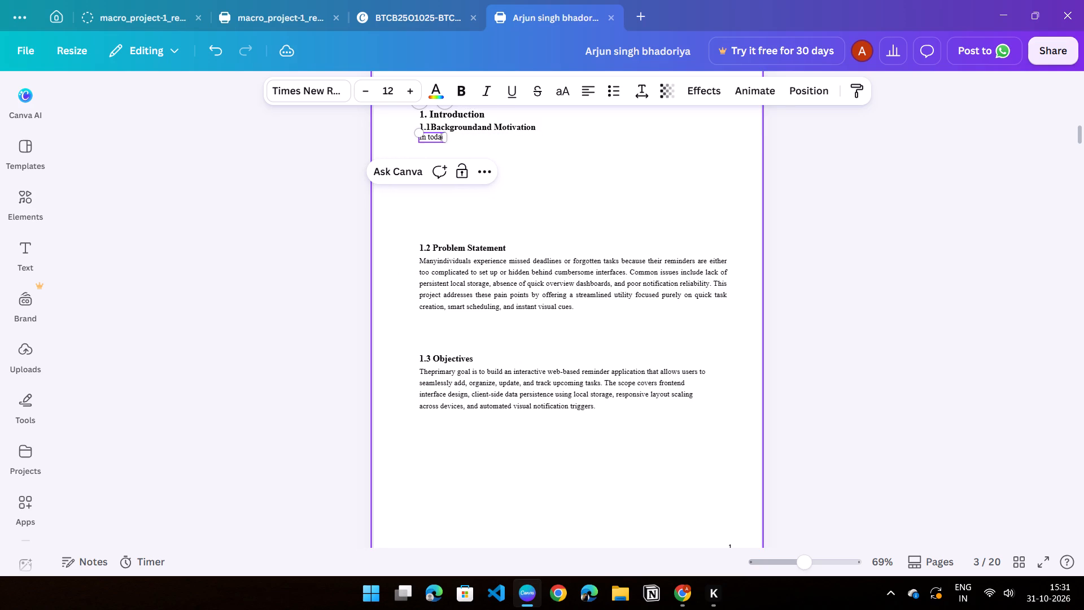
{"action": "key", "text": "BackSpace"}
{"action": "key", "text": "BackSpace"}
{"action": "key", "text": "BackSpace"}
{"action": "key", "text": "BackSpace"}
{"action": "key", "text": "BackSpace"}
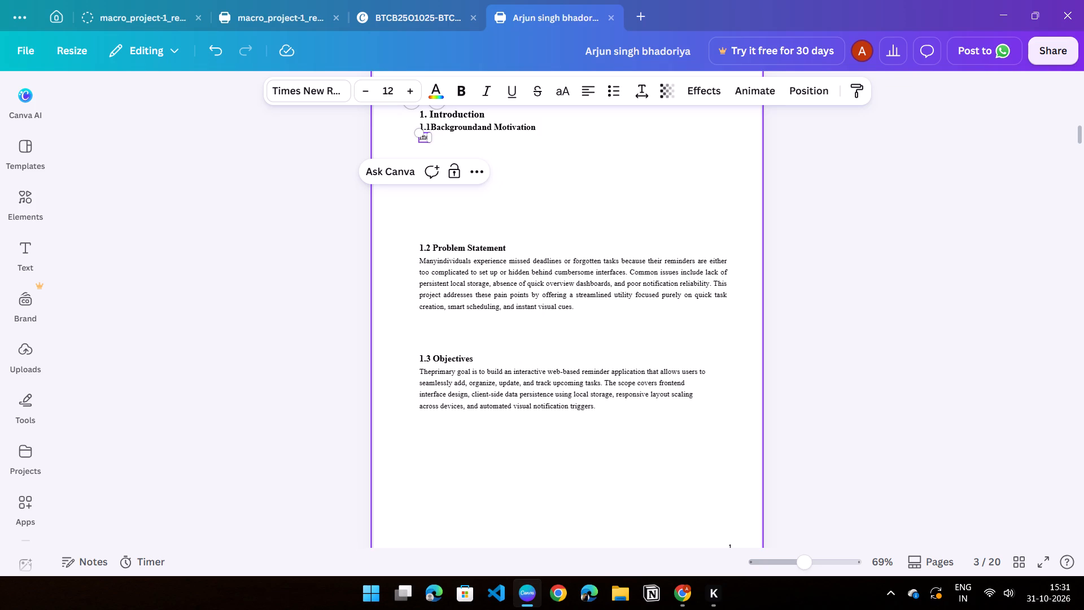
Paste the copied humanized paragraph after a space in section 1.1's body text box.
{"action": "key", "text": "space"}
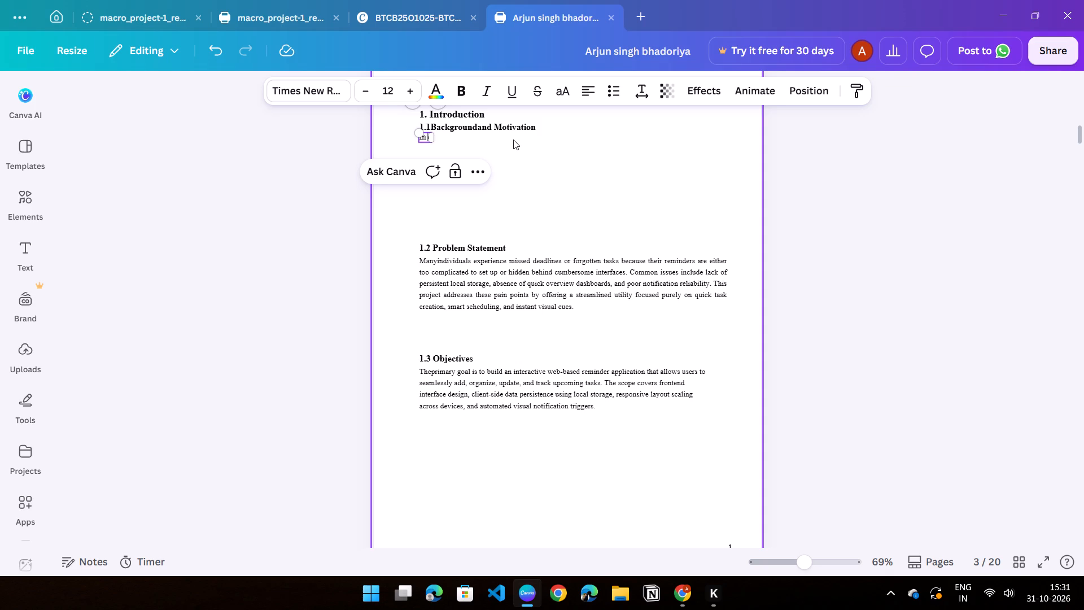
{"action": "key", "text": "ctrl+v"}
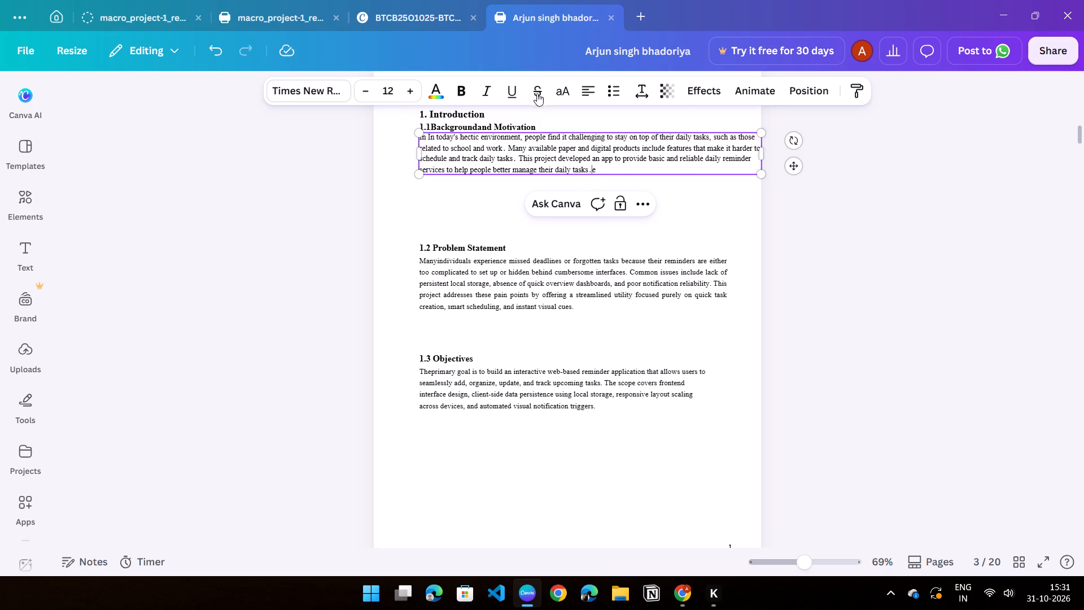
Set the line spacing of section 1.1's body text to 1.5.
{"action": "left_click", "coordinate": [640, 86]}
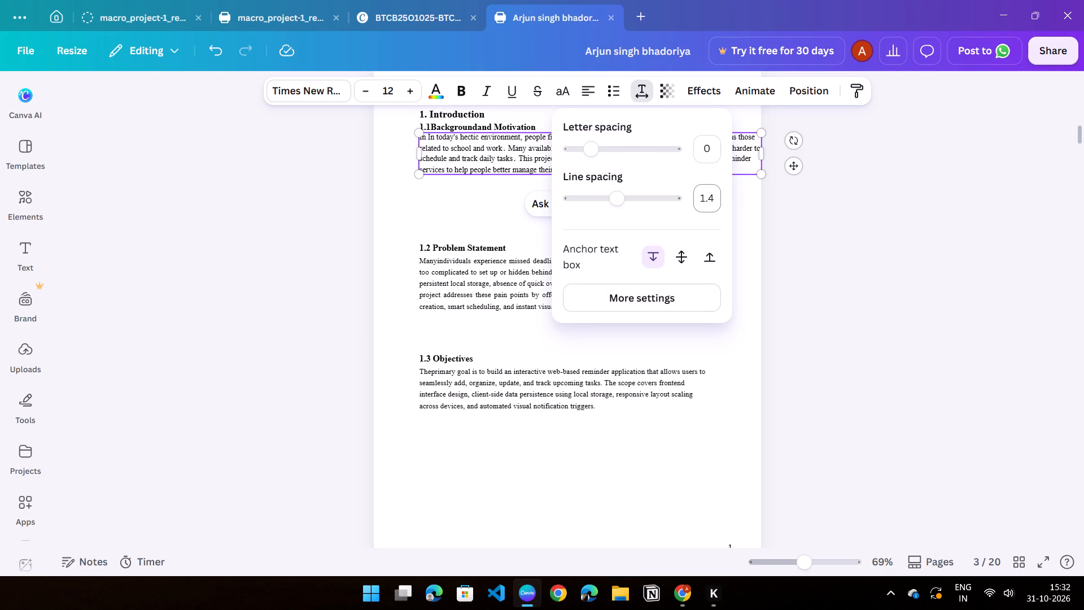
{"action": "double_click", "coordinate": [713, 199]}
{"action": "left_click", "coordinate": [713, 199]}
{"action": "left_click", "coordinate": [714, 199]}
{"action": "left_click", "coordinate": [709, 195]}
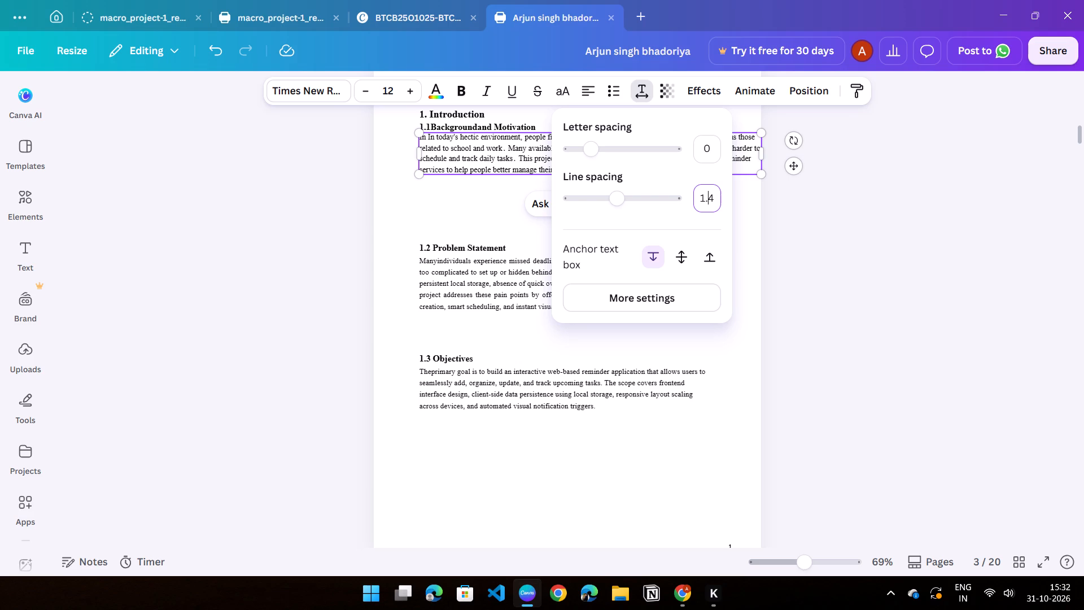
{"action": "left_click", "coordinate": [711, 196]}
{"action": "left_click", "coordinate": [714, 198]}
{"action": "key", "text": "BackSpace"}
{"action": "key", "text": "5"}
{"action": "key", "text": "Return"}
{"action": "left_click", "coordinate": [834, 206]}
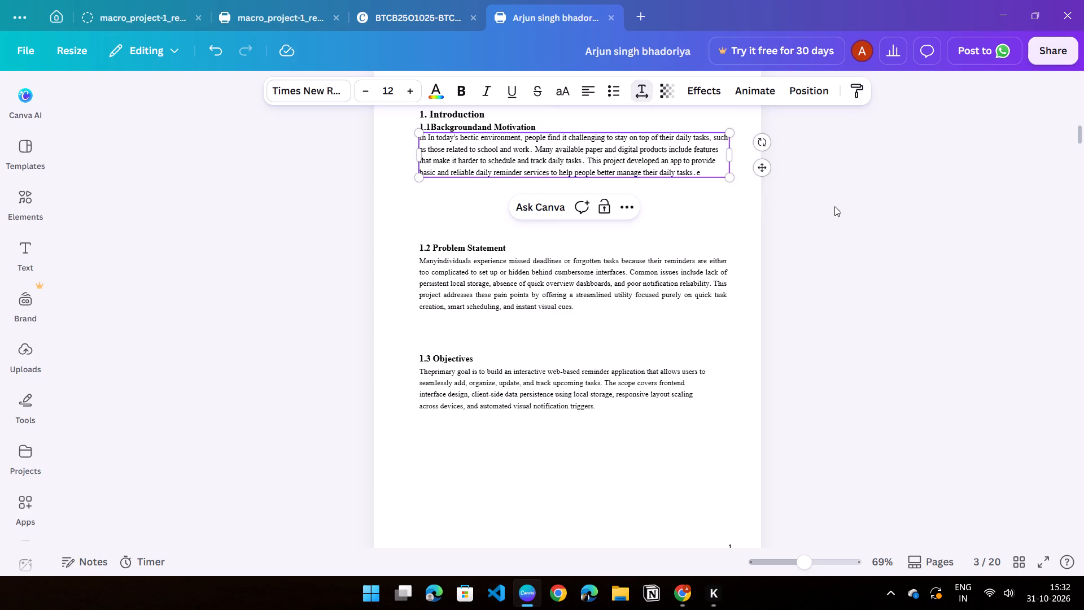
{"action": "left_click", "coordinate": [250, 213]}
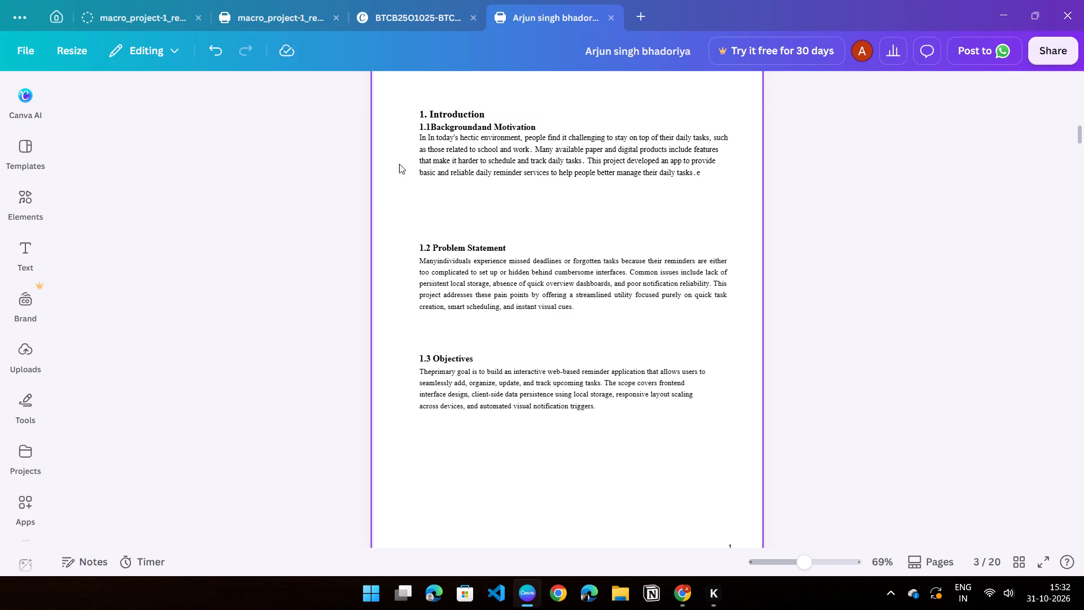
Delete the duplicate "In" at the start of section 1.1's body paragraph.
{"action": "double_click", "coordinate": [428, 138]}
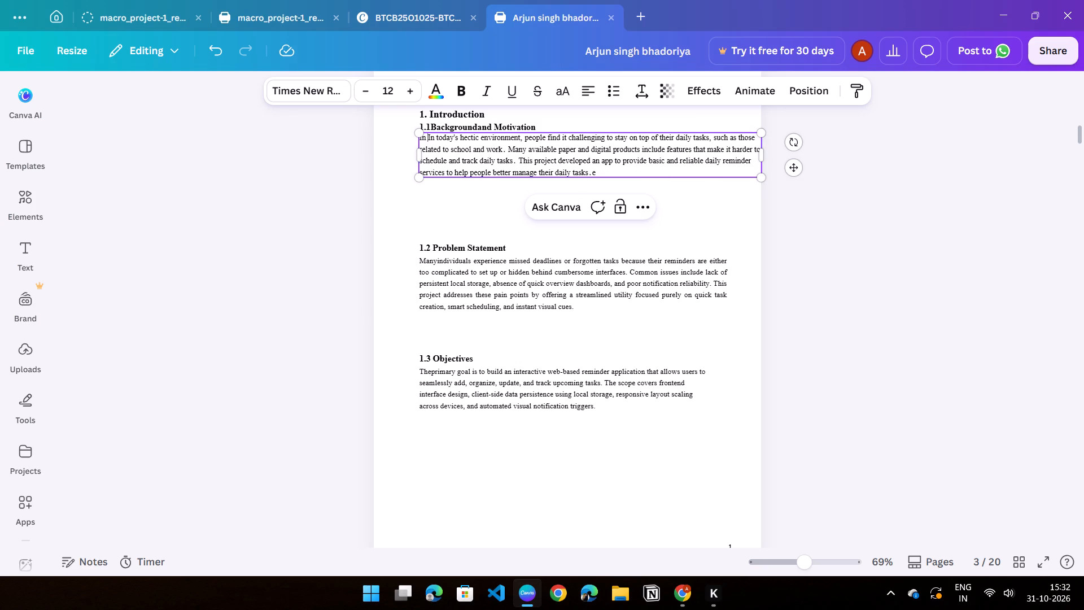
{"action": "key", "text": "BackSpace"}
{"action": "key", "text": "BackSpace"}
{"action": "key", "text": "BackSpace"}
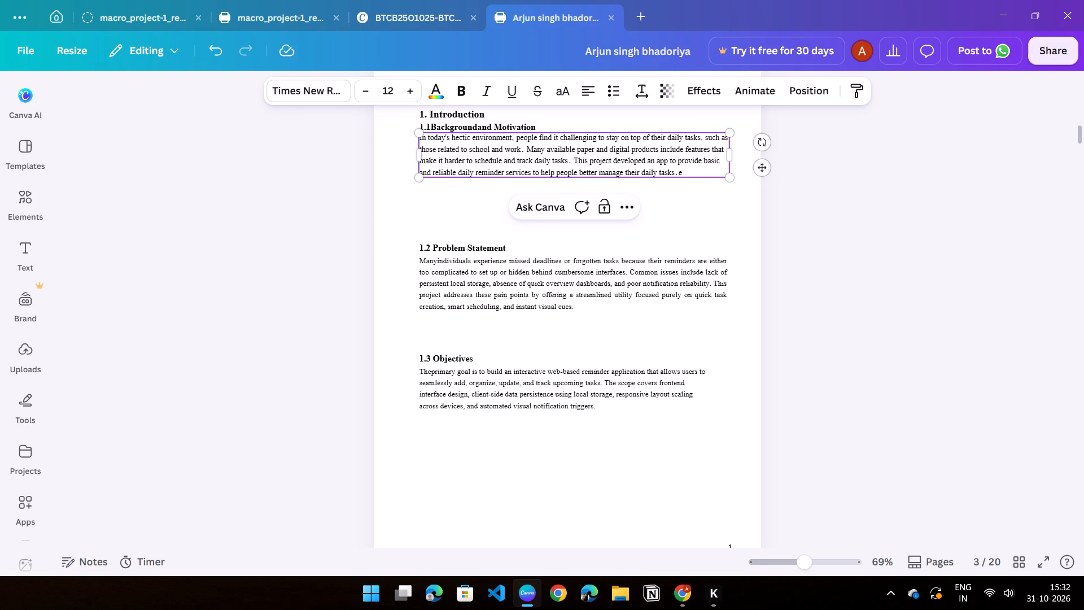
{"action": "left_click", "coordinate": [906, 278]}
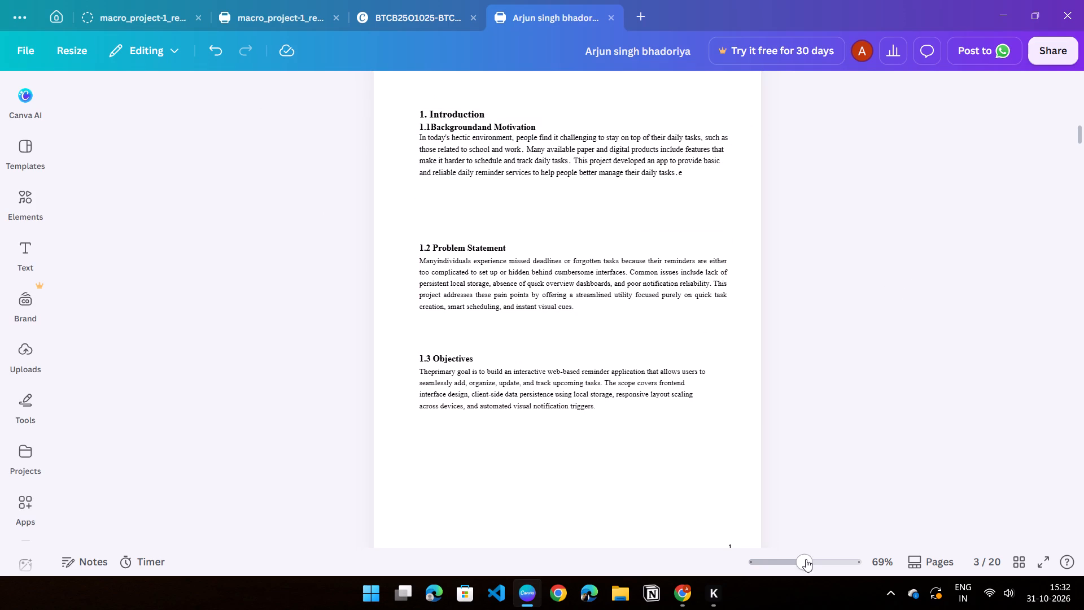
{"action": "left_click_drag", "start_coordinate": [806, 559], "coordinate": [812, 559]}
{"action": "scroll", "coordinate": [886, 352], "scroll_direction": "up", "scroll_amount": 1}
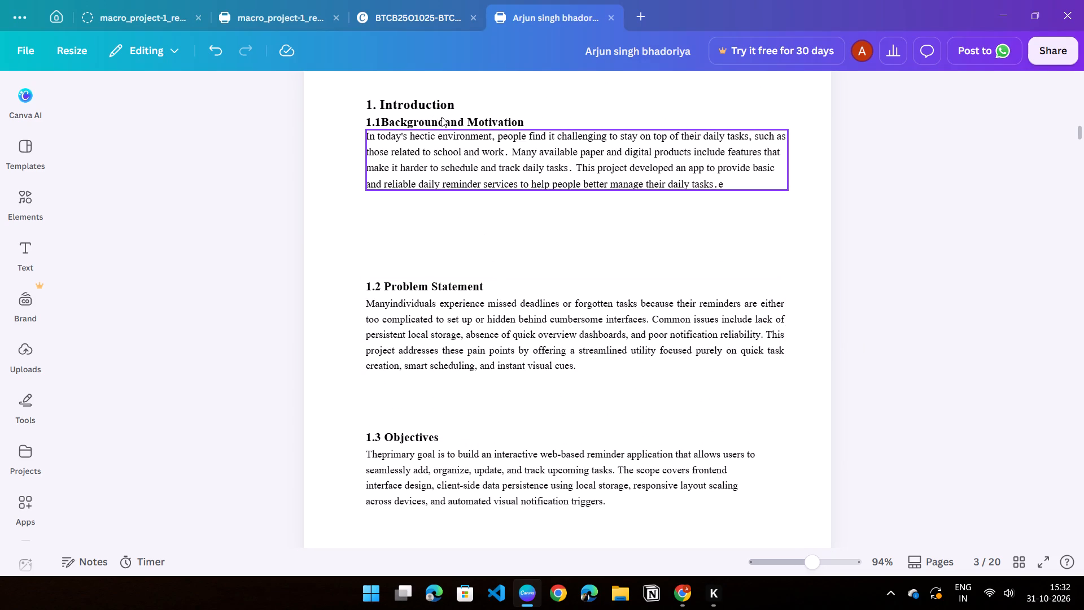
{"action": "left_click", "coordinate": [442, 117]}
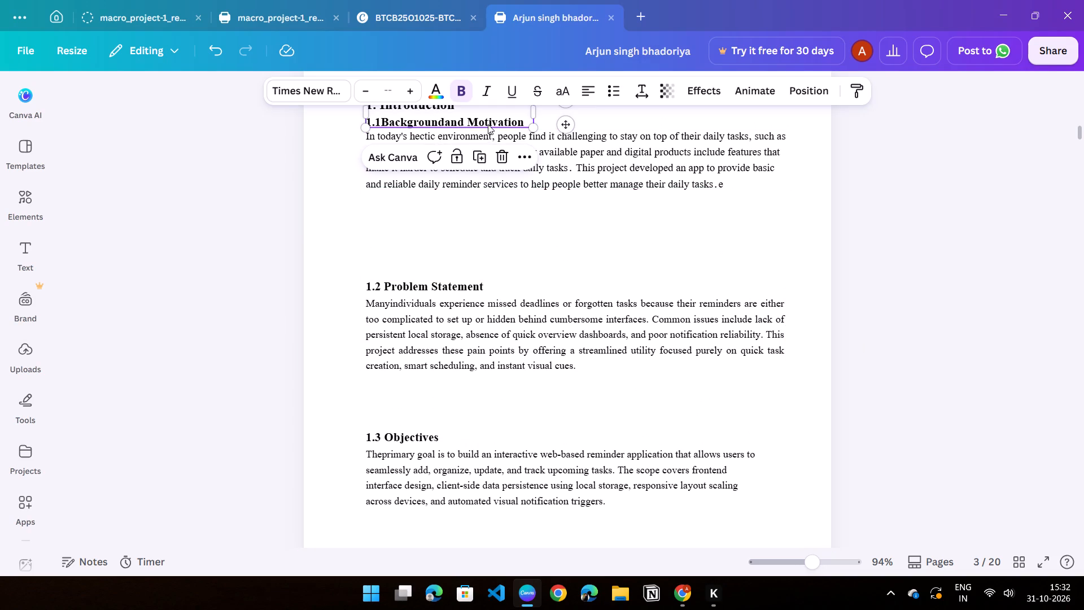
{"action": "left_click", "coordinate": [592, 247]}
{"action": "scroll", "coordinate": [527, 257], "scroll_direction": "down", "scroll_amount": 1}
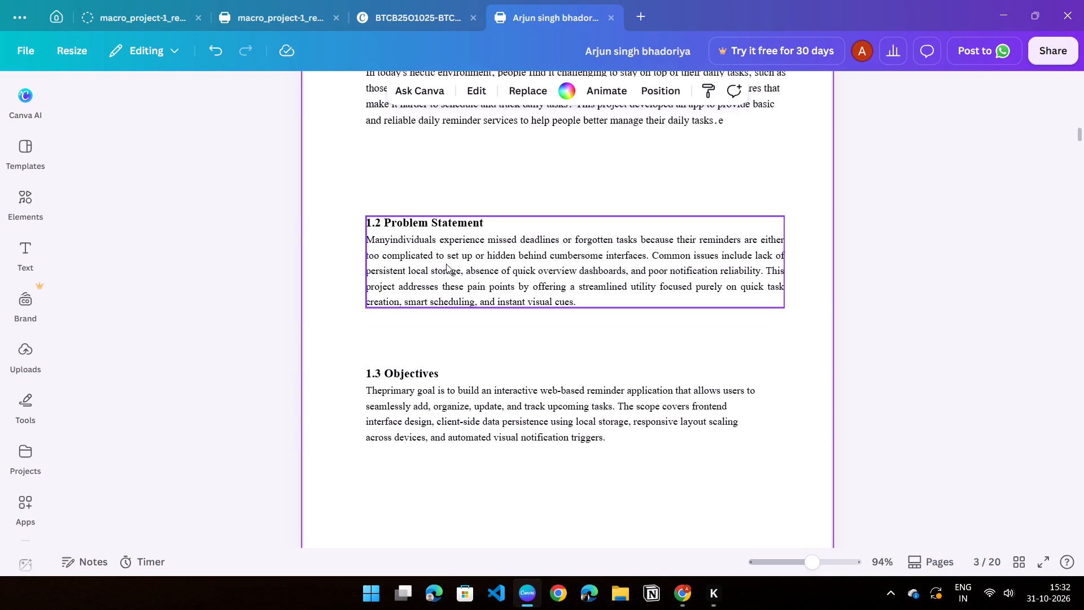
{"action": "scroll", "coordinate": [426, 243], "scroll_direction": "up", "scroll_amount": 1}
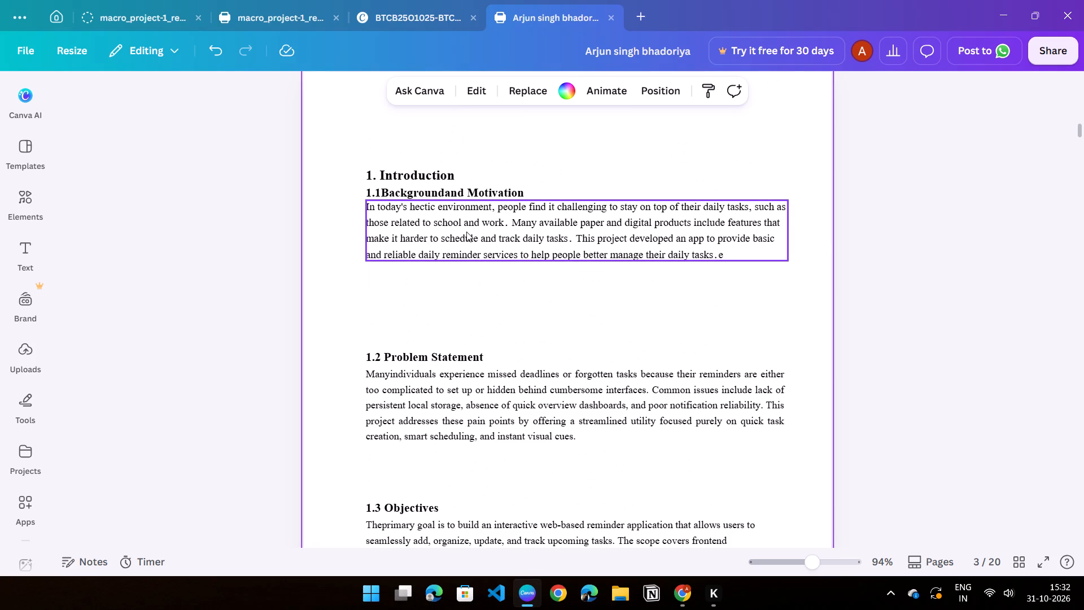
{"action": "scroll", "coordinate": [466, 232], "scroll_direction": "down", "scroll_amount": 2}
{"action": "left_click", "coordinate": [445, 143]}
{"action": "scroll", "coordinate": [443, 147], "scroll_direction": "up", "scroll_amount": 1}
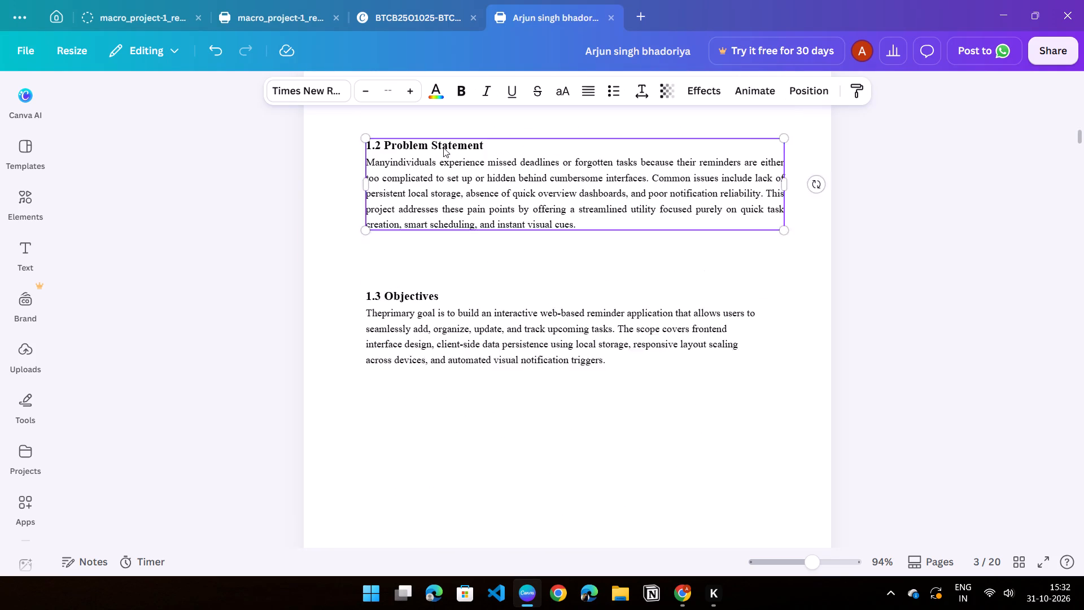
{"action": "left_click", "coordinate": [394, 229]}
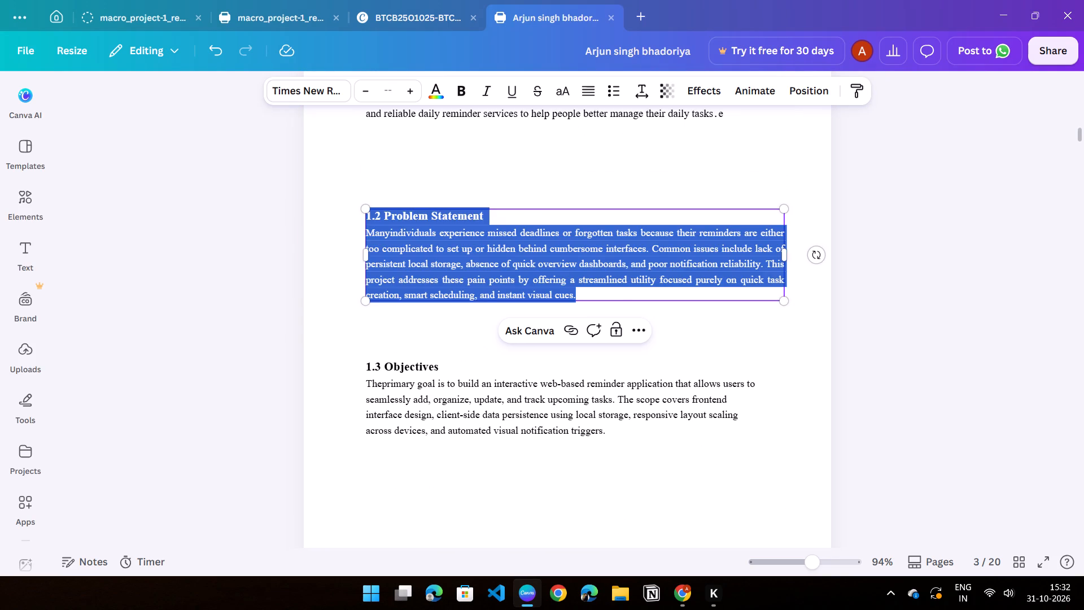
{"action": "left_click", "coordinate": [392, 236]}
{"action": "left_click", "coordinate": [390, 233]}
{"action": "left_click_drag", "start_coordinate": [390, 233], "coordinate": [449, 246]}
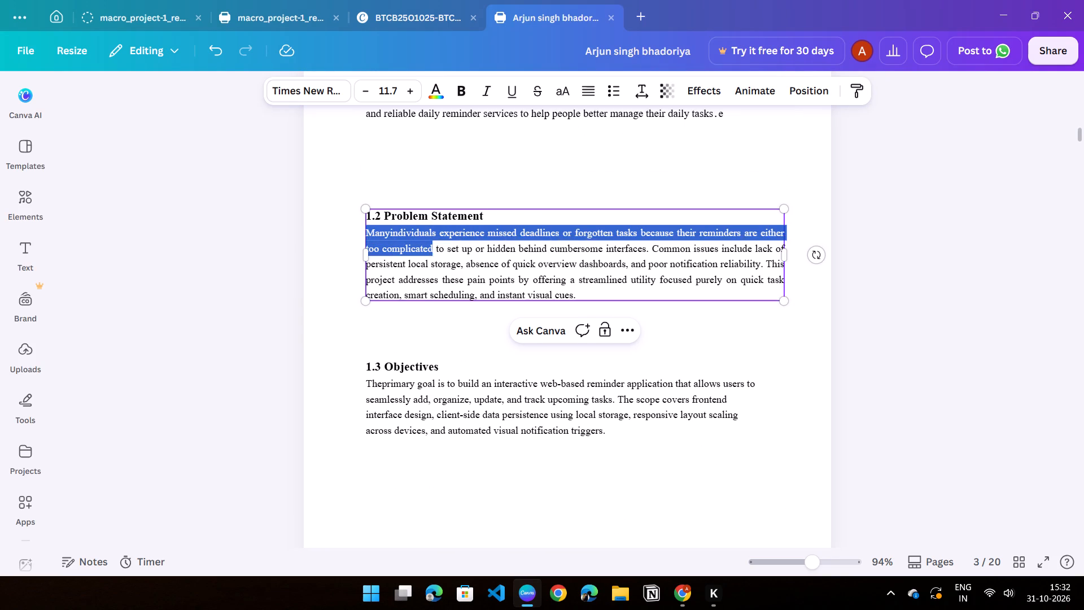
{"action": "left_click_drag", "start_coordinate": [449, 246], "coordinate": [520, 258]}
{"action": "left_click", "coordinate": [409, 230]}
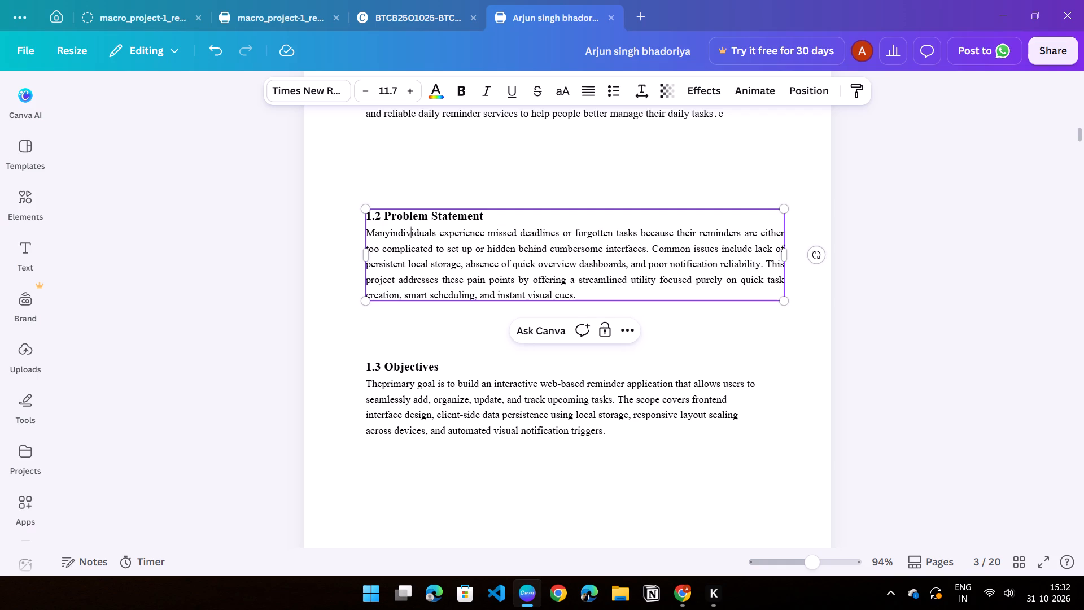
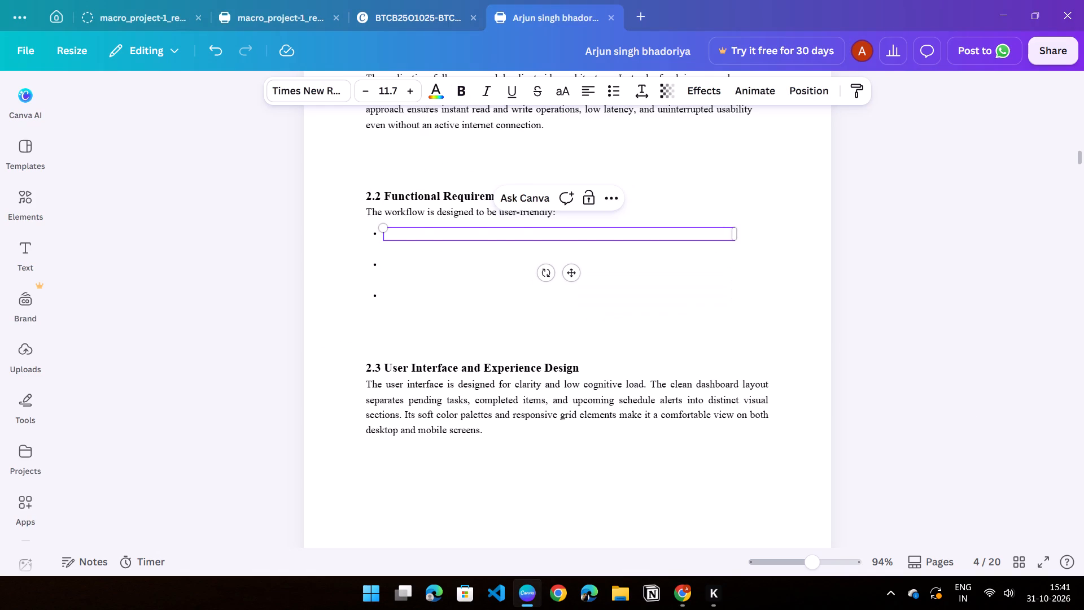
{"action": "key", "text": "ctrl+v"}
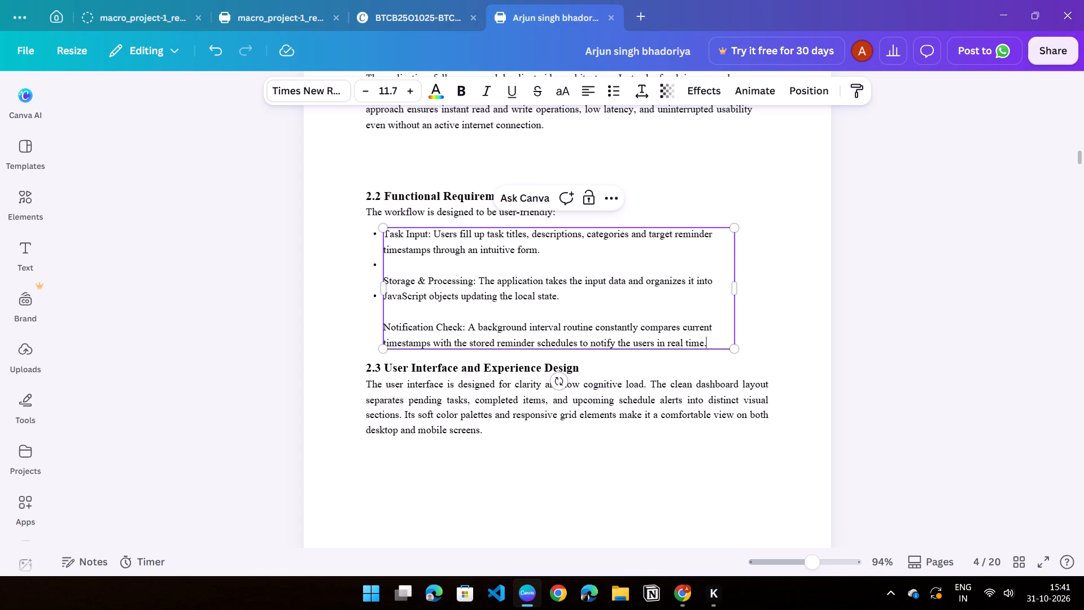
Apply 1.5 line spacing to all the pasted list text in section 2.2.
{"action": "left_click_drag", "start_coordinate": [385, 235], "coordinate": [637, 351]}
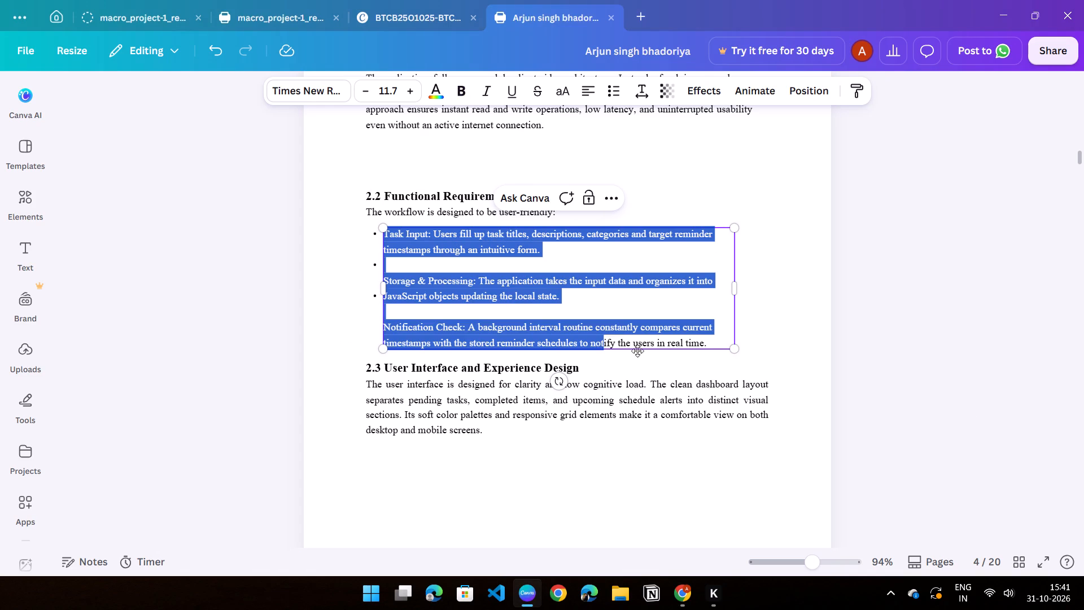
{"action": "left_click_drag", "start_coordinate": [637, 351], "coordinate": [709, 341]}
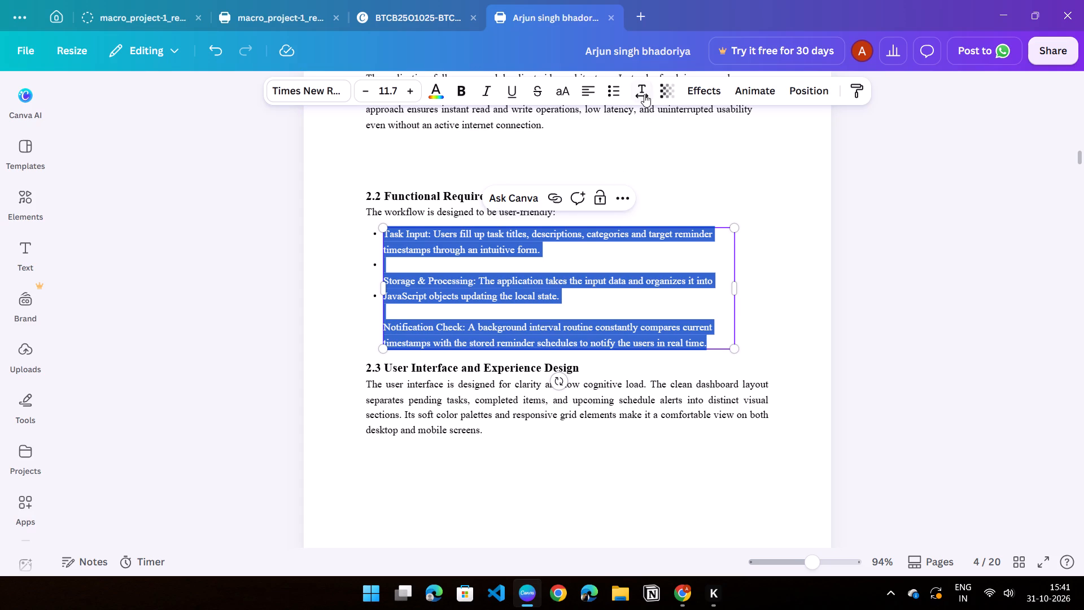
{"action": "left_click", "coordinate": [644, 93]}
{"action": "left_click", "coordinate": [716, 201]}
{"action": "left_click", "coordinate": [716, 201]}
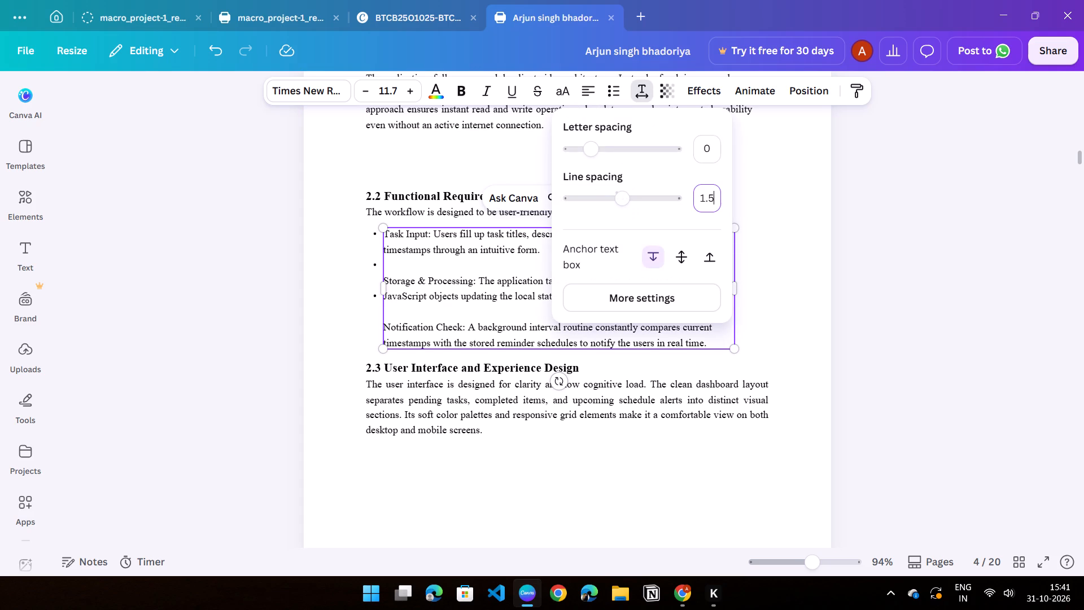
{"action": "left_click", "coordinate": [922, 246]}
{"action": "left_click", "coordinate": [304, 294]}
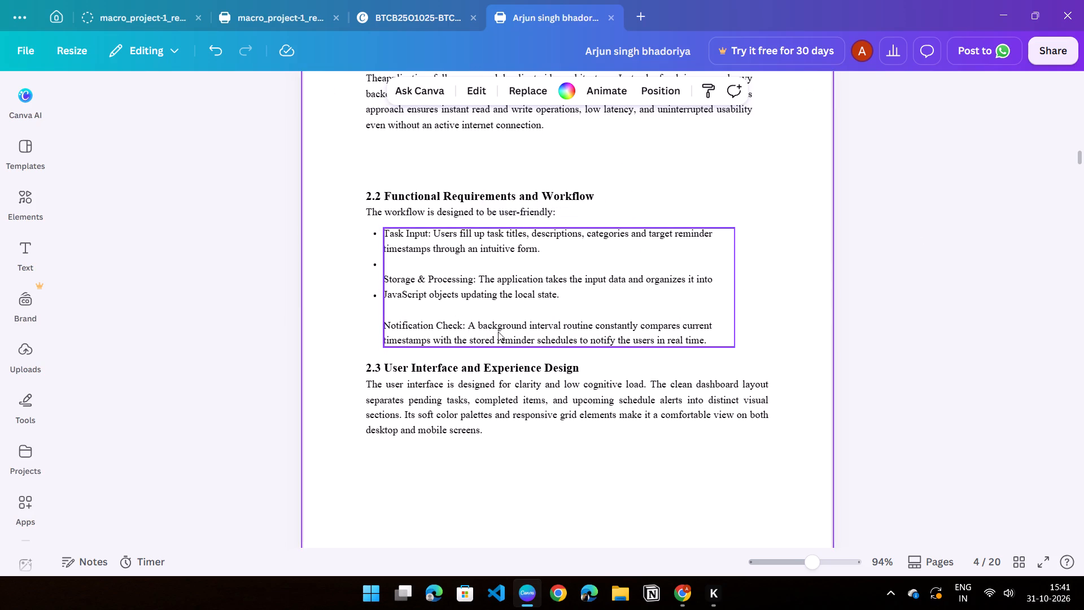
Remove the blank lines before the Notification Check and Storage & Processing items so each item lines up with its bullet.
{"action": "left_click", "coordinate": [517, 326]}
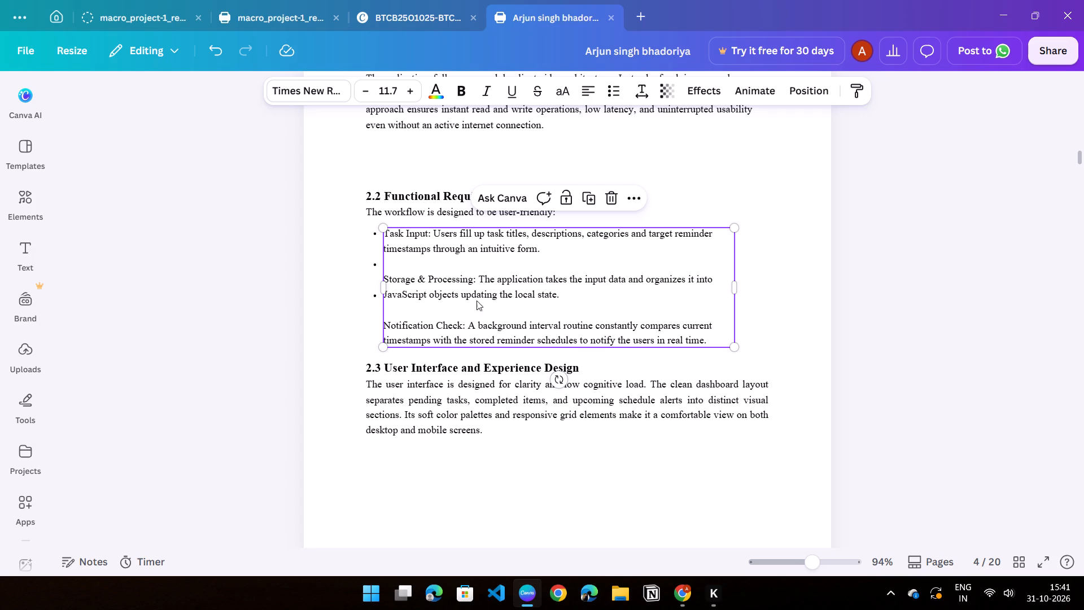
{"action": "left_click", "coordinate": [413, 300]}
{"action": "left_click", "coordinate": [419, 309]}
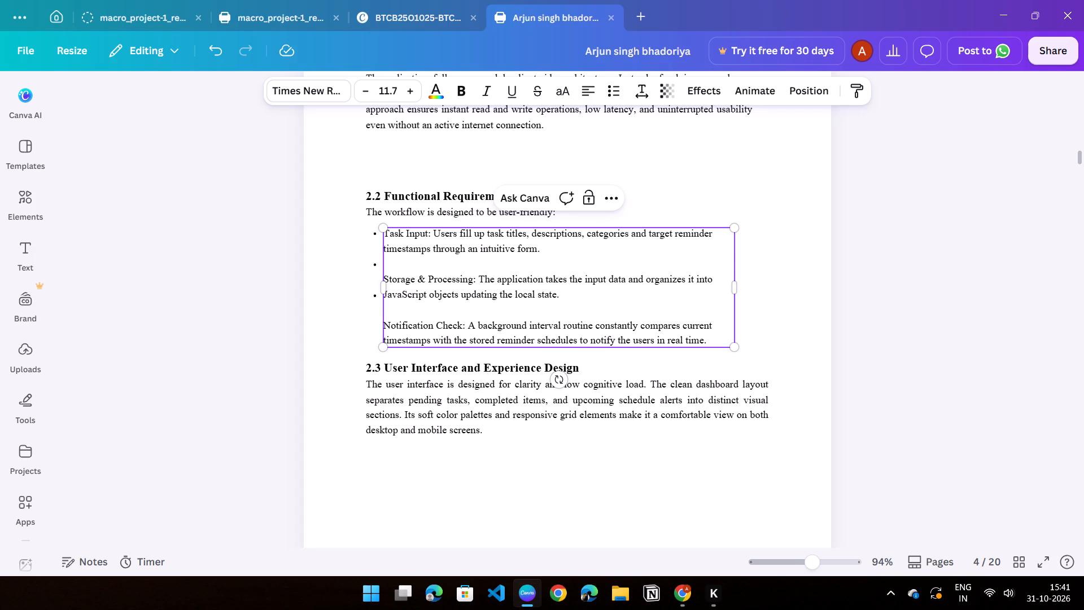
{"action": "left_click", "coordinate": [386, 326]}
{"action": "left_click", "coordinate": [384, 328]}
{"action": "key", "text": "BackSpace"}
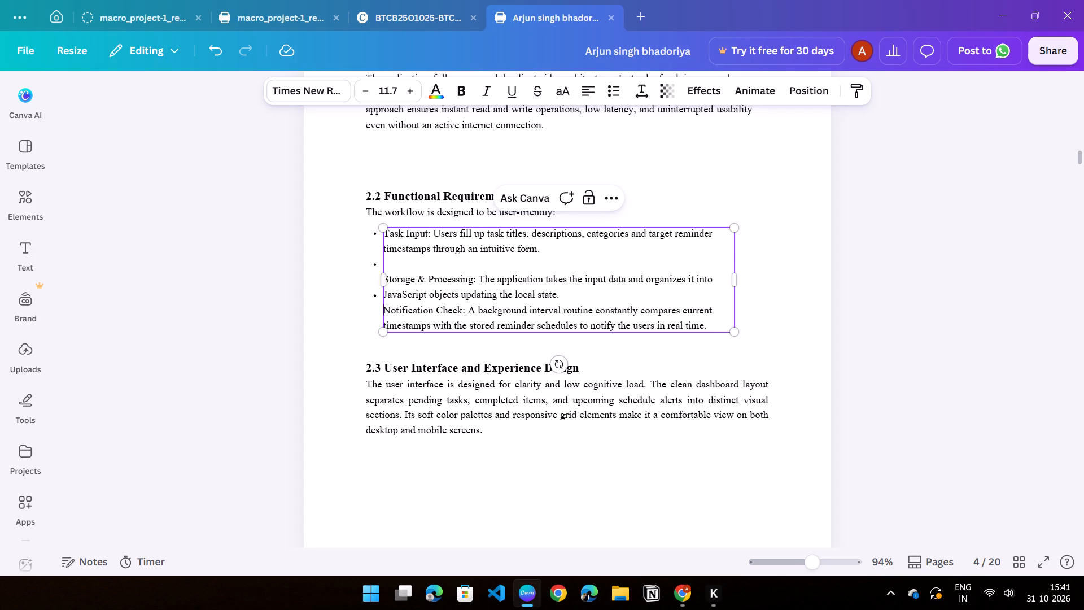
{"action": "left_click", "coordinate": [387, 279]}
{"action": "key", "text": "Left"}
{"action": "key", "text": "BackSpace"}
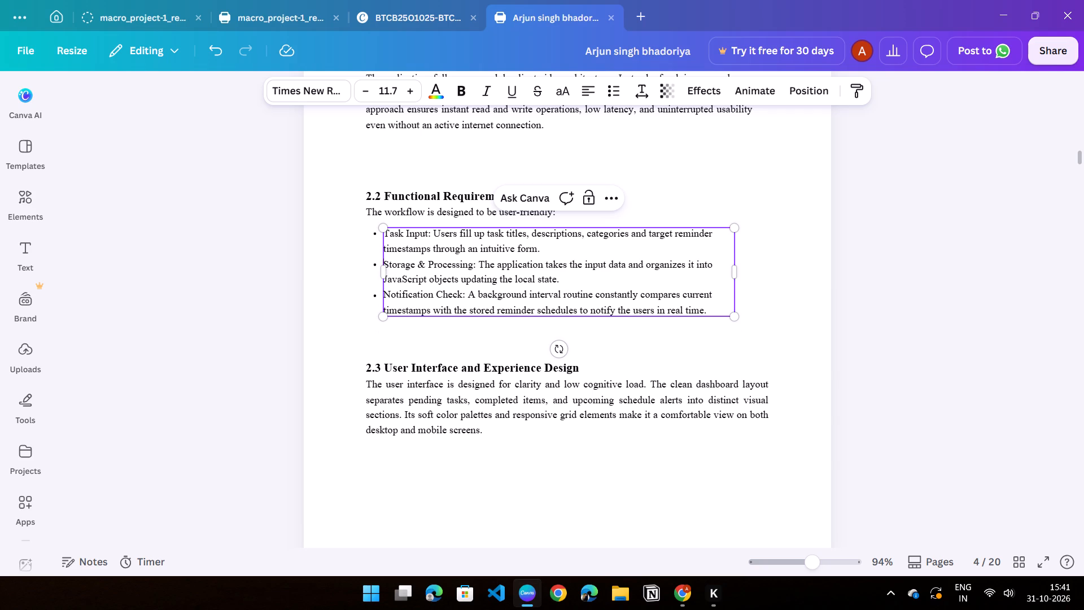
Bold the labels "Task Input", "Storage & Processing:" and "Notification Check:" in the section 2.2 list.
{"action": "left_click", "coordinate": [834, 286]}
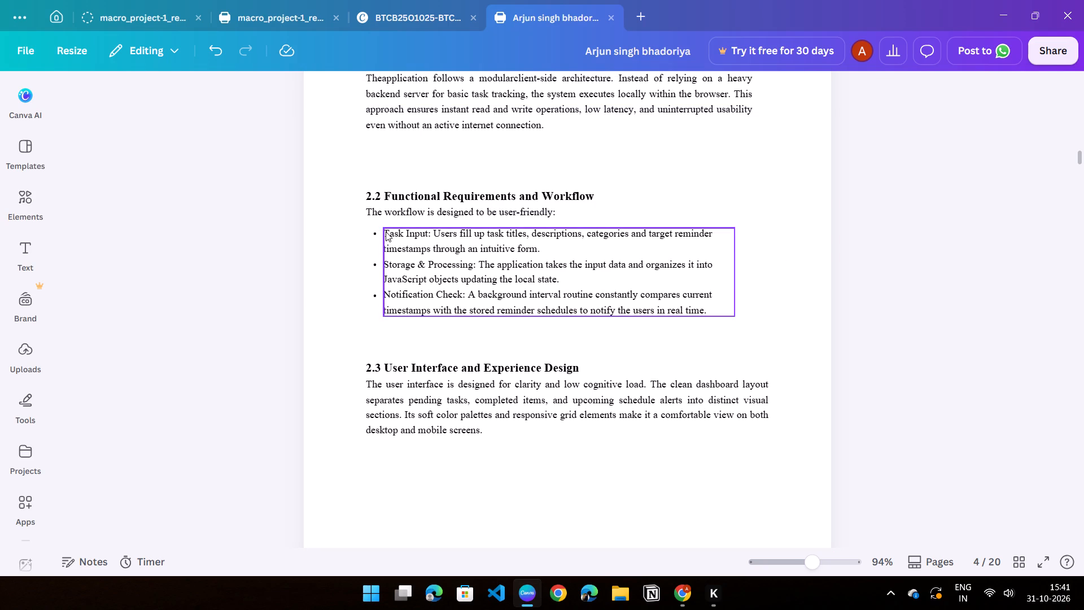
{"action": "left_click", "coordinate": [386, 232]}
{"action": "left_click", "coordinate": [412, 233]}
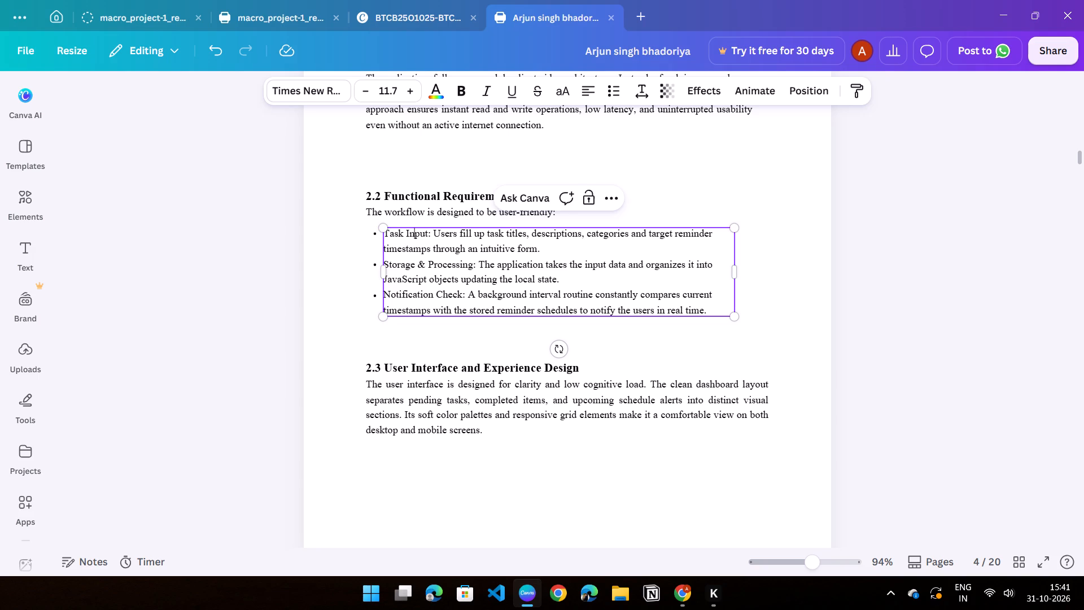
{"action": "left_click_drag", "start_coordinate": [429, 233], "coordinate": [387, 235]}
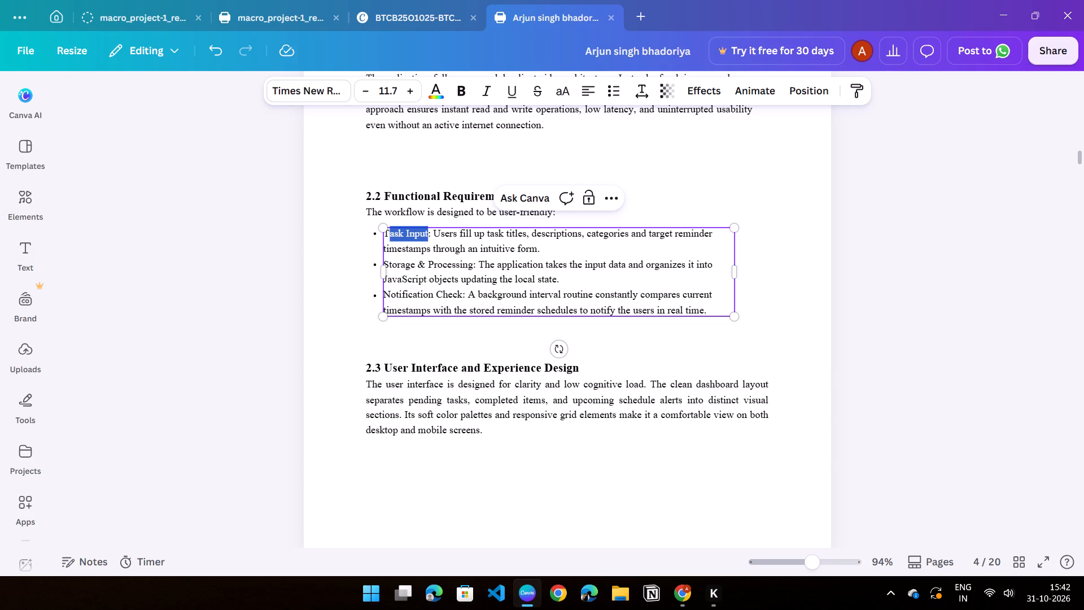
{"action": "left_click_drag", "start_coordinate": [387, 235], "coordinate": [386, 235]}
{"action": "left_click", "coordinate": [463, 94]}
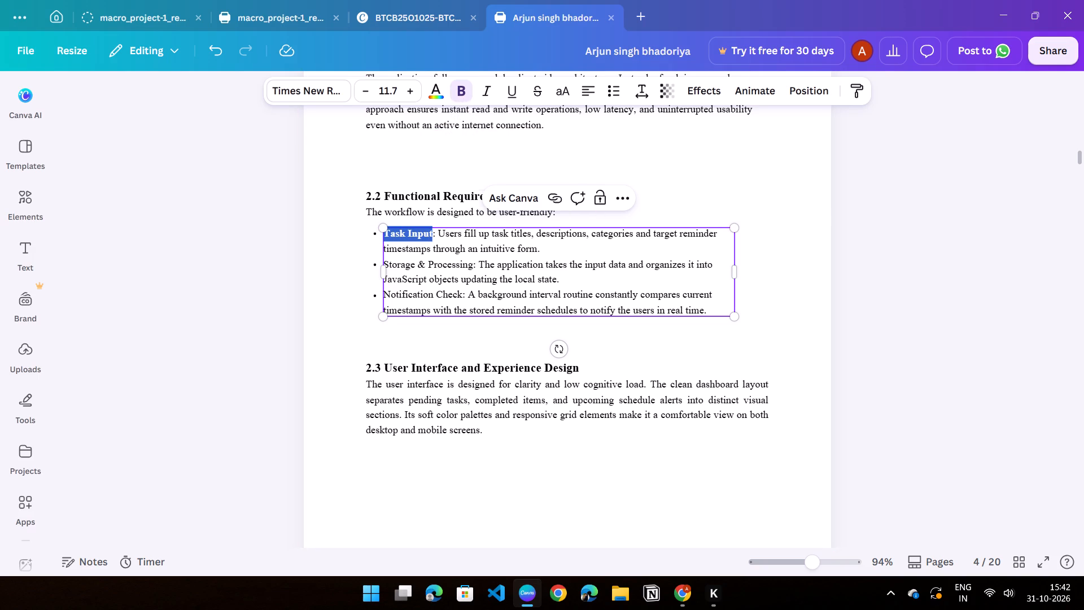
{"action": "left_click_drag", "start_coordinate": [474, 263], "coordinate": [411, 261]}
{"action": "left_click_drag", "start_coordinate": [477, 264], "coordinate": [408, 267]}
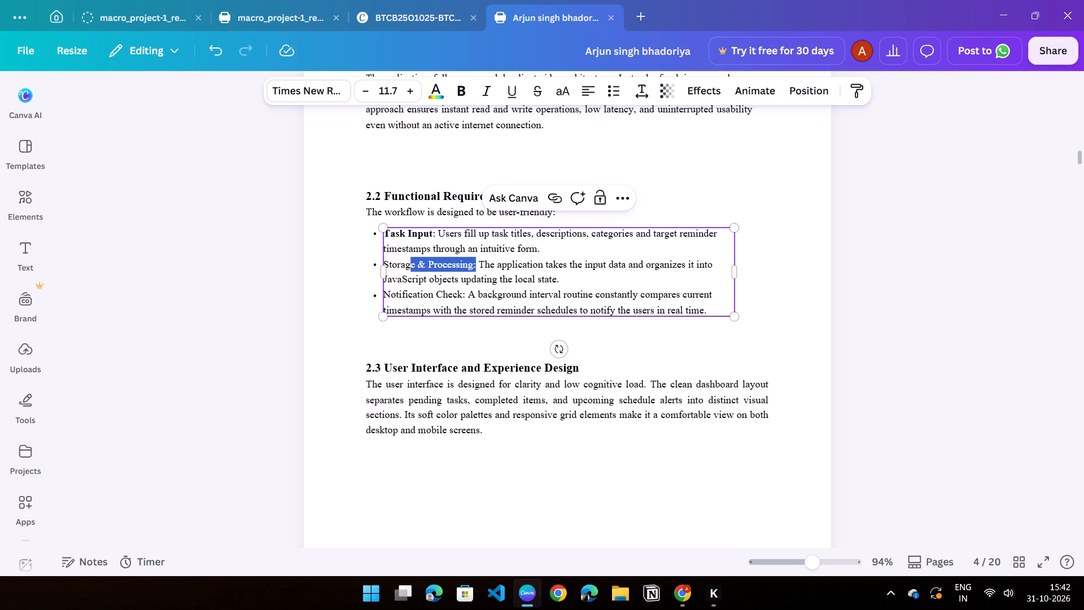
{"action": "left_click_drag", "start_coordinate": [408, 267], "coordinate": [384, 267]}
{"action": "left_click", "coordinate": [458, 89]}
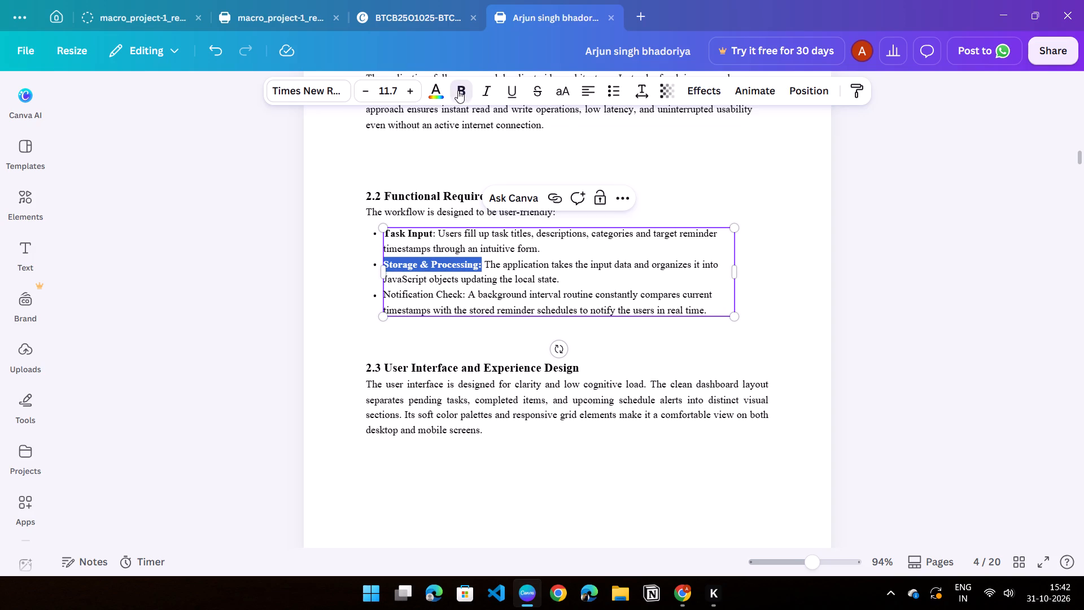
{"action": "left_click_drag", "start_coordinate": [463, 294], "coordinate": [422, 295]}
{"action": "left_click_drag", "start_coordinate": [465, 294], "coordinate": [417, 300]}
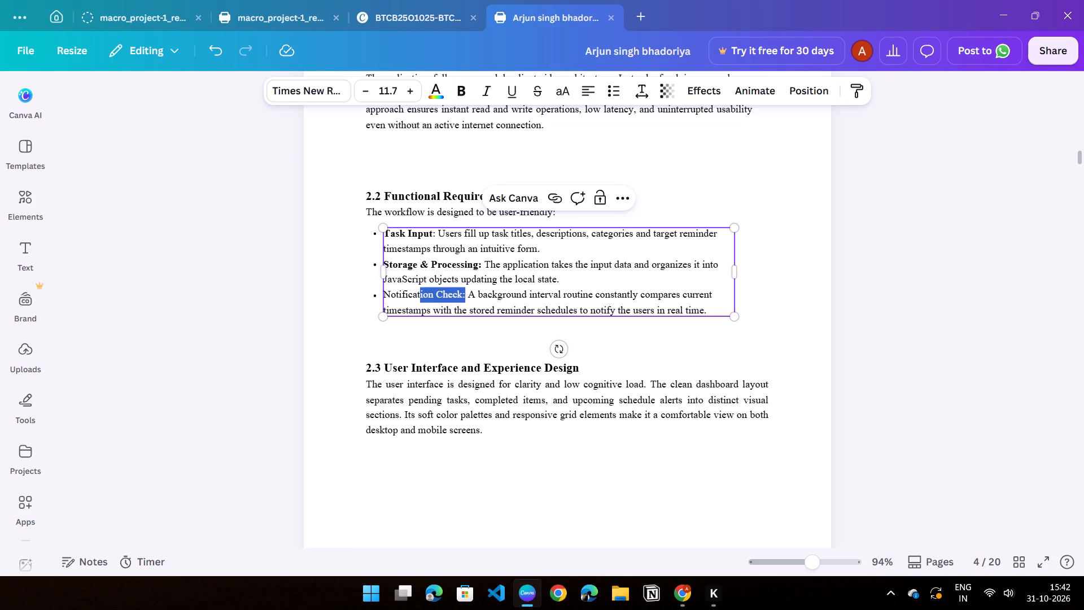
{"action": "left_click_drag", "start_coordinate": [417, 300], "coordinate": [385, 299]}
{"action": "left_click", "coordinate": [456, 88]}
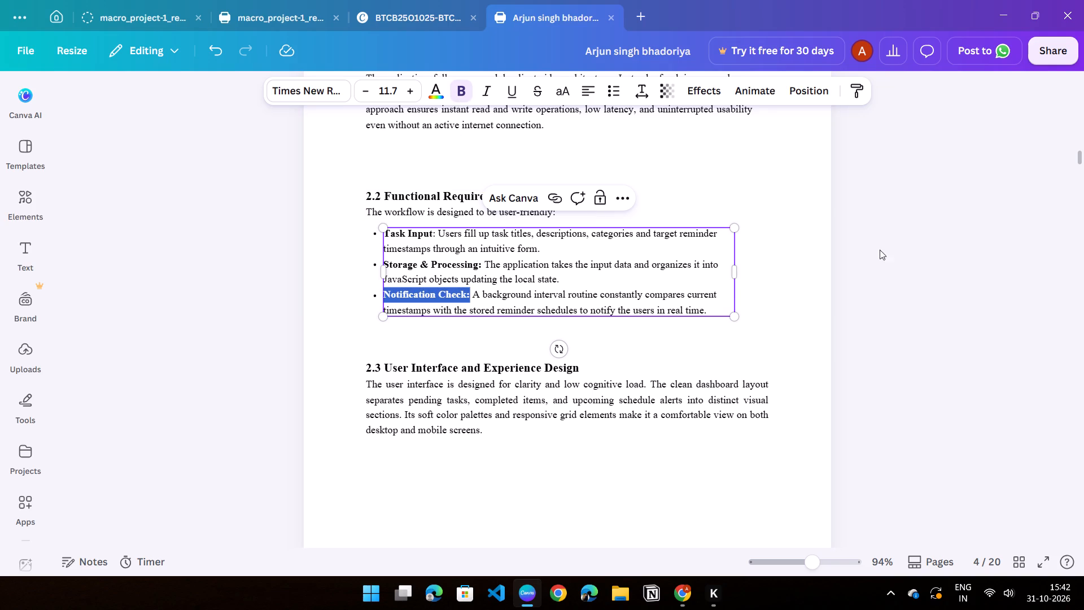
{"action": "left_click", "coordinate": [885, 250]}
Reapply 1.5 line spacing to the three bulleted items in section 2.2.
{"action": "left_click", "coordinate": [382, 232]}
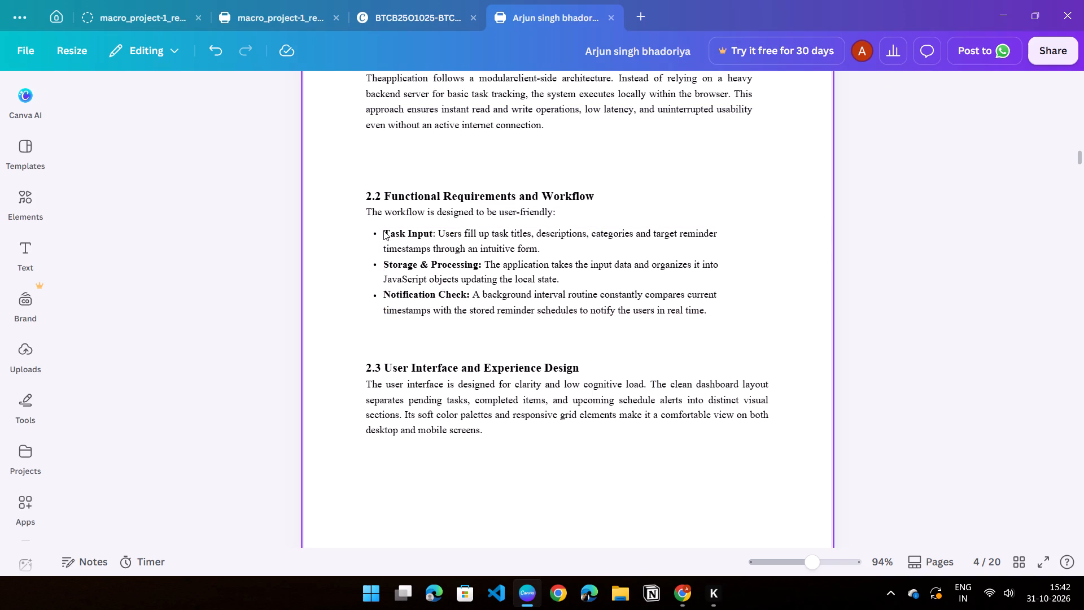
{"action": "left_click", "coordinate": [388, 230]}
{"action": "double_click", "coordinate": [388, 235]}
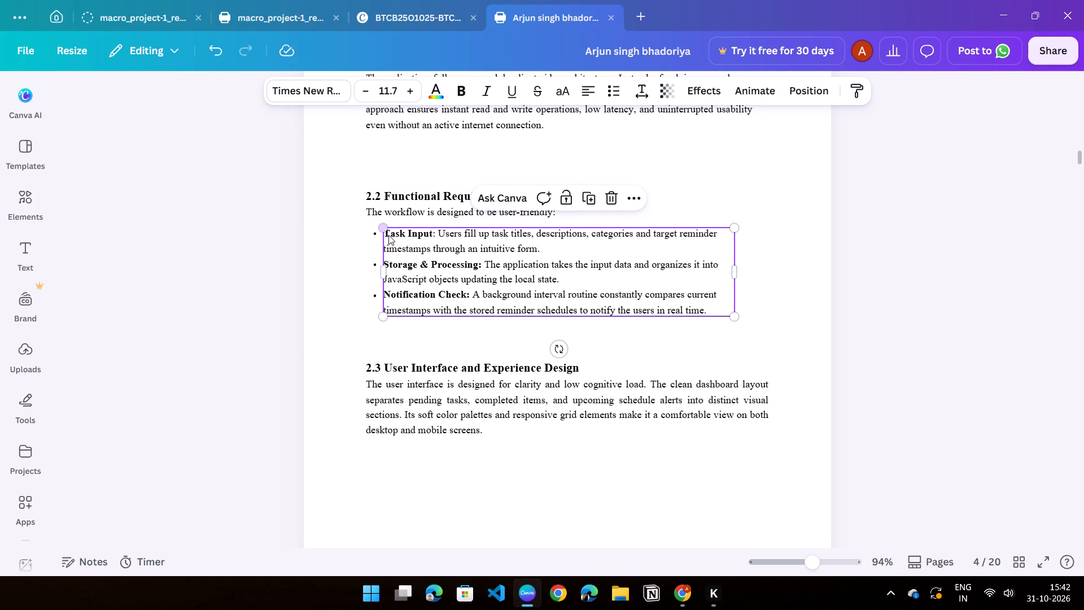
{"action": "triple_click", "coordinate": [398, 232]}
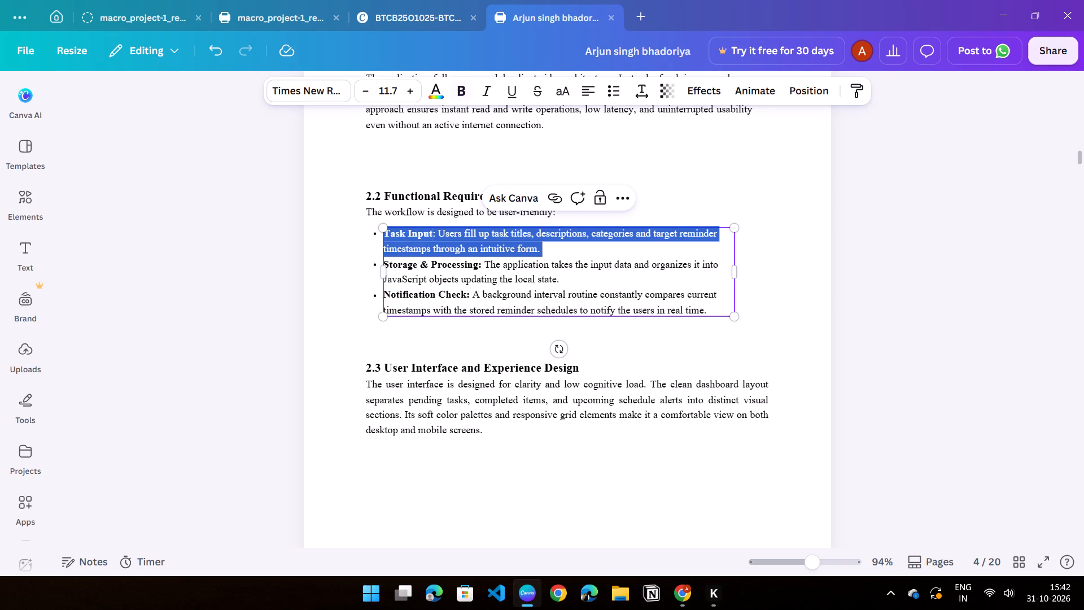
{"action": "left_click_drag", "start_coordinate": [540, 254], "coordinate": [610, 285]}
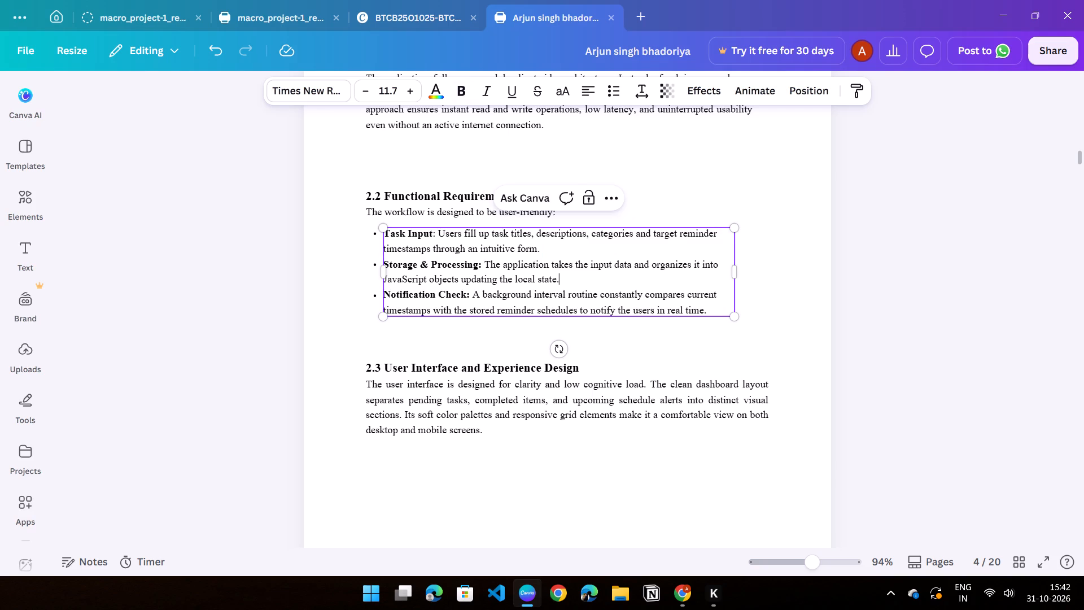
{"action": "left_click_drag", "start_coordinate": [386, 234], "coordinate": [693, 305]}
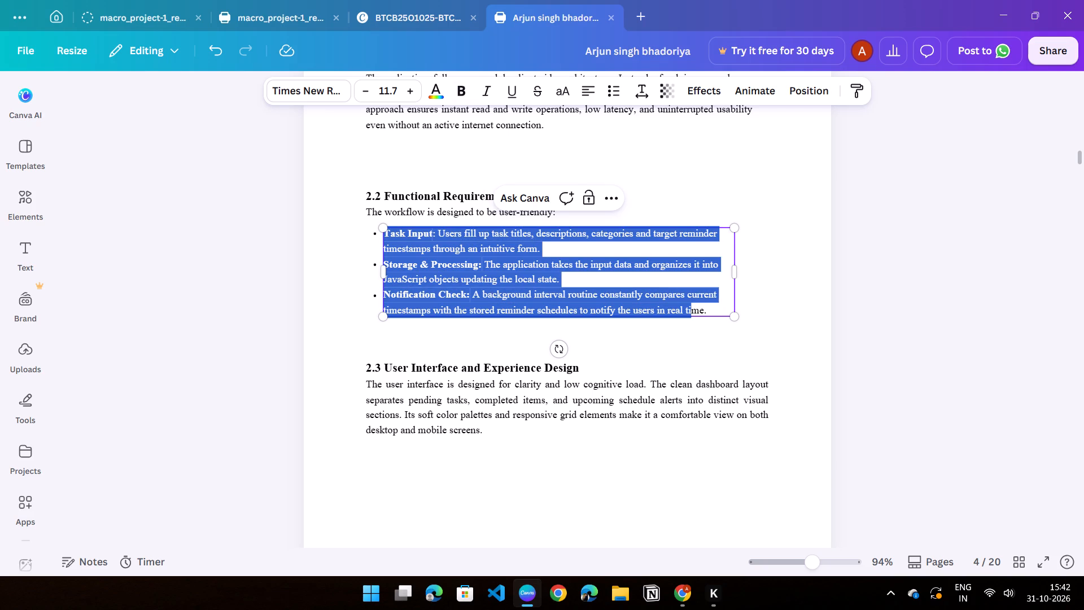
{"action": "left_click_drag", "start_coordinate": [693, 305], "coordinate": [713, 312]}
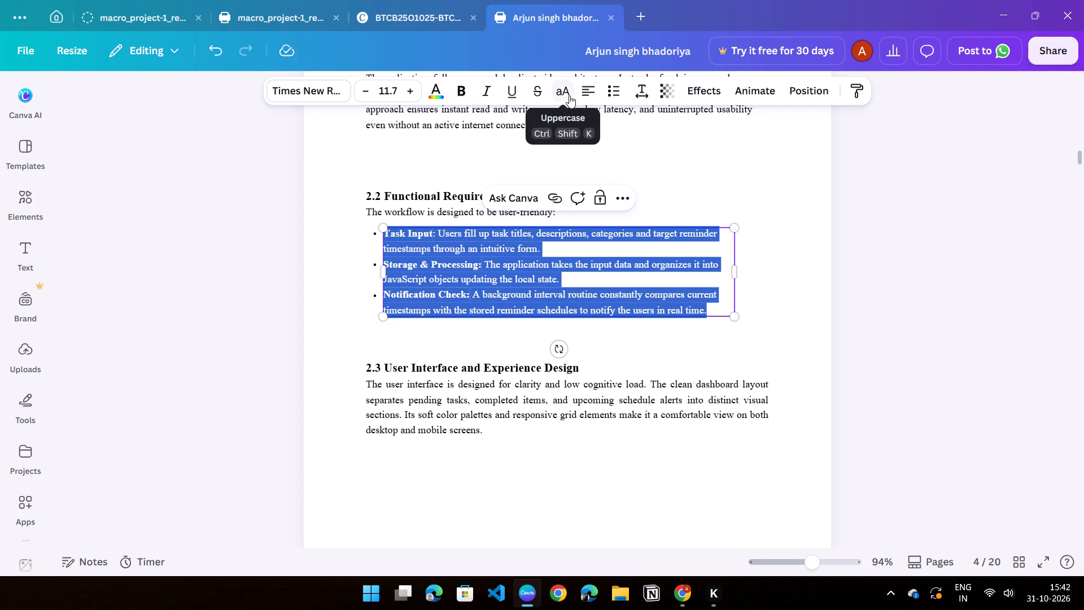
{"action": "left_click", "coordinate": [642, 99]}
{"action": "left_click", "coordinate": [713, 205]}
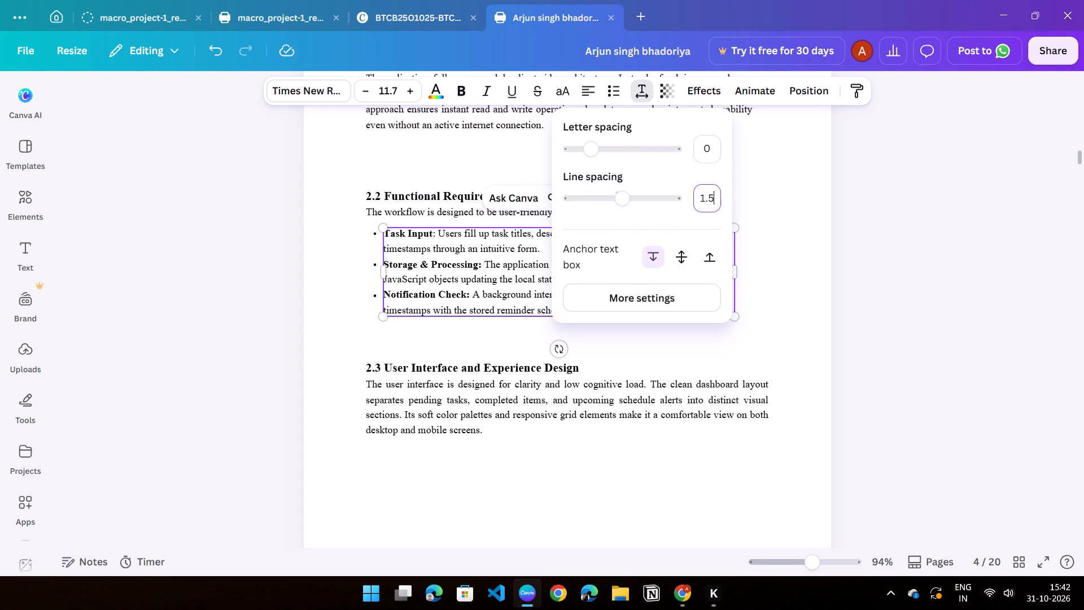
{"action": "left_click", "coordinate": [713, 205]}
{"action": "key", "text": "Return"}
{"action": "left_click", "coordinate": [879, 257]}
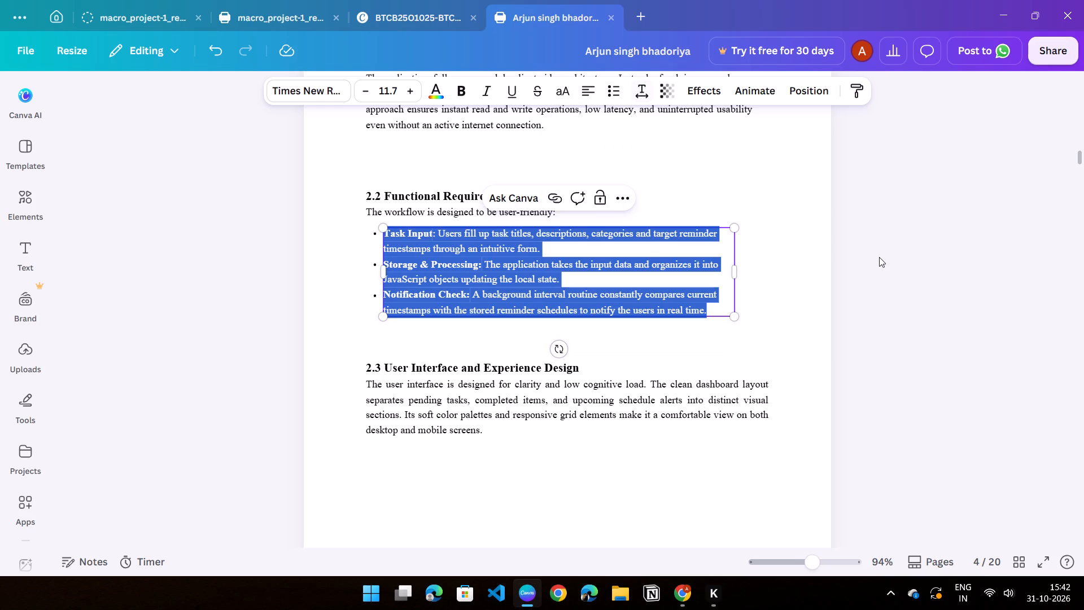
{"action": "left_click", "coordinate": [879, 258]}
Set the font size of the three bulleted items in section 2.2 to 12.
{"action": "scroll", "coordinate": [636, 319], "scroll_direction": "down", "scroll_amount": 1}
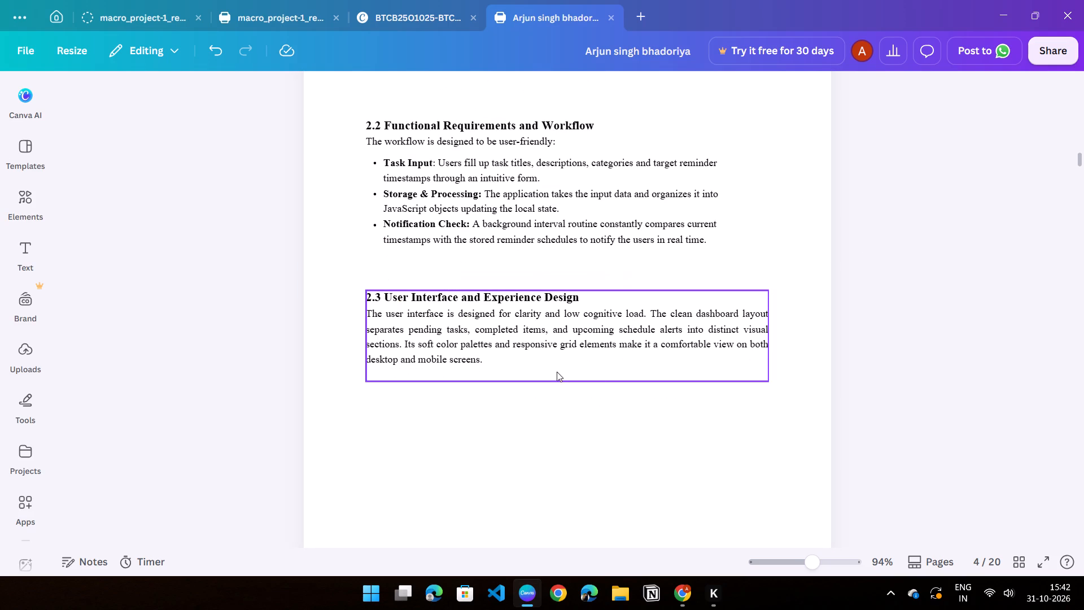
{"action": "scroll", "coordinate": [687, 405], "scroll_direction": "up", "scroll_amount": 3}
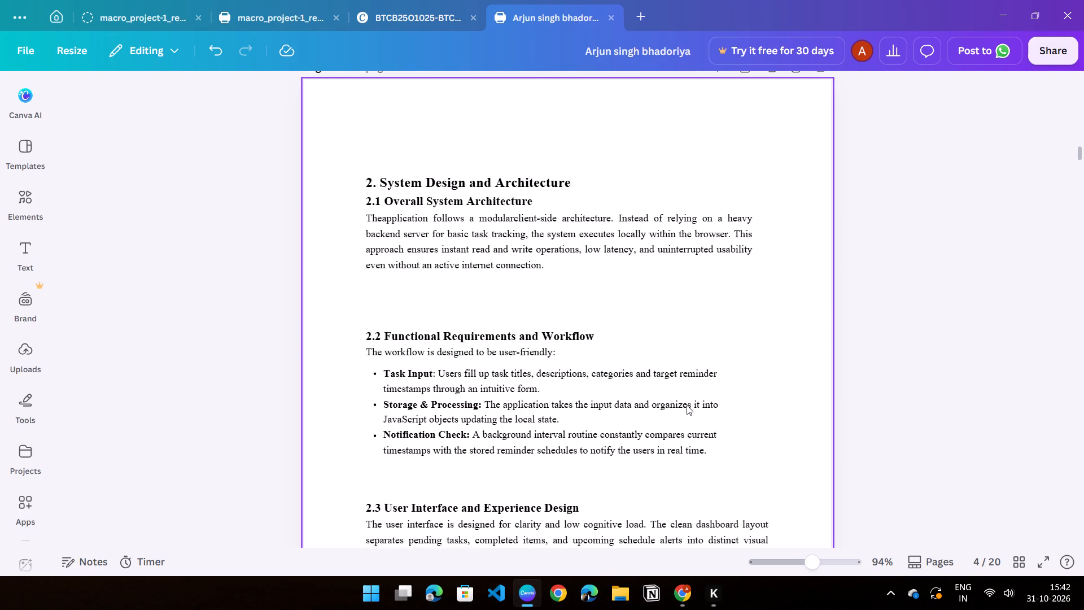
{"action": "left_click", "coordinate": [623, 411]}
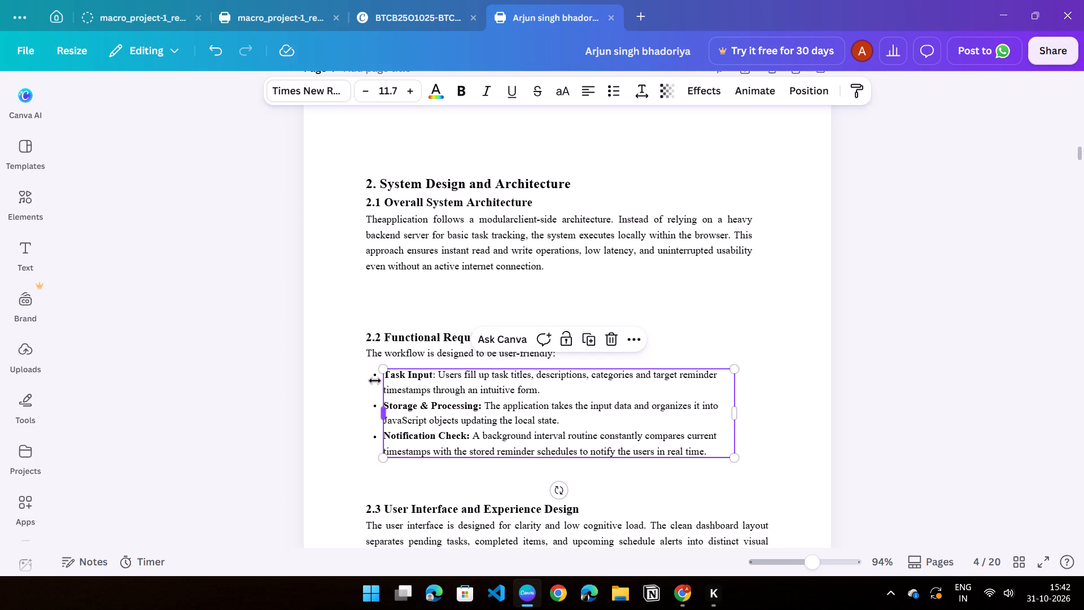
{"action": "left_click", "coordinate": [385, 374]}
{"action": "left_click_drag", "start_coordinate": [387, 374], "coordinate": [513, 417]}
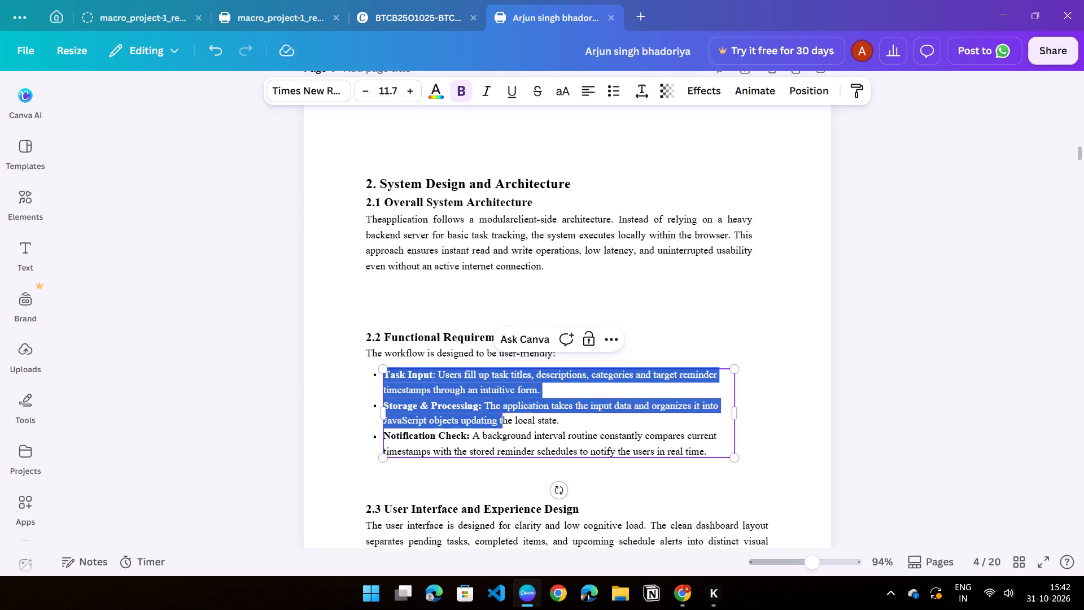
{"action": "left_click_drag", "start_coordinate": [513, 417], "coordinate": [718, 450]}
{"action": "left_click", "coordinate": [383, 86]}
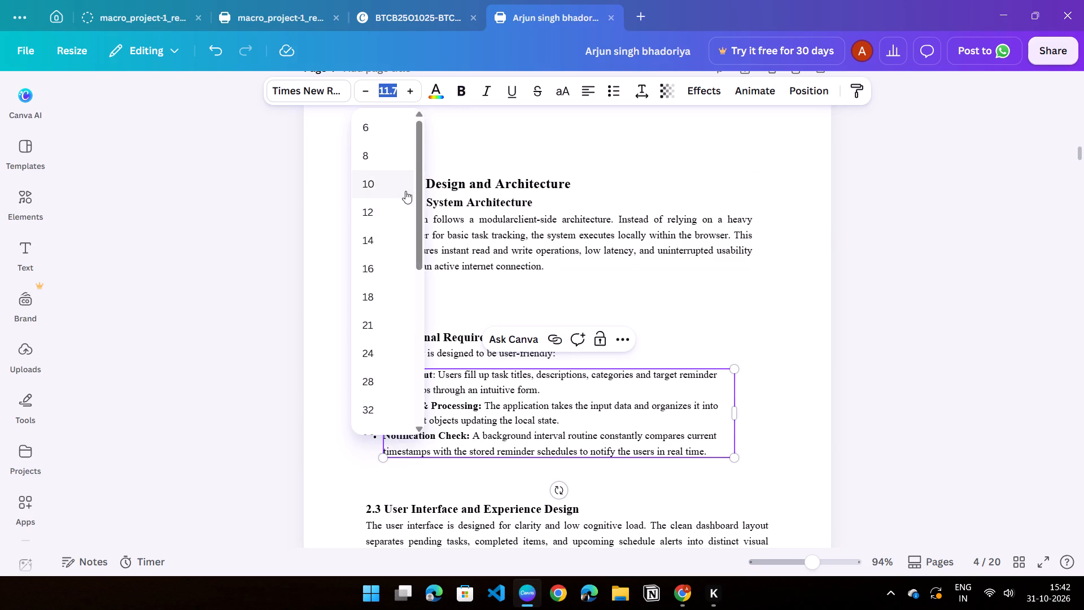
{"action": "left_click", "coordinate": [390, 204]}
{"action": "left_click", "coordinate": [519, 206]}
Set the font size of the section 2.1 Overall System Architecture body paragraph to 12.
{"action": "left_click", "coordinate": [369, 219]}
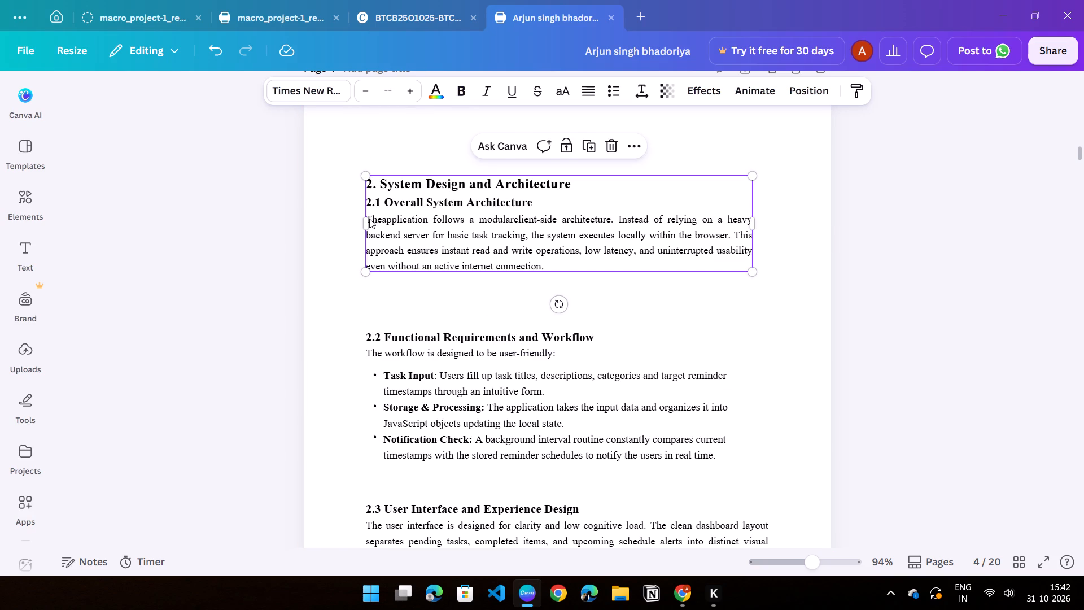
{"action": "left_click", "coordinate": [369, 219]}
{"action": "left_click_drag", "start_coordinate": [368, 219], "coordinate": [368, 220]}
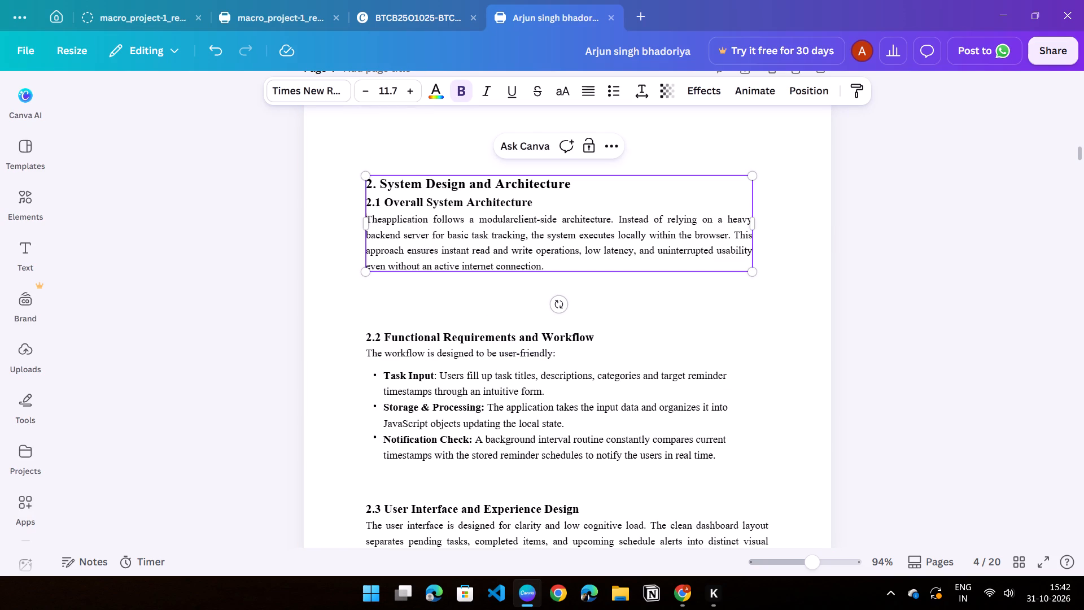
{"action": "left_click_drag", "start_coordinate": [368, 220], "coordinate": [571, 264]}
{"action": "left_click", "coordinate": [388, 89]}
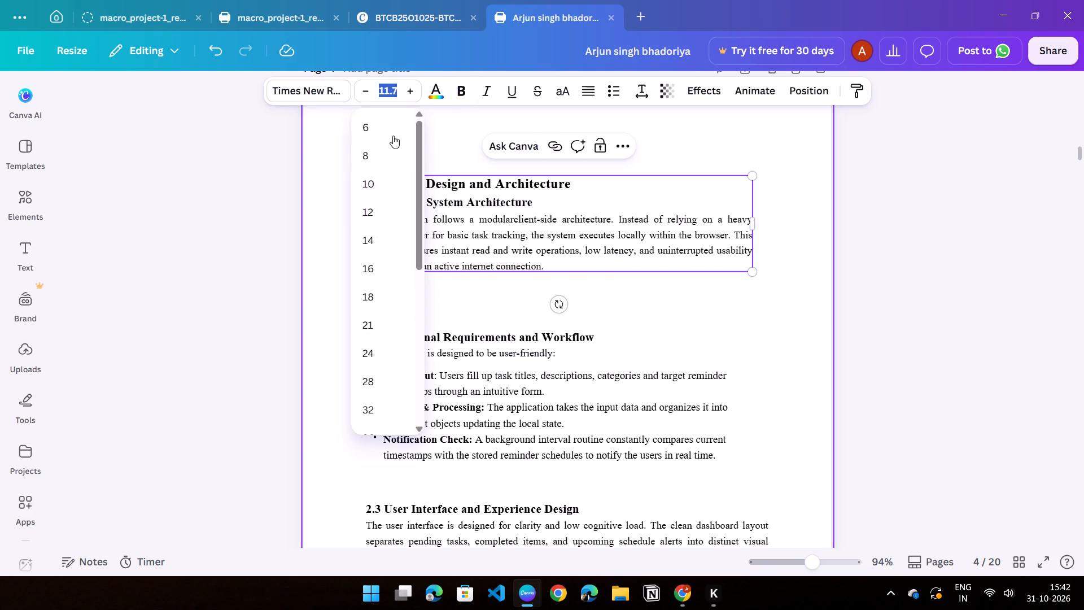
{"action": "left_click", "coordinate": [392, 222]}
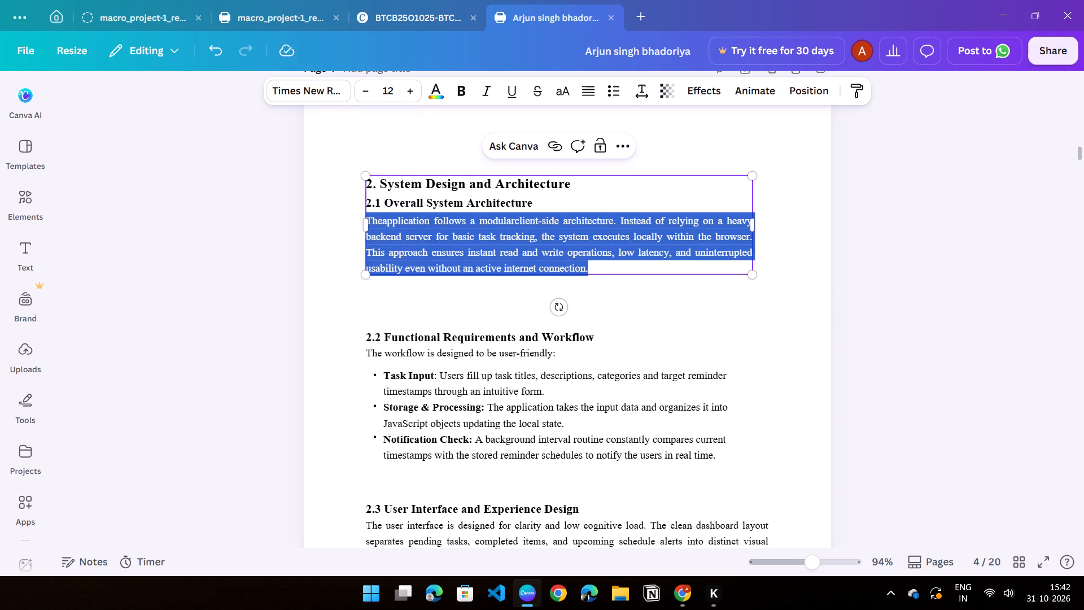
Set the font size of the section 2.3 User Interface and Experience Design body paragraph to 12.
{"action": "scroll", "coordinate": [397, 325], "scroll_direction": "down", "scroll_amount": 1}
{"action": "double_click", "coordinate": [523, 461]}
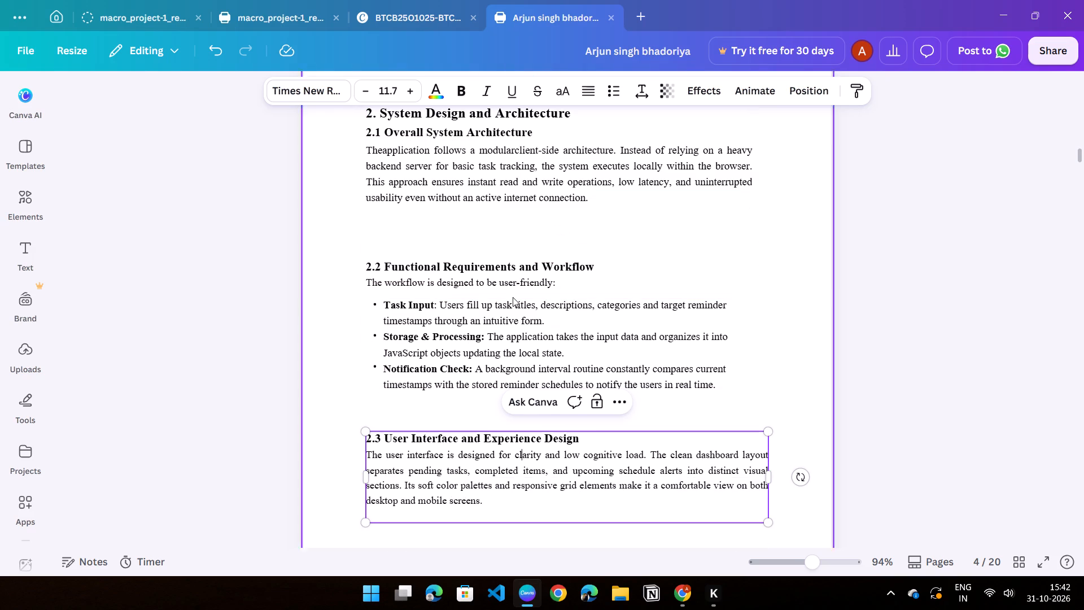
{"action": "left_click", "coordinate": [387, 94]}
{"action": "left_click", "coordinate": [384, 216]}
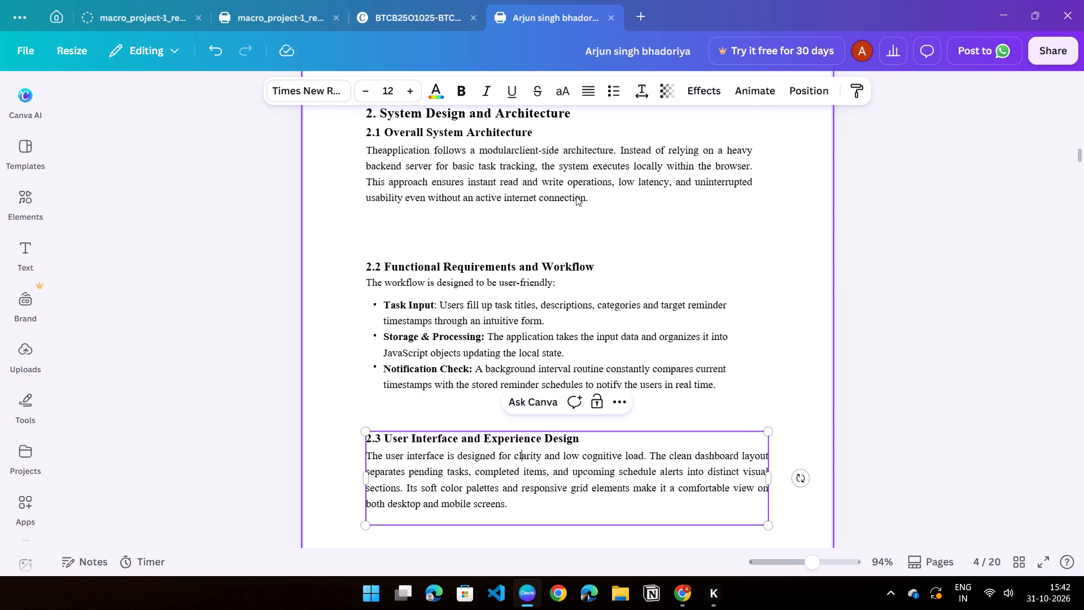
Set the font size of the section 1.3 Objectives body paragraph on page 3 to 12.
{"action": "scroll", "coordinate": [585, 198], "scroll_direction": "up", "scroll_amount": 5}
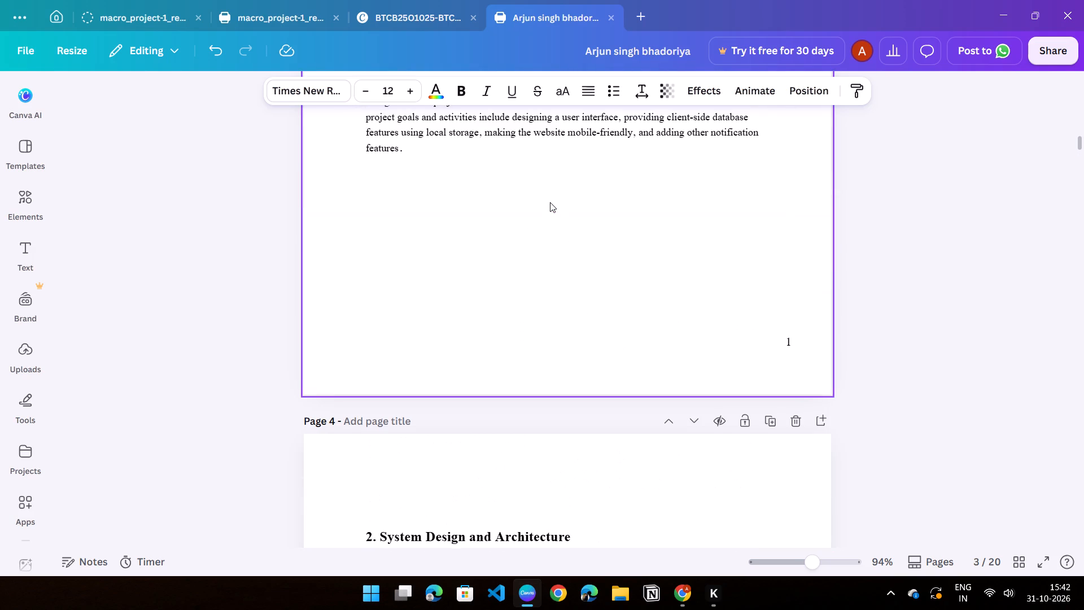
{"action": "double_click", "coordinate": [568, 123]}
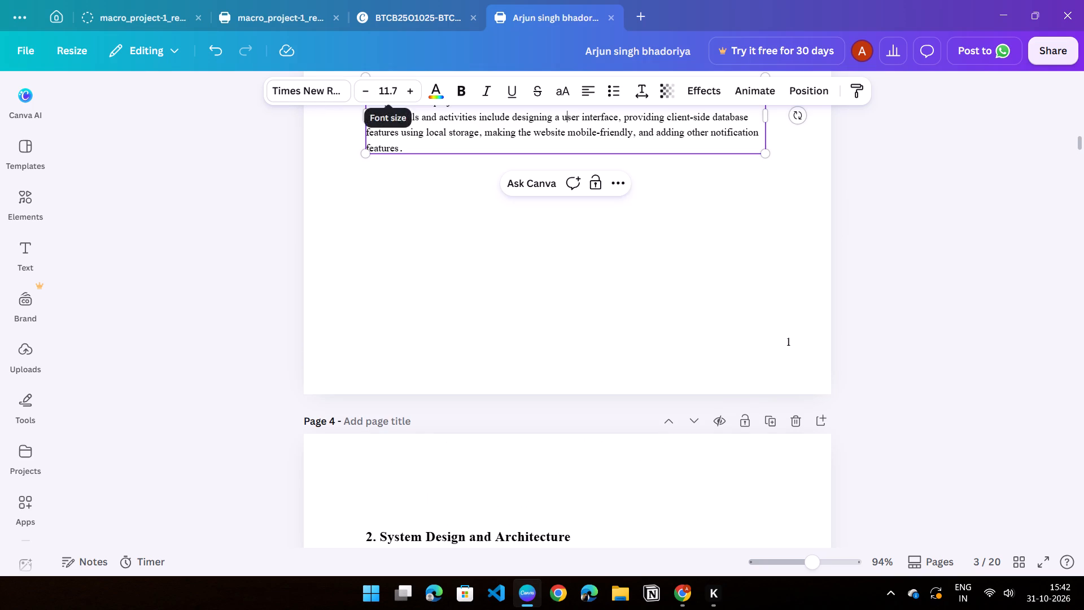
{"action": "left_click", "coordinate": [390, 90]}
{"action": "left_click", "coordinate": [390, 204]}
Set the font size of the section 1.2 Problem Statement body paragraph to 12.
{"action": "scroll", "coordinate": [443, 245], "scroll_direction": "up", "scroll_amount": 3}
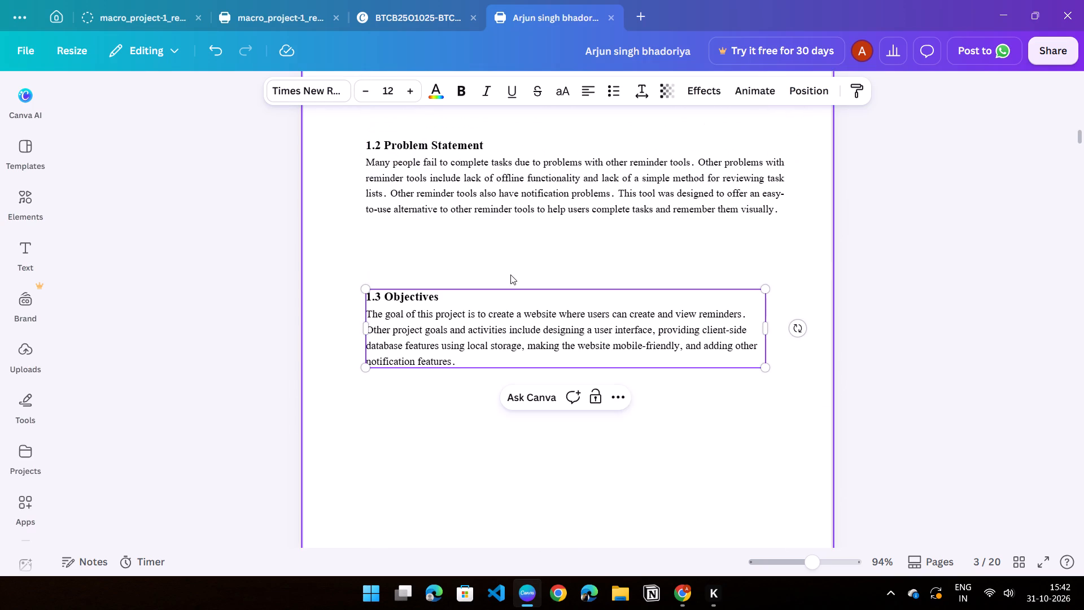
{"action": "double_click", "coordinate": [545, 190]}
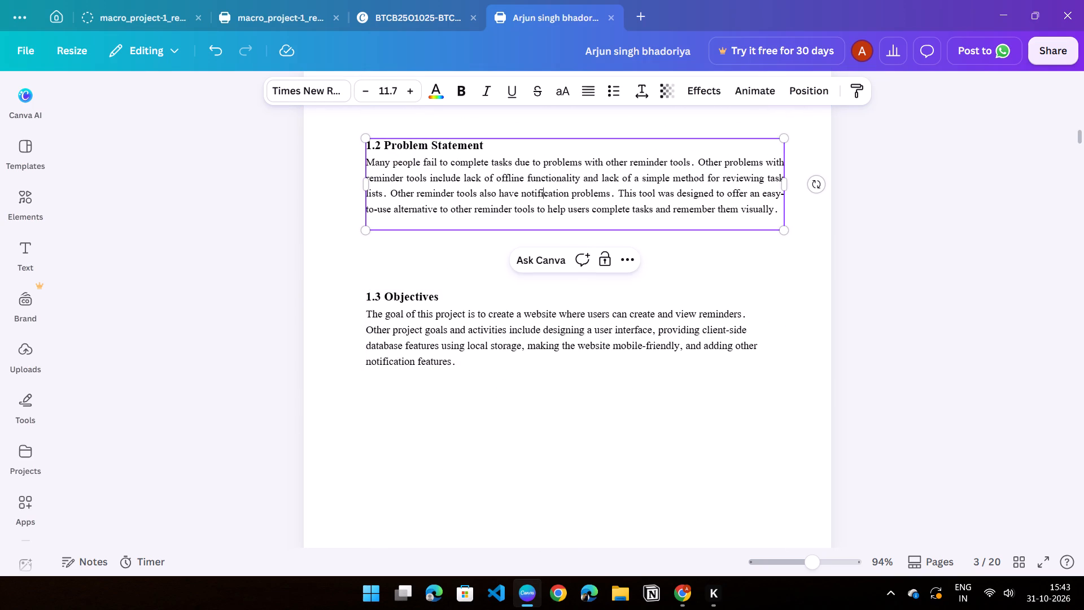
{"action": "left_click", "coordinate": [386, 83]}
{"action": "left_click", "coordinate": [387, 214]}
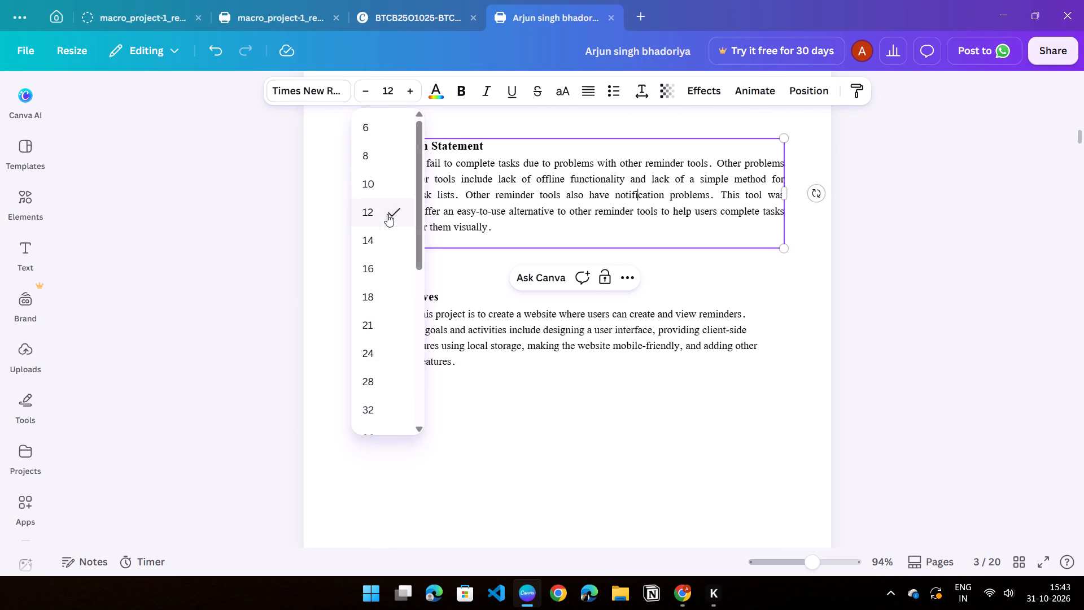
Open the section 1.1 Background and Motivation body paragraph for text editing.
{"action": "scroll", "coordinate": [478, 236], "scroll_direction": "up", "scroll_amount": 2}
{"action": "double_click", "coordinate": [507, 177]}
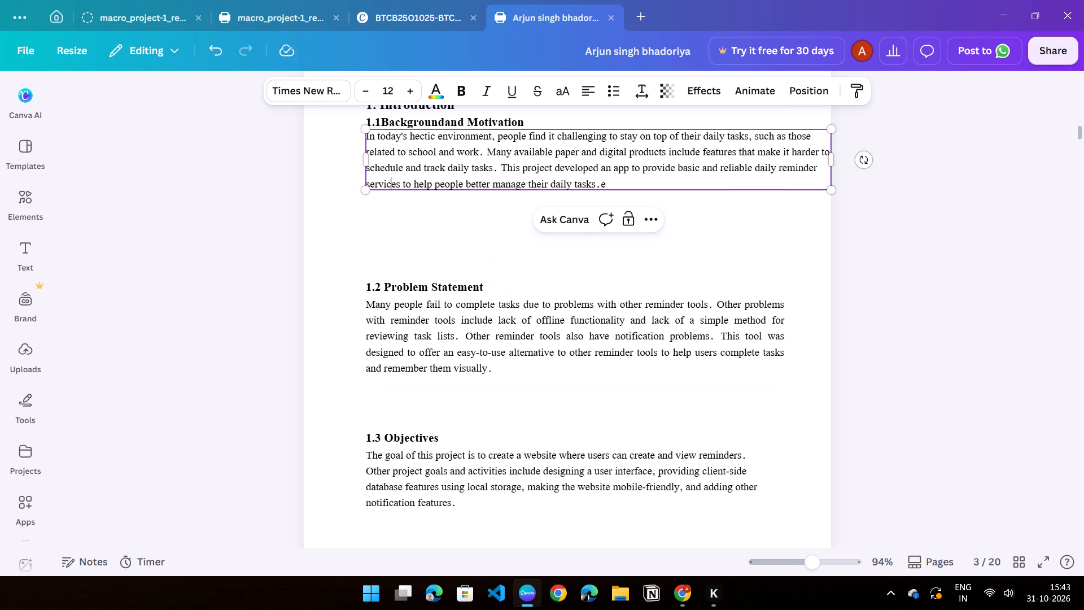
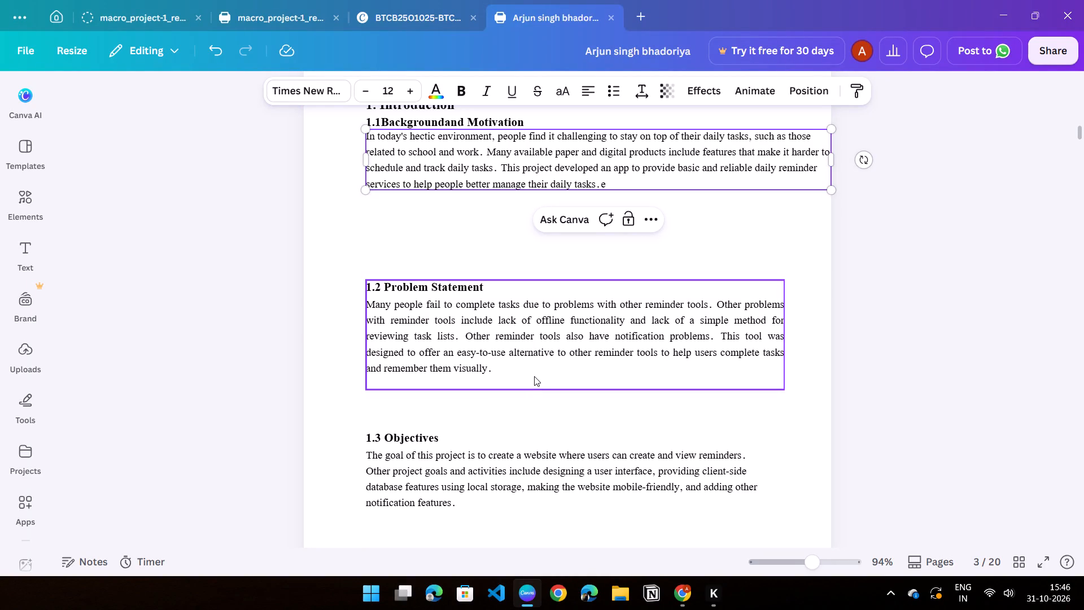
Insert the missing space between "The" and "application" in the section 2.1 Overall System Architecture paragraph on page 4.
{"action": "scroll", "coordinate": [539, 376], "scroll_direction": "up", "scroll_amount": 1}
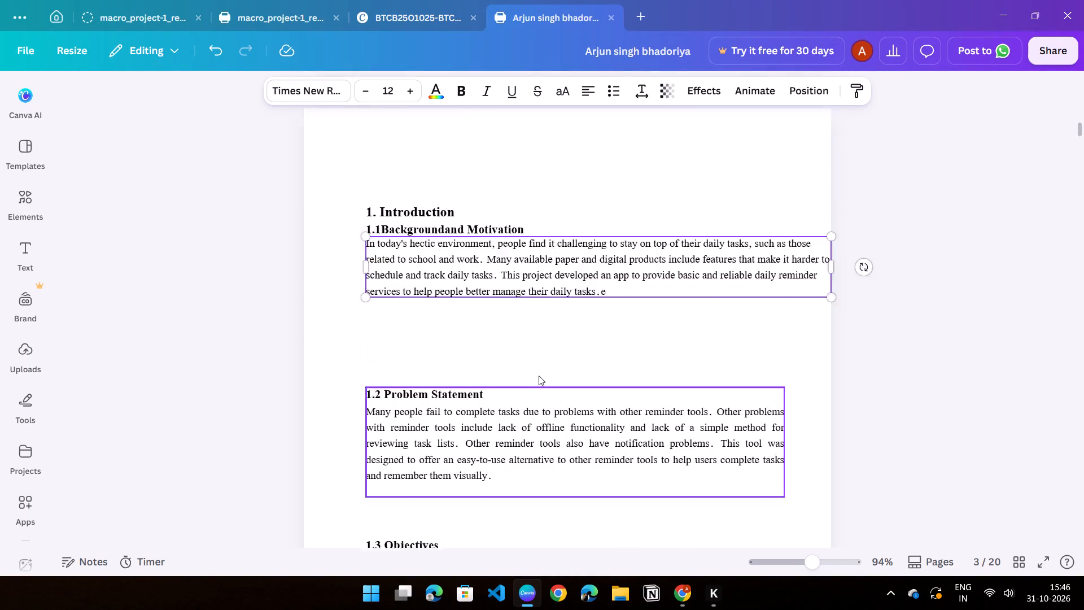
{"action": "scroll", "coordinate": [539, 376], "scroll_direction": "down", "scroll_amount": 6}
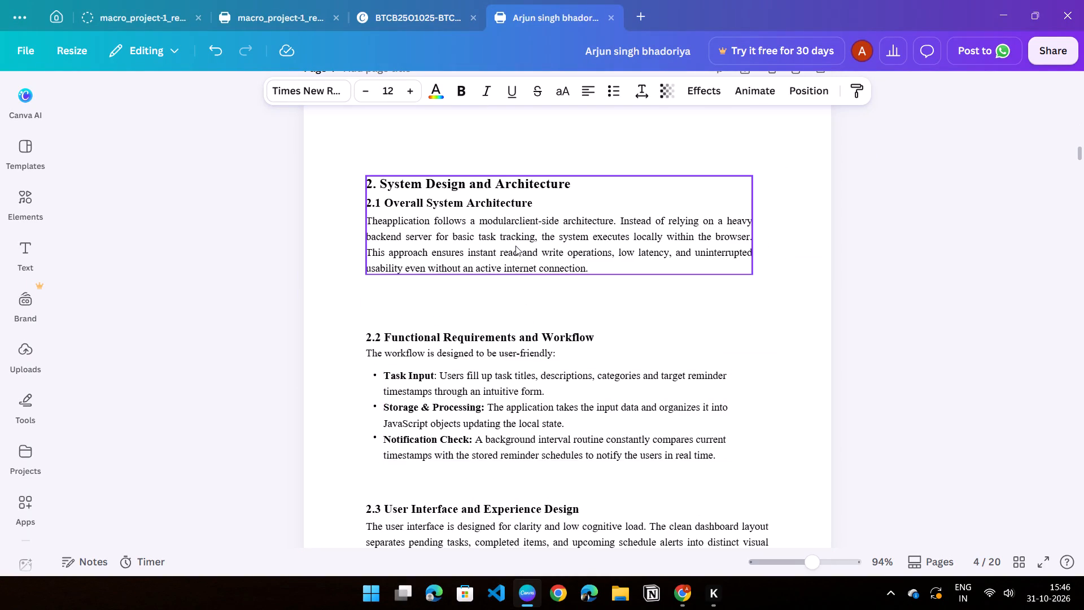
{"action": "left_click", "coordinate": [515, 246]}
{"action": "left_click", "coordinate": [381, 219]}
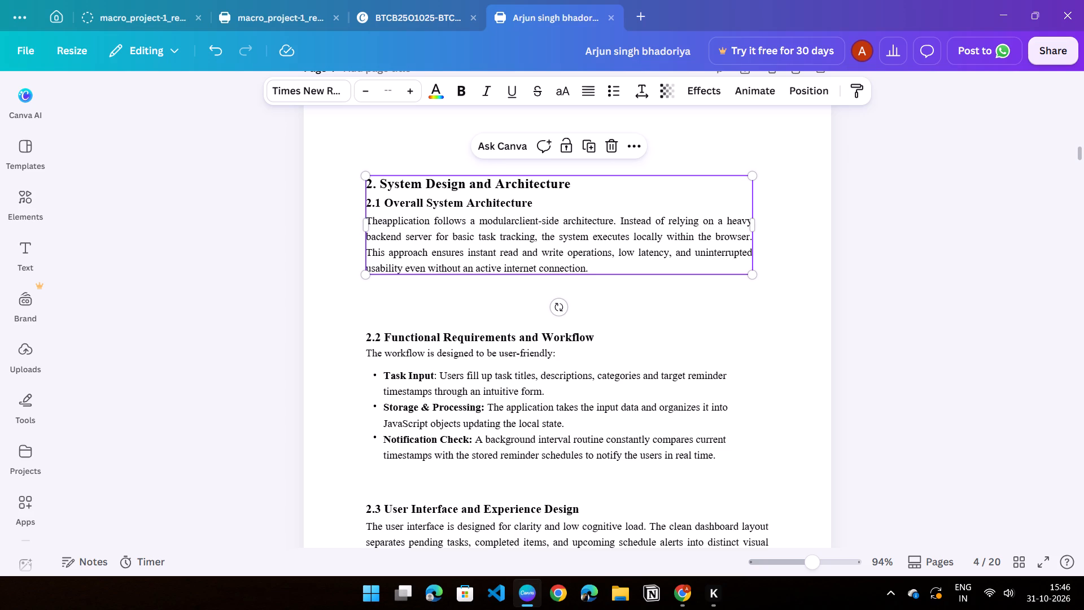
{"action": "key", "text": "space"}
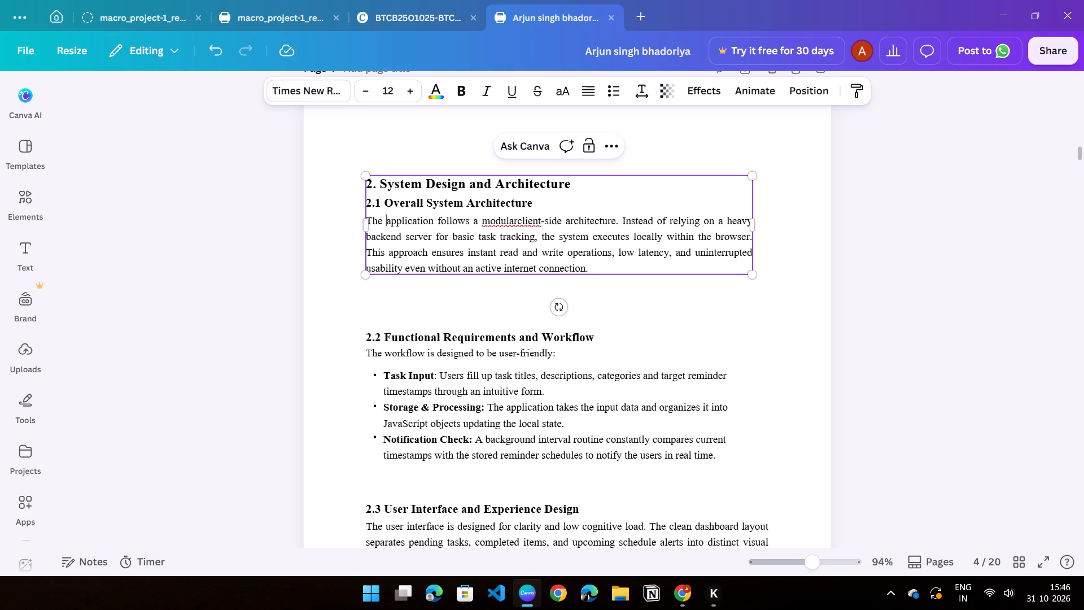
{"action": "left_click_drag", "start_coordinate": [368, 218], "coordinate": [645, 271]}
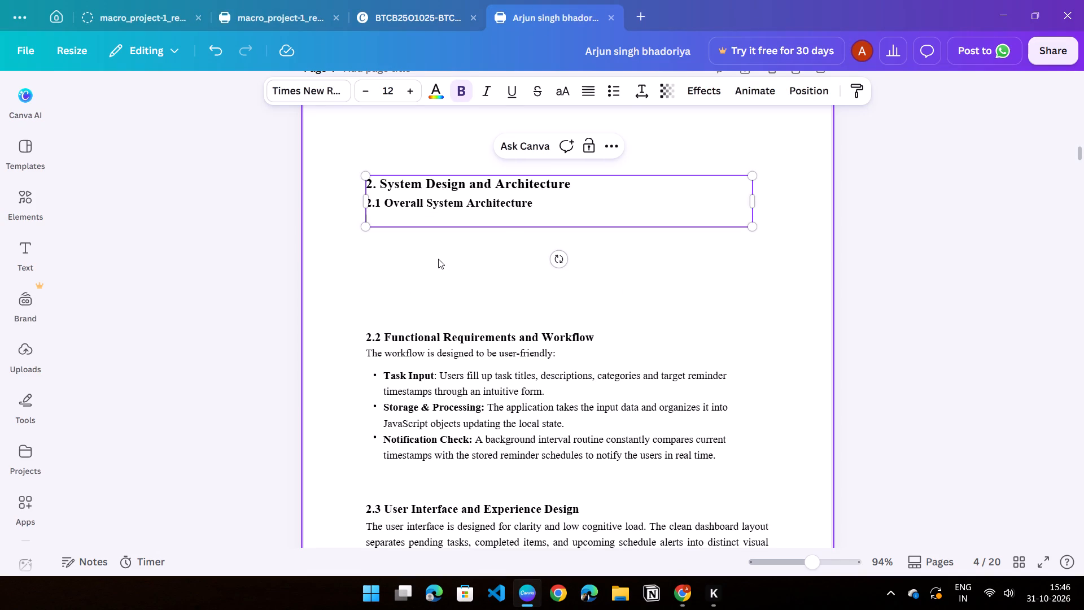
{"action": "key", "text": "ctrl+v"}
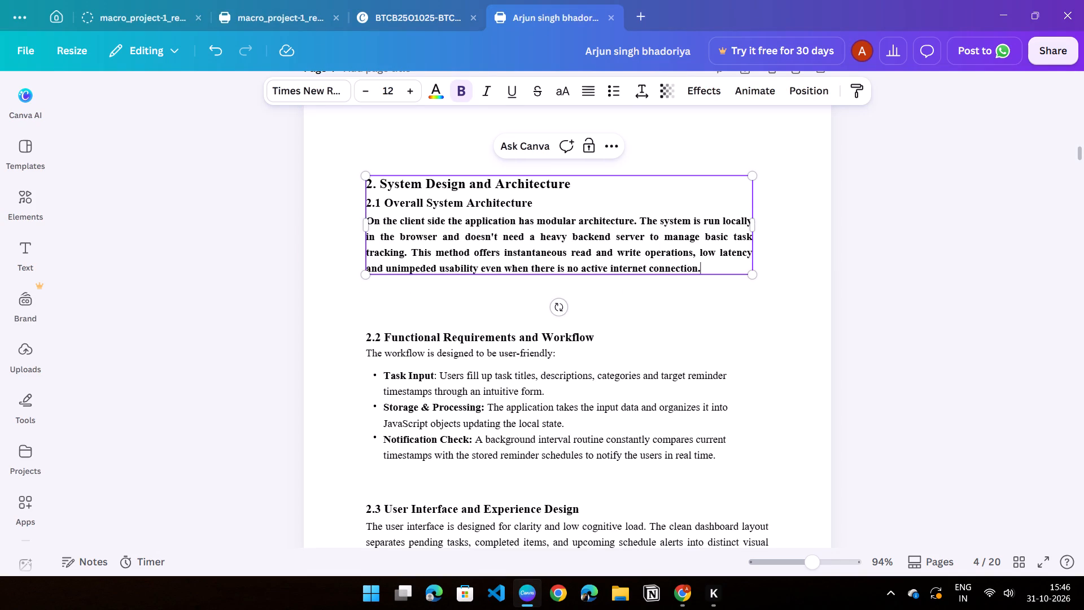
Remove the bold formatting from the new section 2.1 body paragraph and deselect the text.
{"action": "left_click_drag", "start_coordinate": [369, 223], "coordinate": [672, 276]}
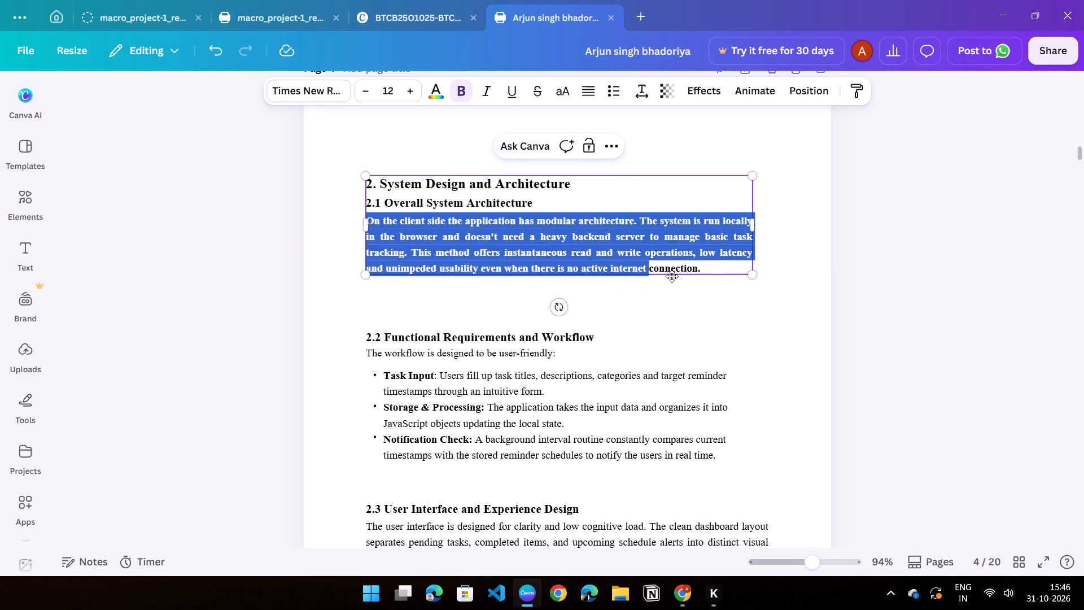
{"action": "left_click_drag", "start_coordinate": [672, 276], "coordinate": [721, 272]}
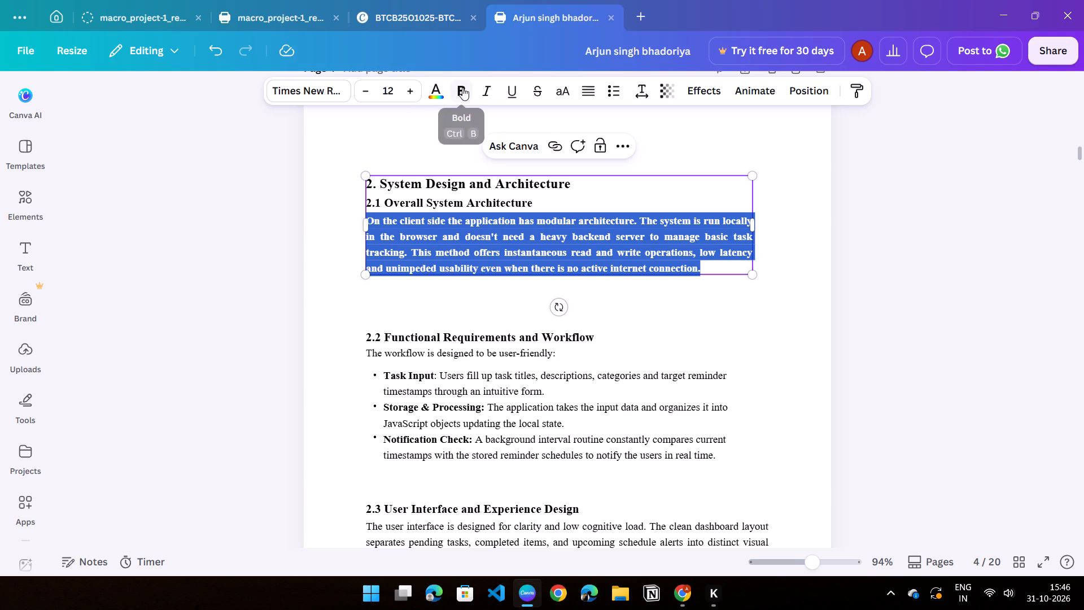
{"action": "left_click", "coordinate": [462, 88]}
{"action": "left_click", "coordinate": [465, 92]}
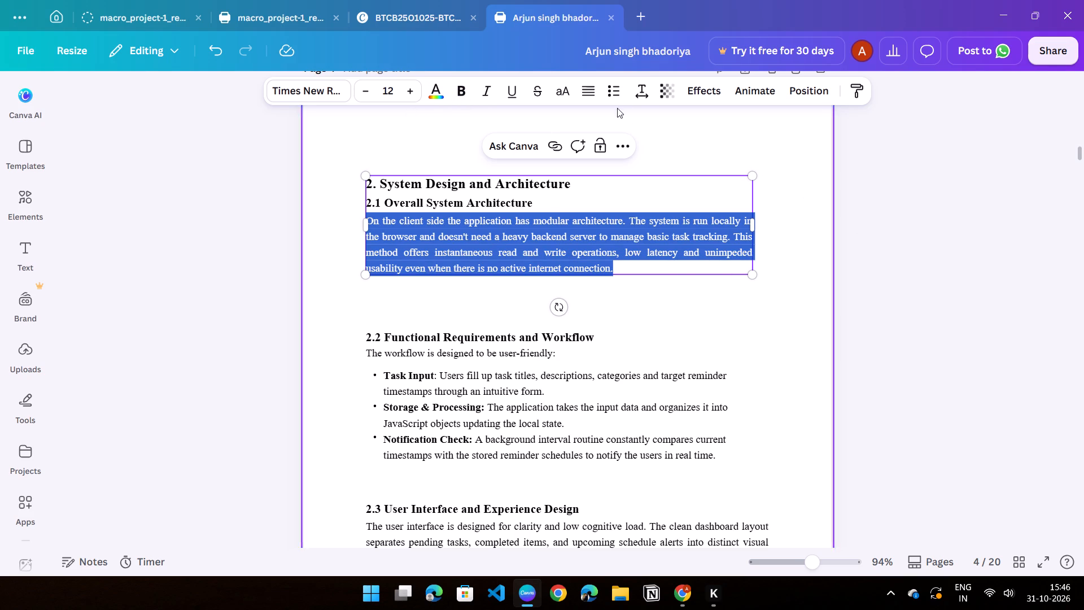
{"action": "left_click", "coordinate": [636, 89]}
{"action": "left_click", "coordinate": [904, 201]}
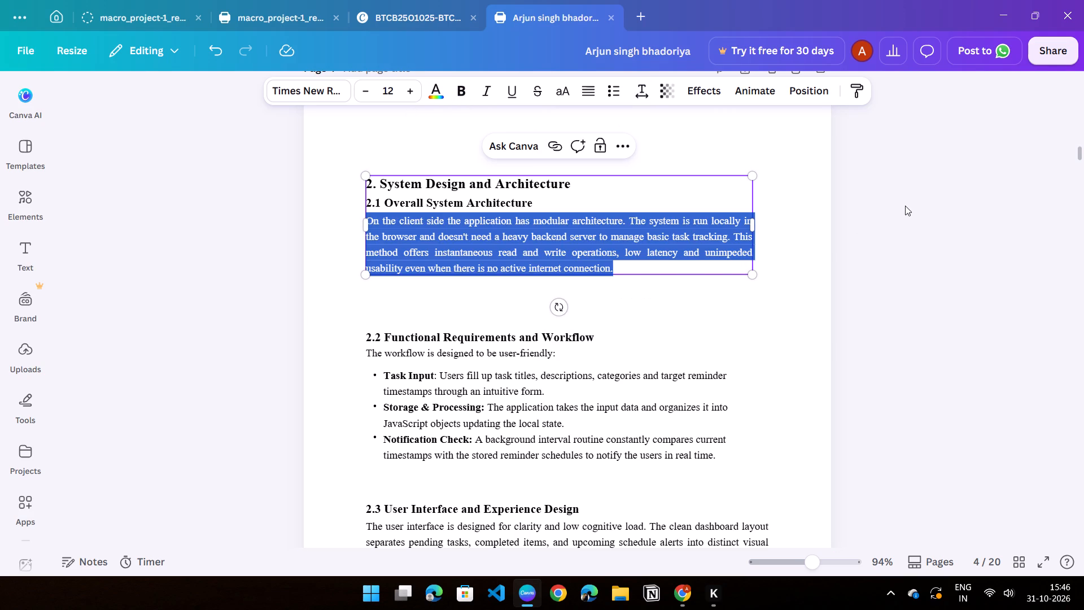
{"action": "left_click", "coordinate": [905, 206]}
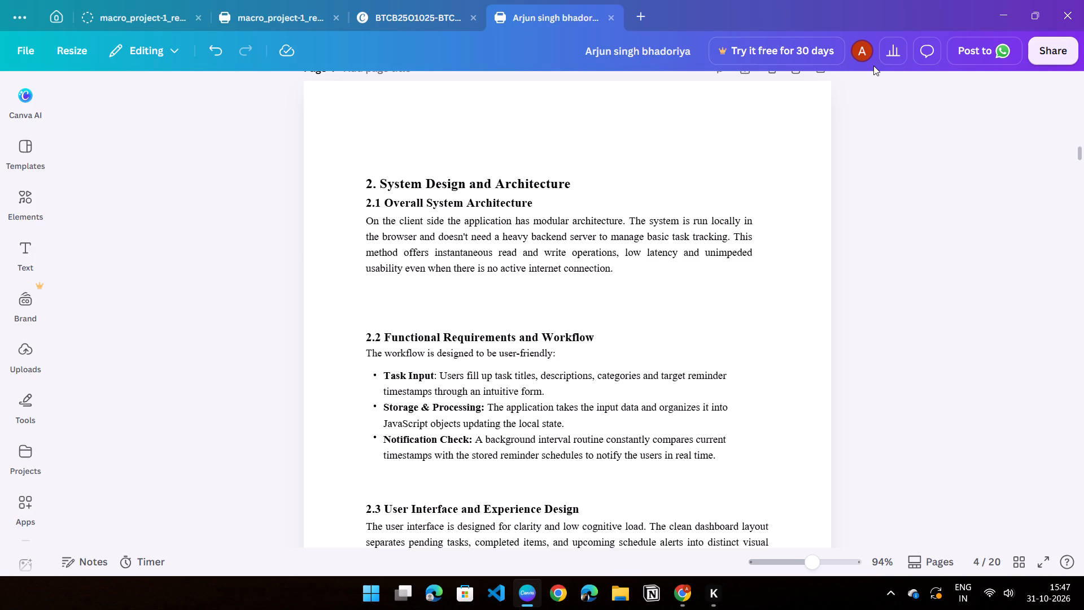
{"action": "scroll", "coordinate": [688, 204], "scroll_direction": "down", "scroll_amount": 1}
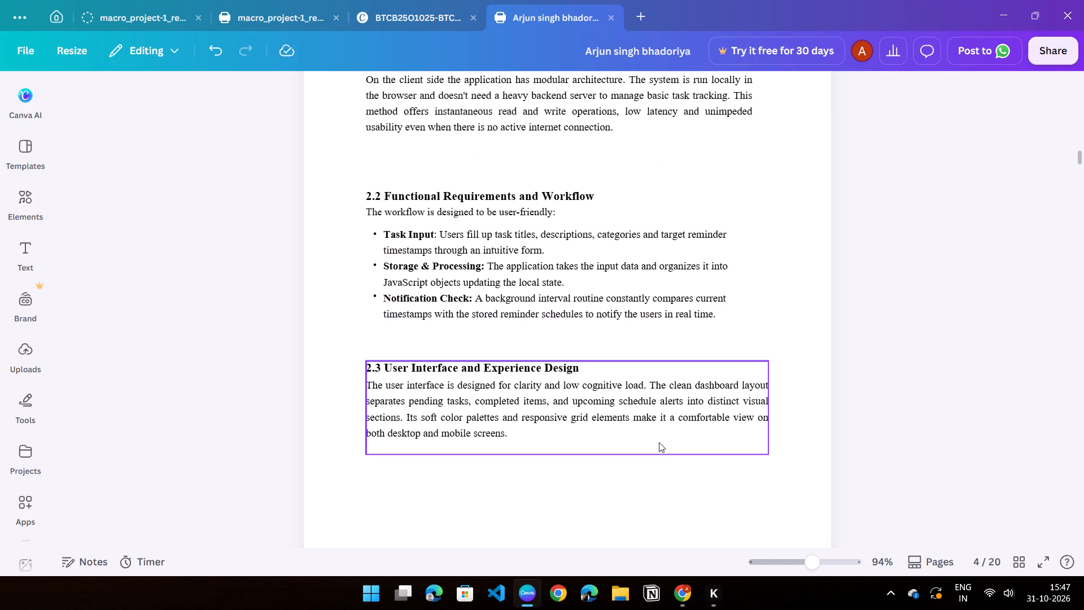
{"action": "key", "text": "alt+Tab"}
{"action": "key", "text": "alt+Tab"}
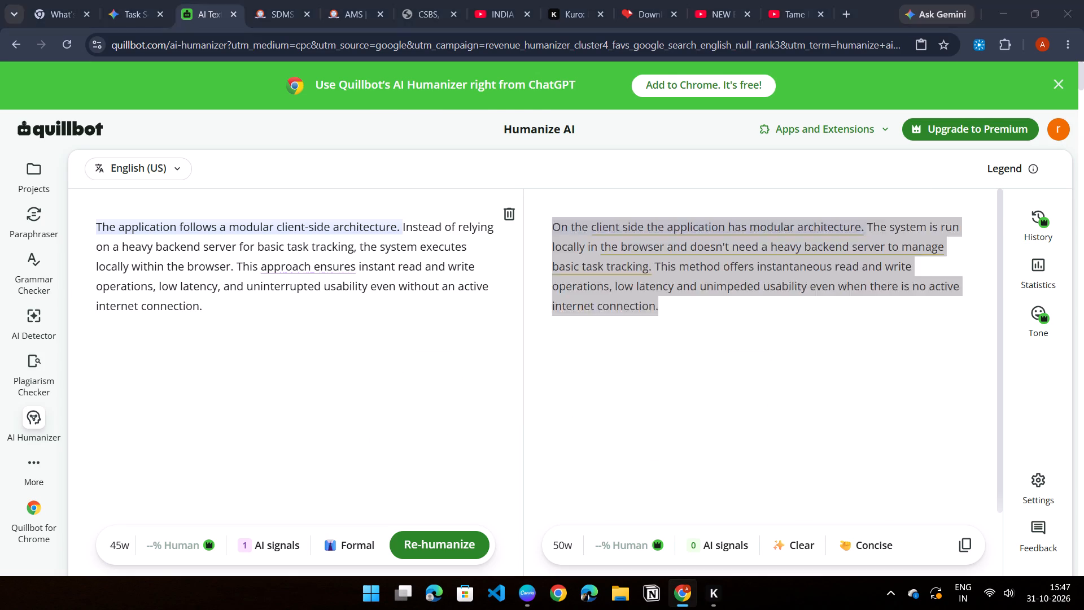
{"action": "scroll", "coordinate": [612, 274], "scroll_direction": "up", "scroll_amount": 1}
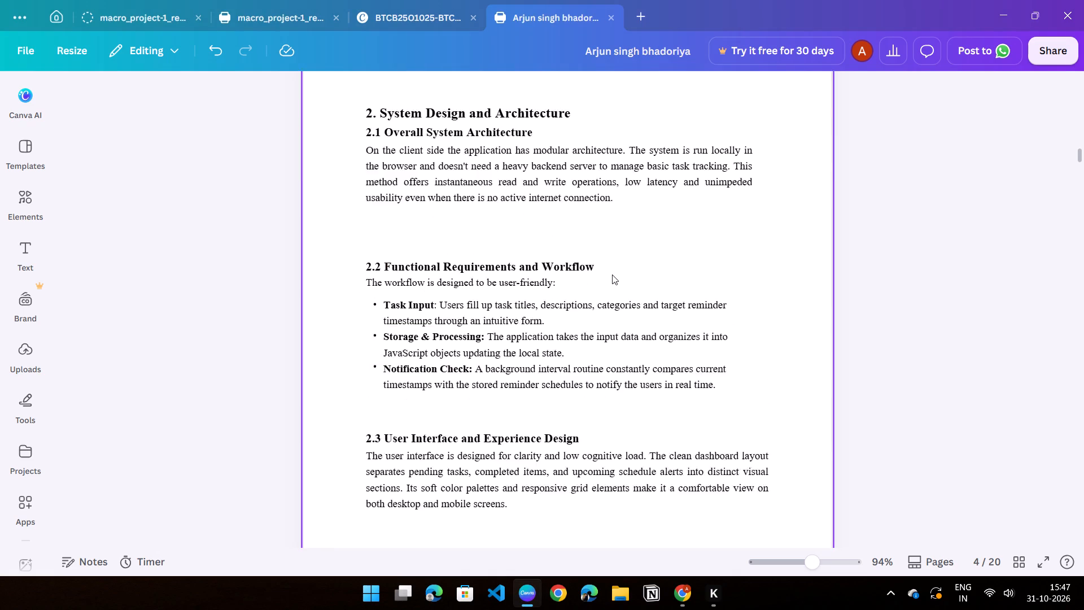
{"action": "scroll", "coordinate": [612, 274], "scroll_direction": "up", "scroll_amount": 1}
{"action": "scroll", "coordinate": [612, 276], "scroll_direction": "down", "scroll_amount": 5}
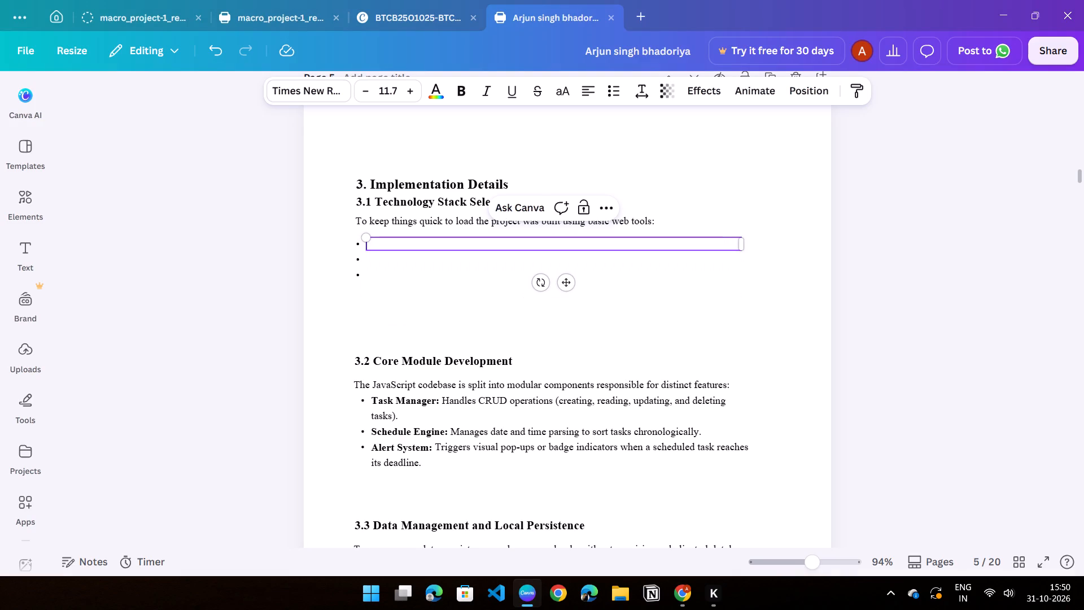
{"action": "key", "text": "ctrl+v"}
{"action": "left_click", "coordinate": [412, 268]}
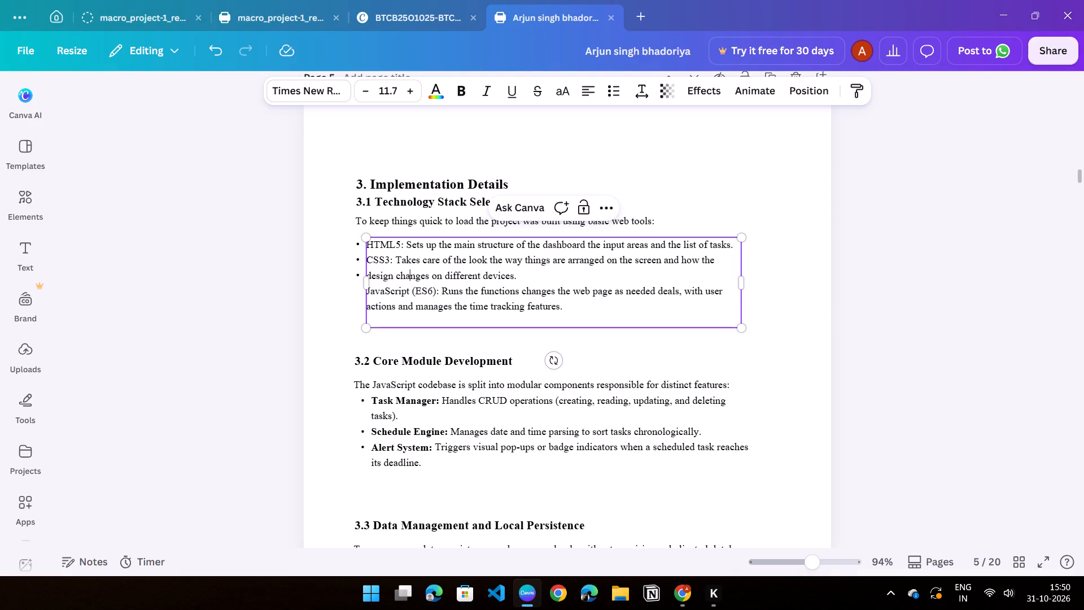
Make the labels "HTML5:", "CSS3:" and "JavaScript (ES6):" bold in the section 3.1 list.
{"action": "left_click_drag", "start_coordinate": [369, 246], "coordinate": [373, 251]}
{"action": "left_click_drag", "start_coordinate": [373, 251], "coordinate": [404, 247]}
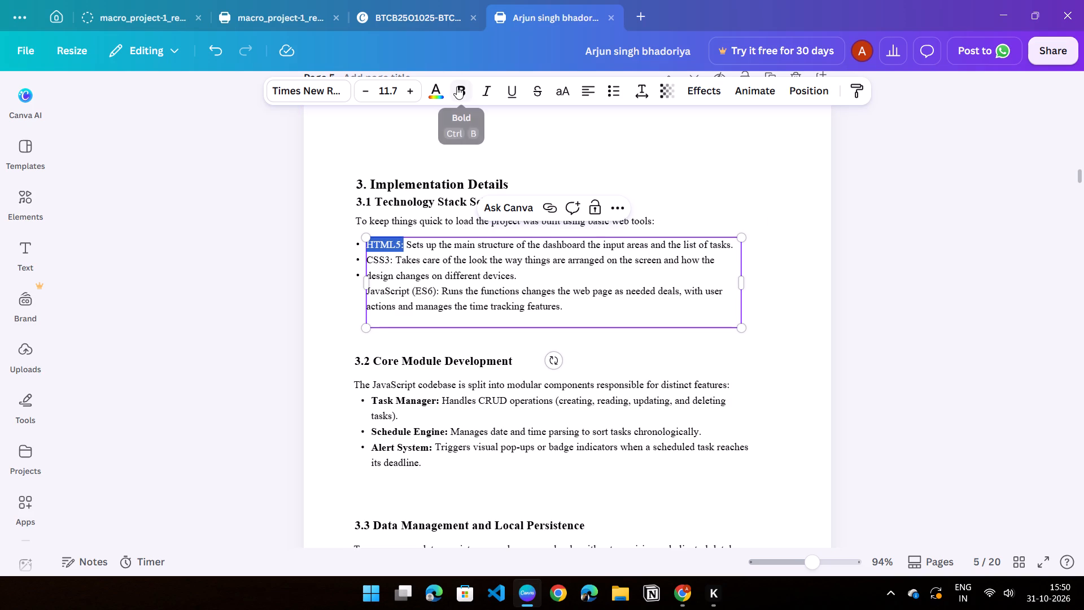
{"action": "left_click", "coordinate": [457, 86]}
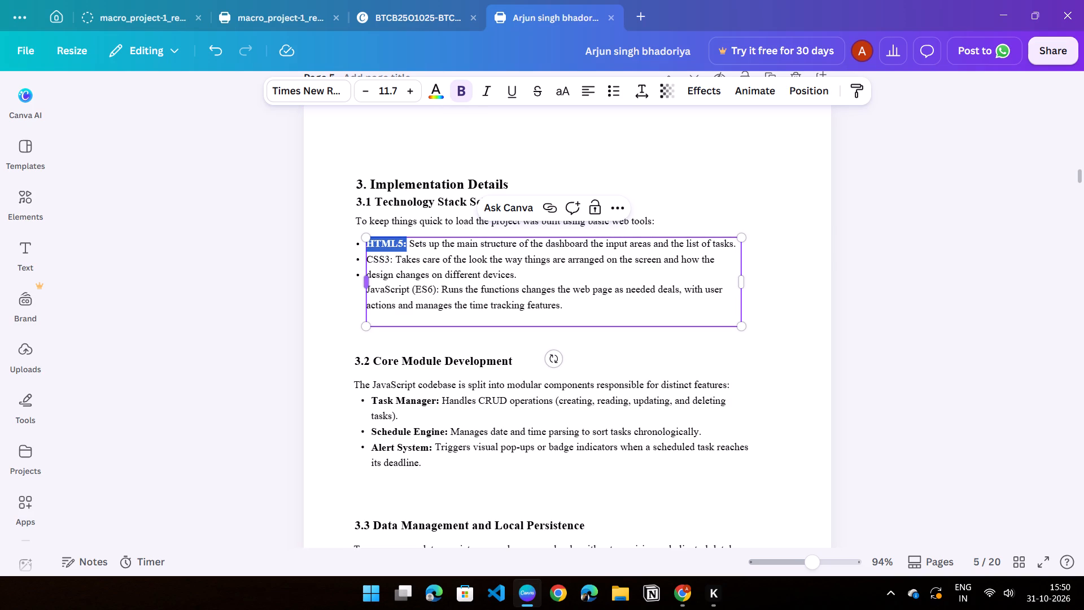
{"action": "left_click_drag", "start_coordinate": [369, 260], "coordinate": [392, 256]}
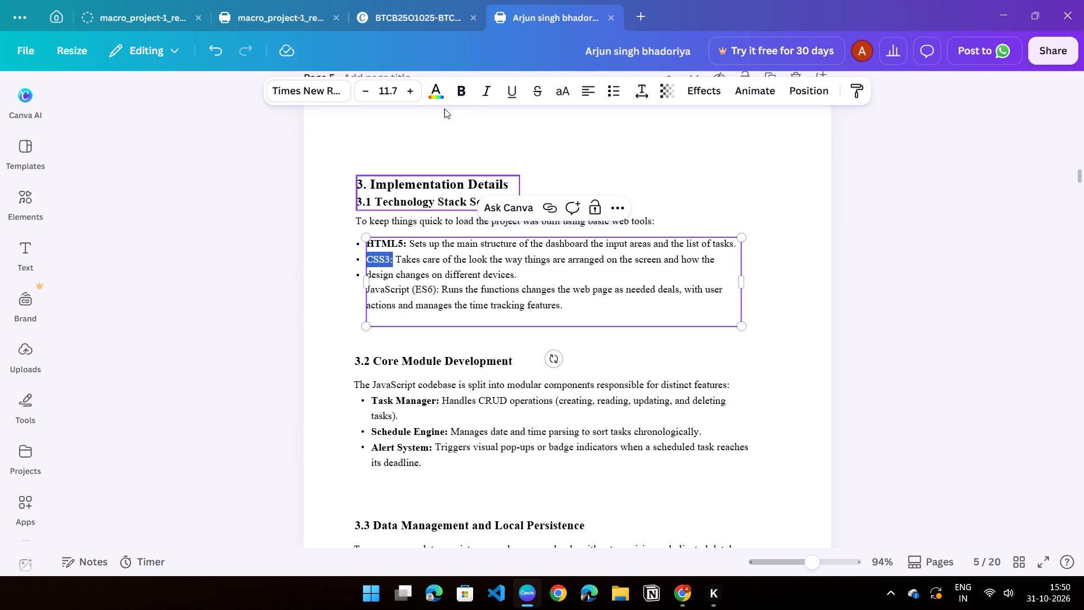
{"action": "left_click", "coordinate": [464, 92]}
{"action": "left_click", "coordinate": [300, 326]}
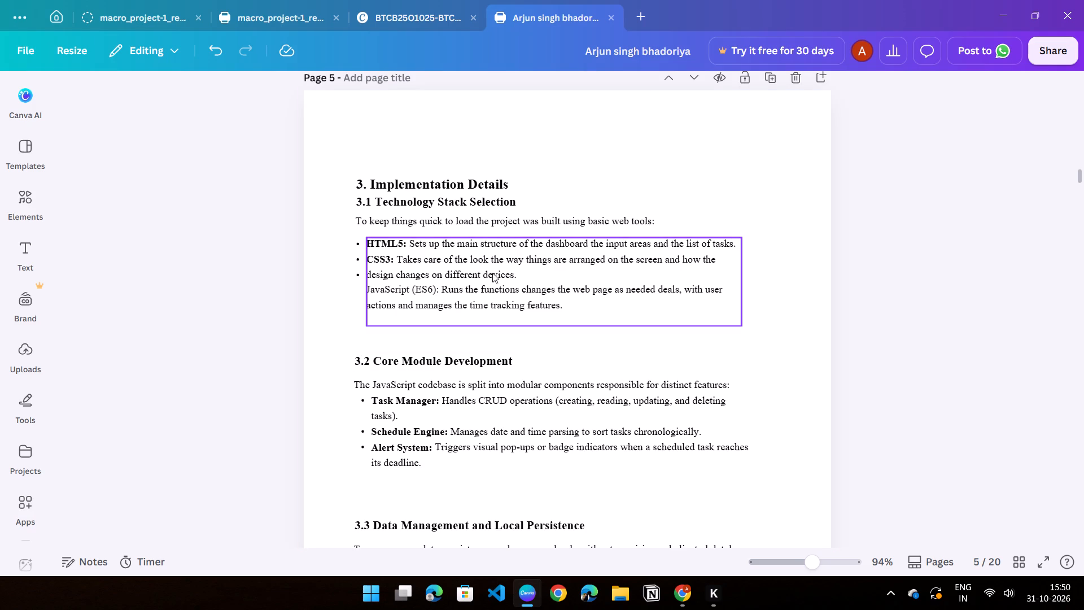
{"action": "left_click", "coordinate": [369, 288]}
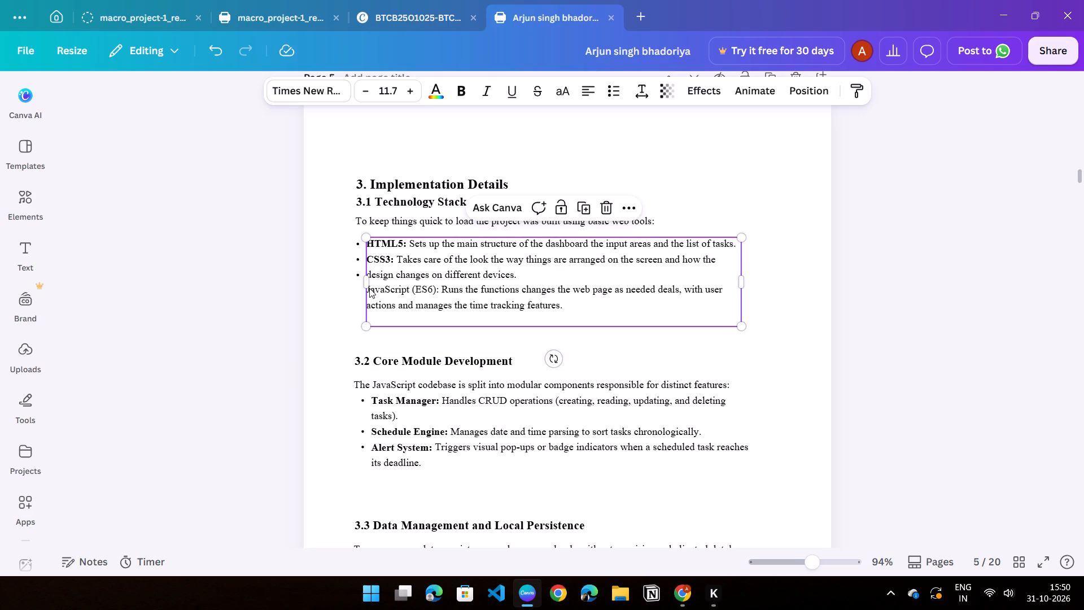
{"action": "left_click", "coordinate": [369, 289]}
{"action": "left_click_drag", "start_coordinate": [368, 290], "coordinate": [404, 290]}
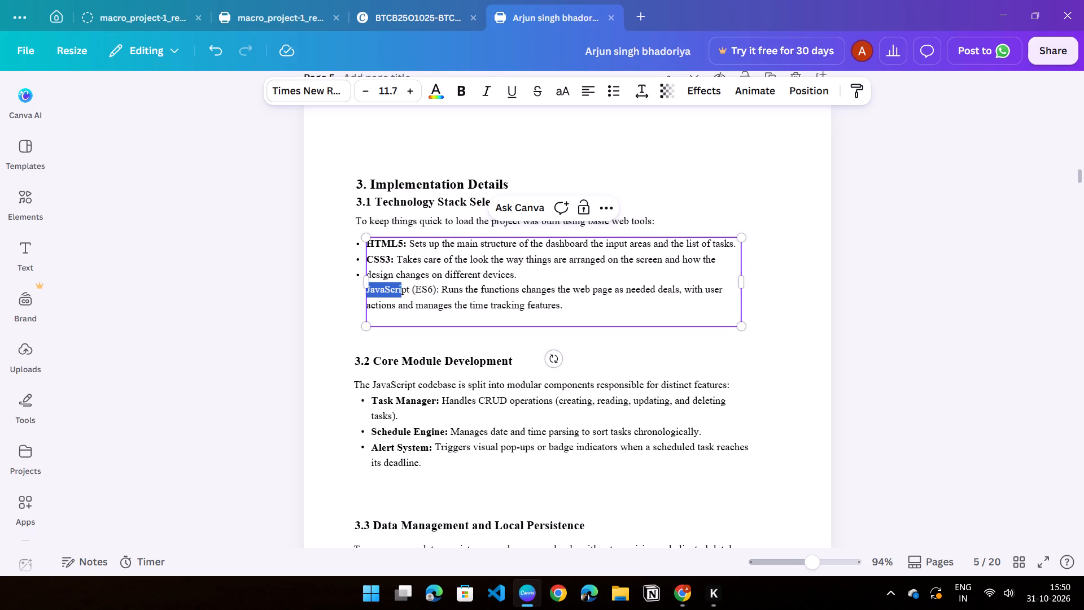
{"action": "left_click_drag", "start_coordinate": [404, 290], "coordinate": [439, 294]}
{"action": "left_click_drag", "start_coordinate": [439, 294], "coordinate": [439, 294]}
{"action": "left_click", "coordinate": [460, 93]}
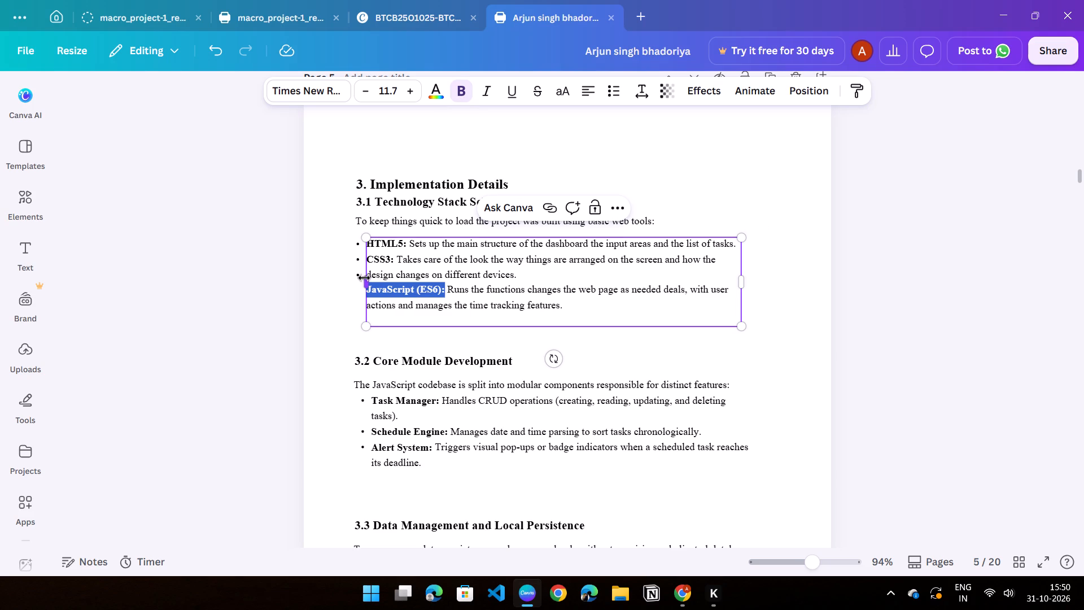
Move the third bullet dot of the section 3.1 list down to align with the "JavaScript (ES6):" line.
{"action": "left_click", "coordinate": [360, 280]}
{"action": "left_click", "coordinate": [356, 274]}
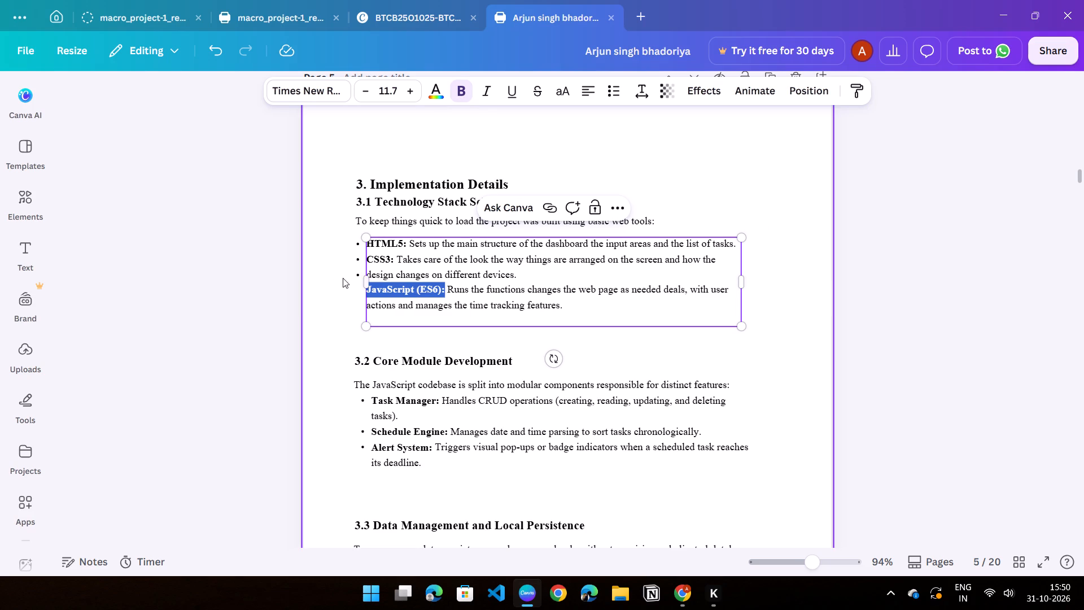
{"action": "left_click", "coordinate": [356, 274]}
{"action": "left_click", "coordinate": [256, 287]}
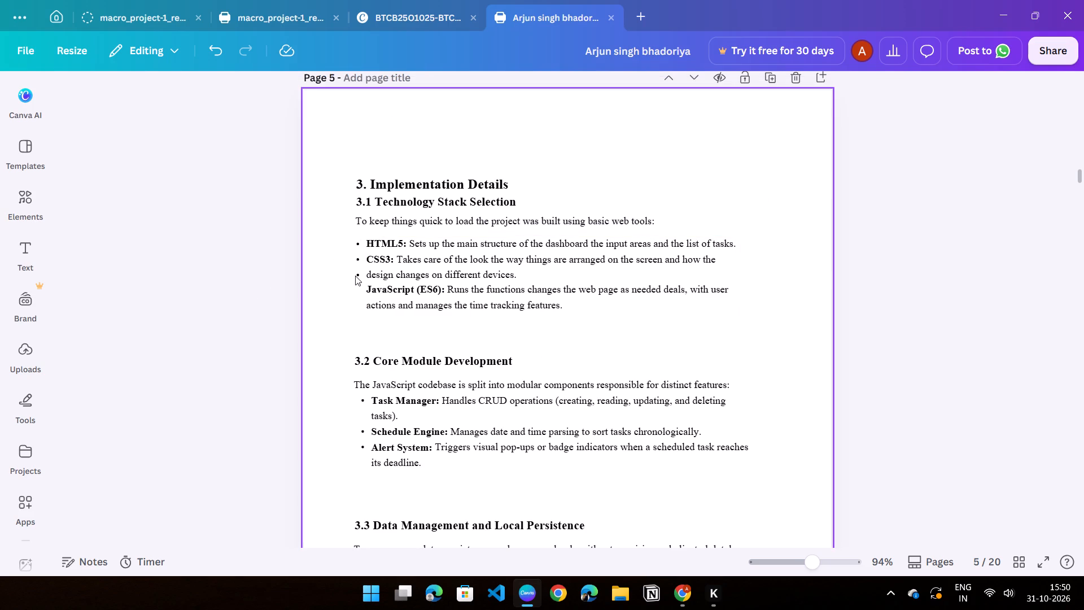
{"action": "left_click", "coordinate": [358, 276]}
{"action": "left_click_drag", "start_coordinate": [366, 303], "coordinate": [367, 311]}
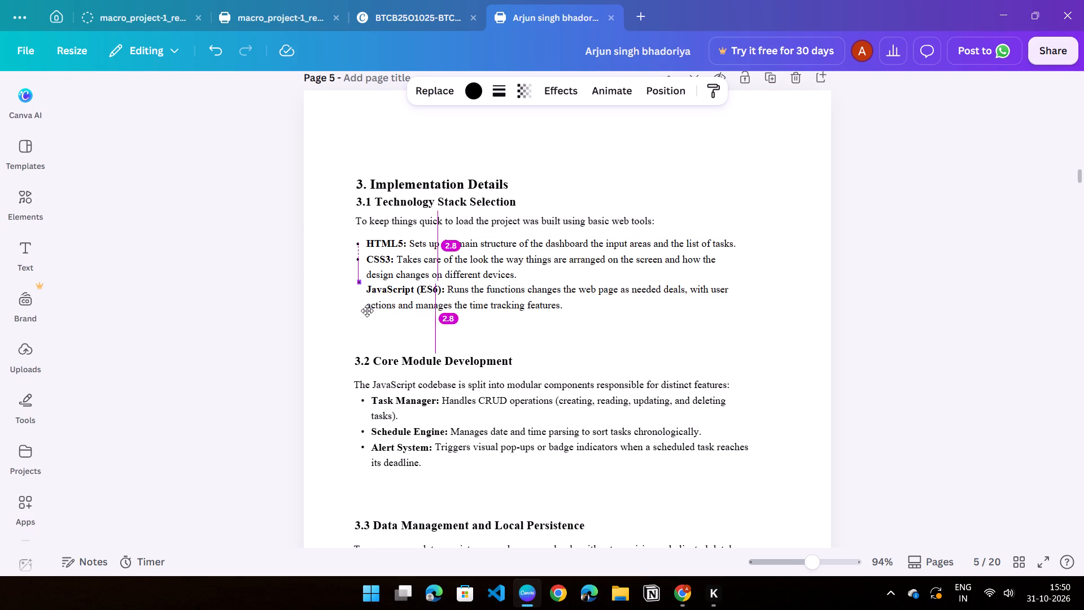
{"action": "left_click_drag", "start_coordinate": [367, 311], "coordinate": [367, 316]}
{"action": "left_click", "coordinate": [269, 306]}
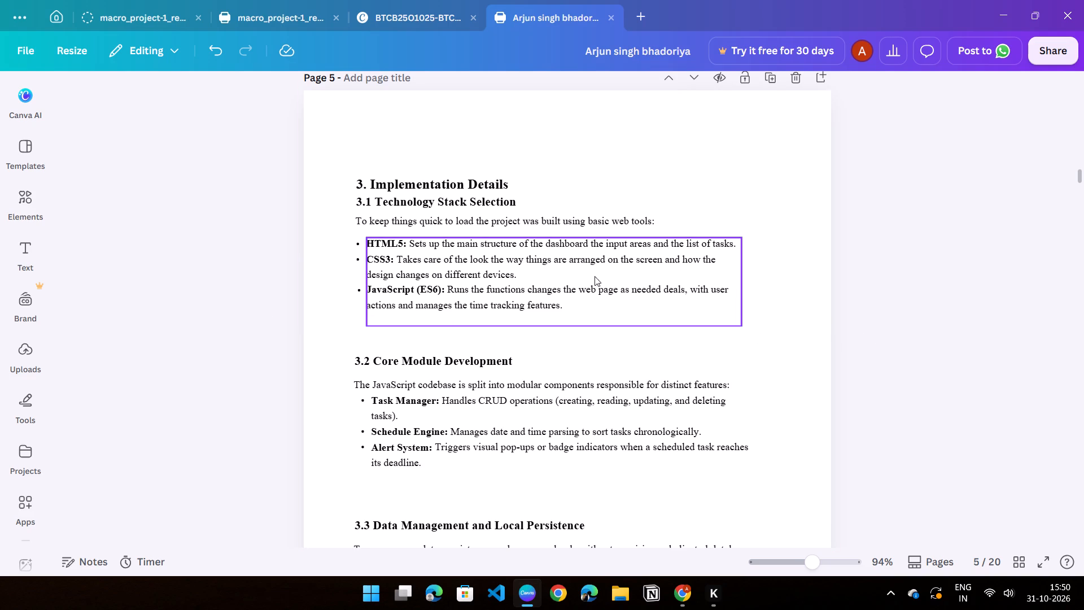
Set the font size of the section 3.1 list text (HTML5, CSS3, JavaScript) to 12.
{"action": "left_click", "coordinate": [571, 257]}
{"action": "left_click", "coordinate": [549, 260]}
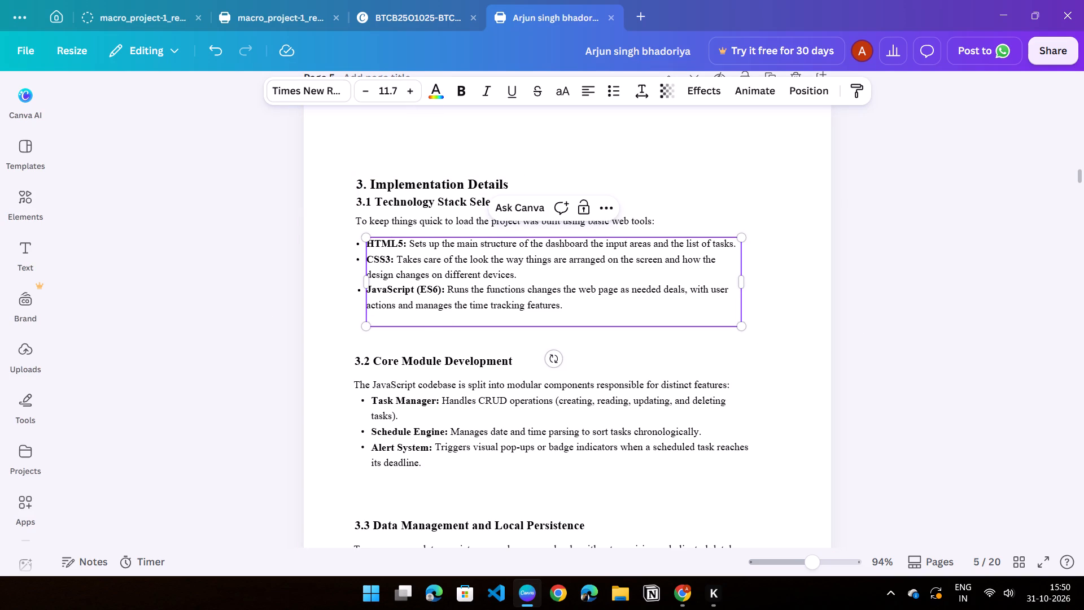
{"action": "left_click", "coordinate": [392, 92]}
{"action": "left_click", "coordinate": [386, 215]}
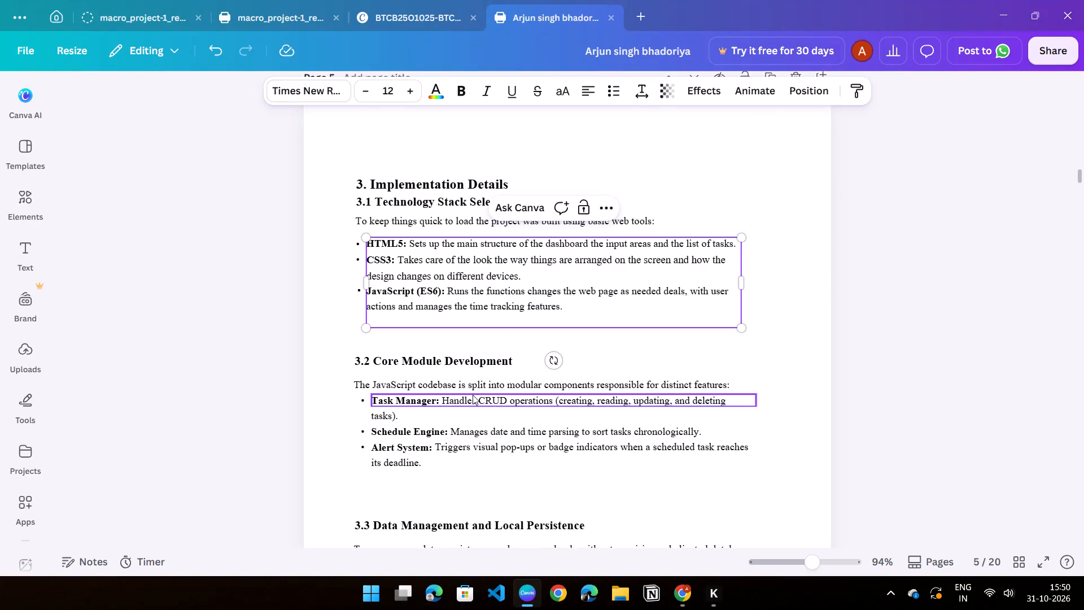
Set the font size of the section 3.2 introductory sentence about the JavaScript codebase to 12.
{"action": "scroll", "coordinate": [472, 396], "scroll_direction": "down", "scroll_amount": 1}
{"action": "left_click", "coordinate": [527, 242]}
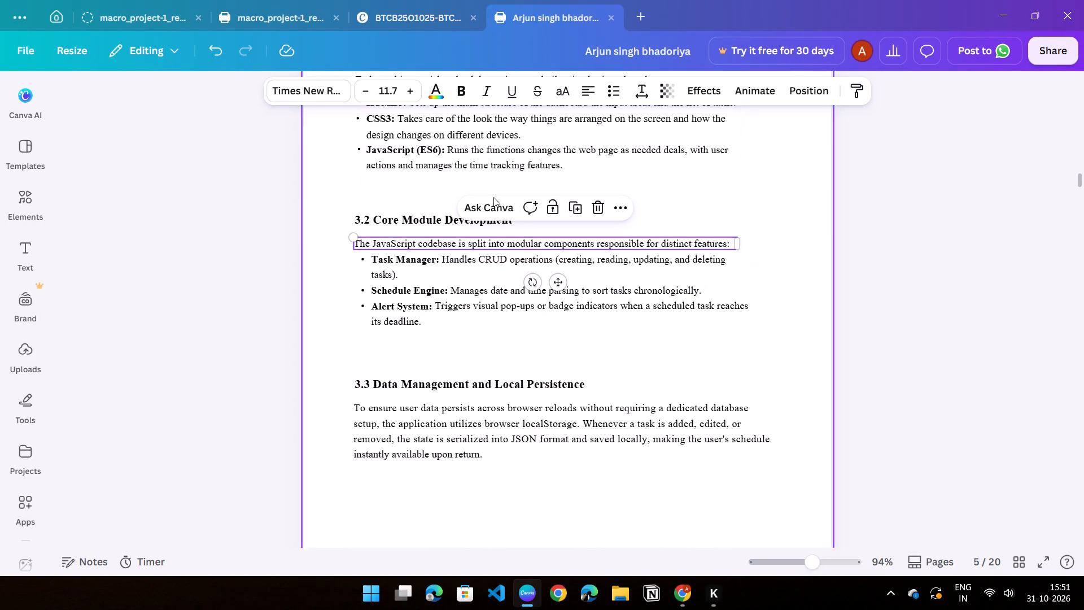
{"action": "left_click", "coordinate": [391, 94]}
{"action": "left_click", "coordinate": [386, 215]}
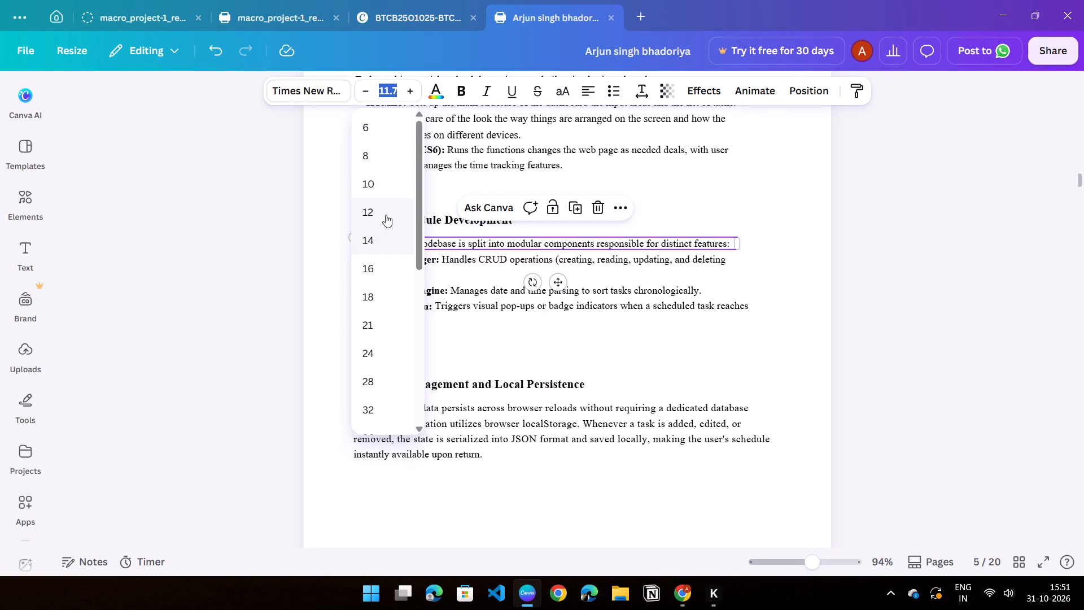
Set the Task Manager line and the Schedule Engine and Alert System descriptions, including "its deadline.", in section 3.2 to font size 12.
{"action": "left_click", "coordinate": [502, 254]}
{"action": "left_click", "coordinate": [502, 258]}
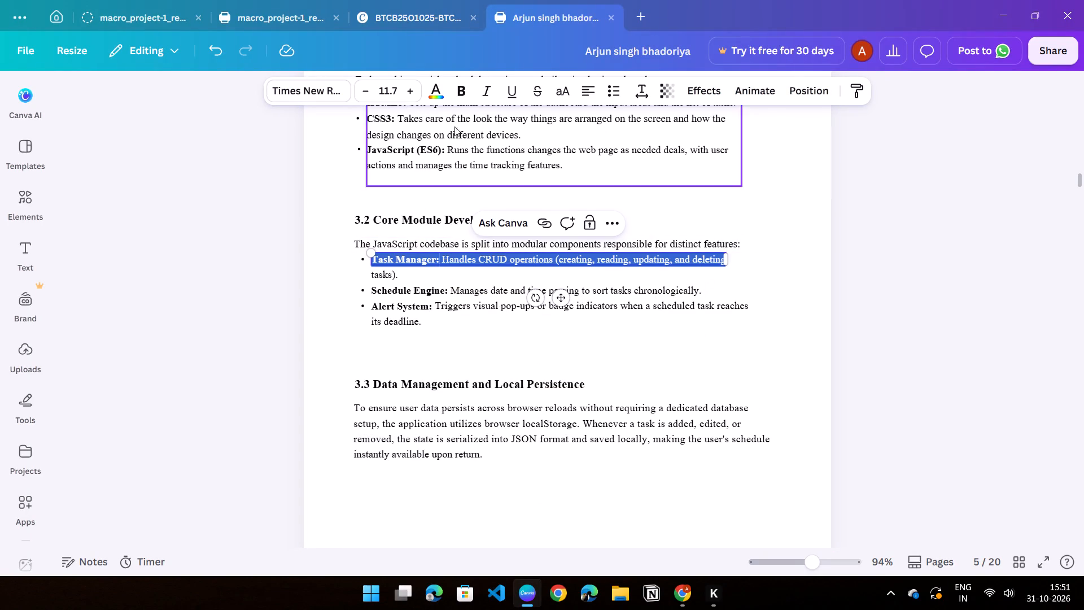
{"action": "left_click", "coordinate": [391, 89]}
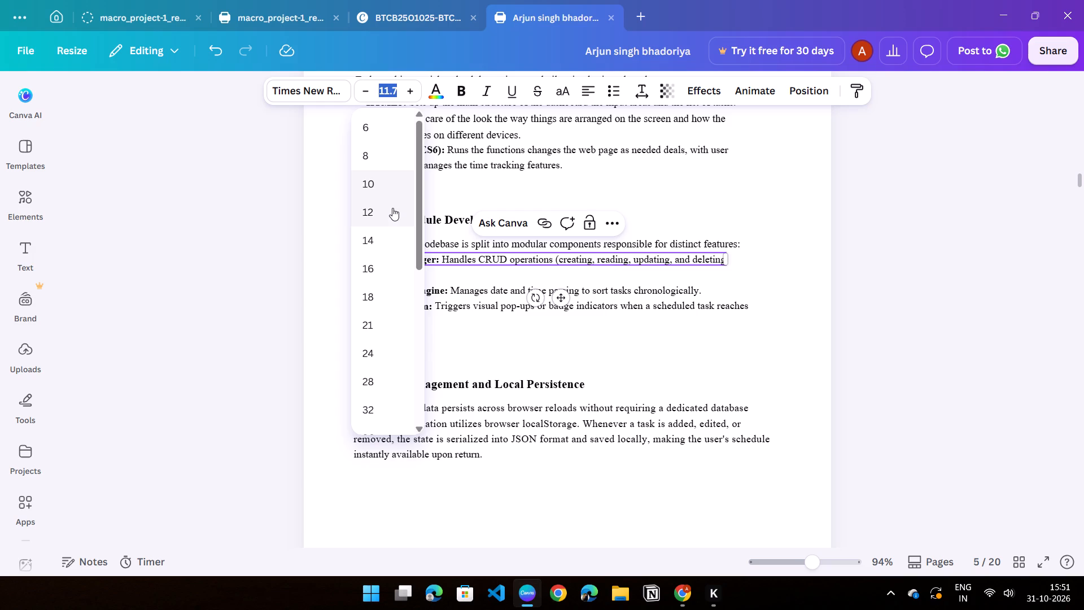
{"action": "left_click", "coordinate": [392, 208]}
{"action": "left_click", "coordinate": [475, 296]}
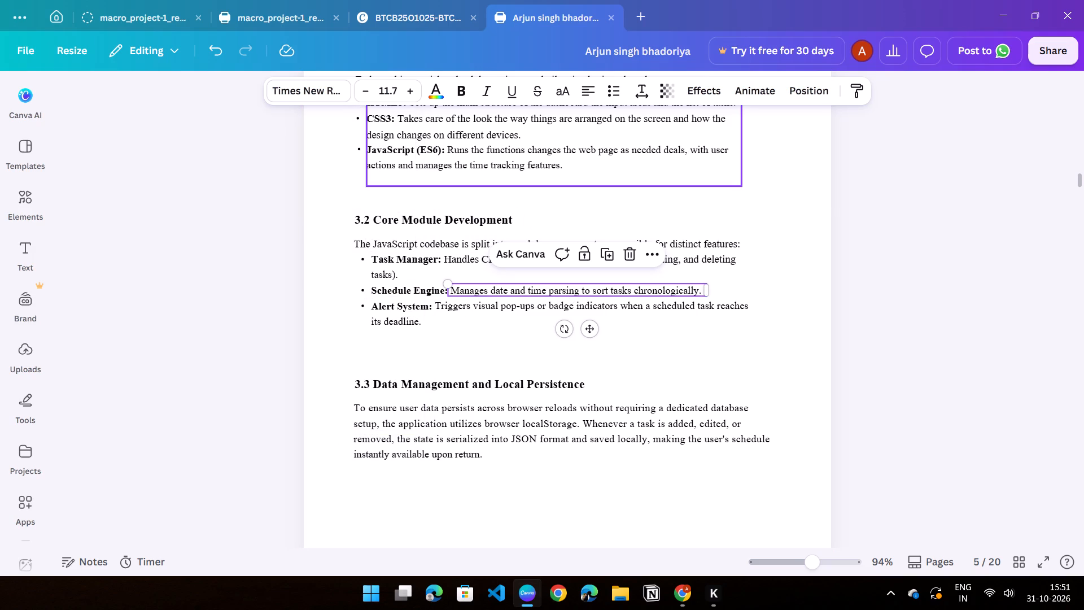
{"action": "left_click", "coordinate": [391, 93]}
{"action": "left_click", "coordinate": [387, 214]}
{"action": "left_click", "coordinate": [496, 299]}
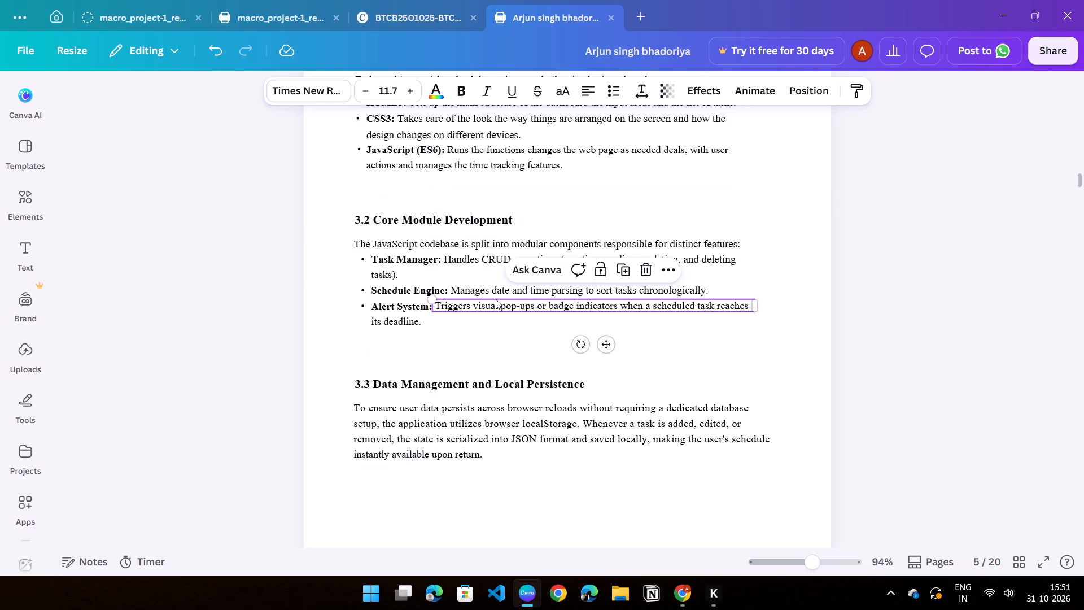
{"action": "left_click", "coordinate": [495, 304]}
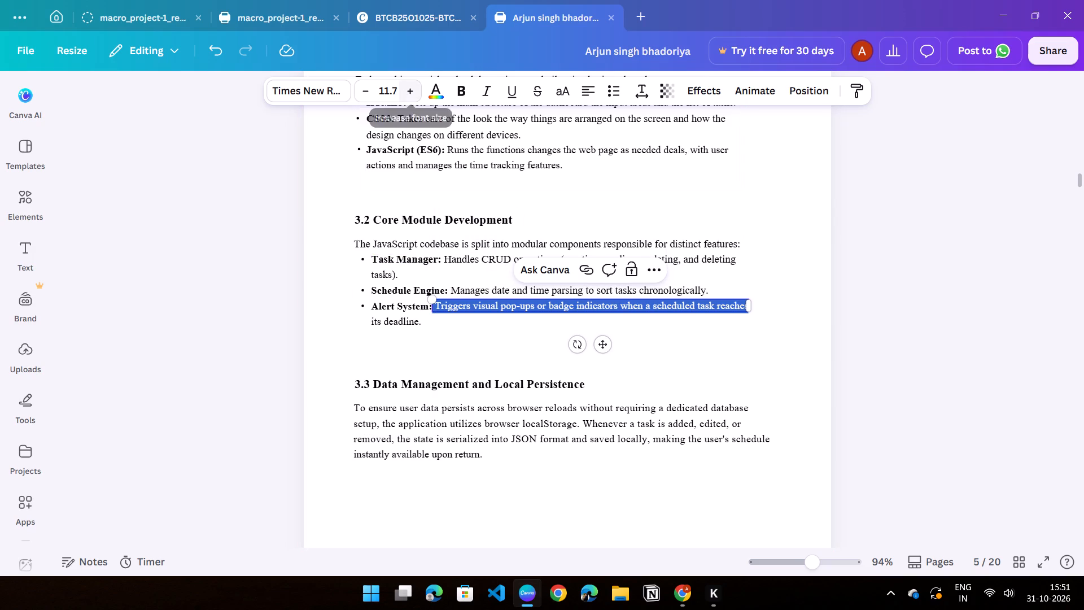
{"action": "left_click", "coordinate": [386, 90]}
{"action": "left_click", "coordinate": [410, 215]}
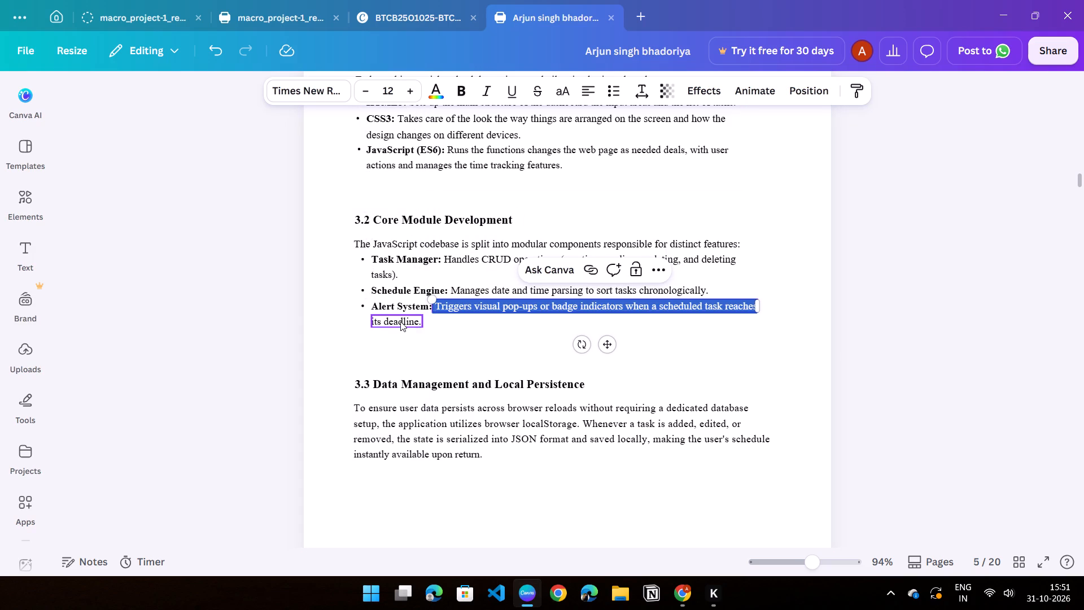
{"action": "double_click", "coordinate": [400, 321]}
{"action": "left_click", "coordinate": [394, 93]}
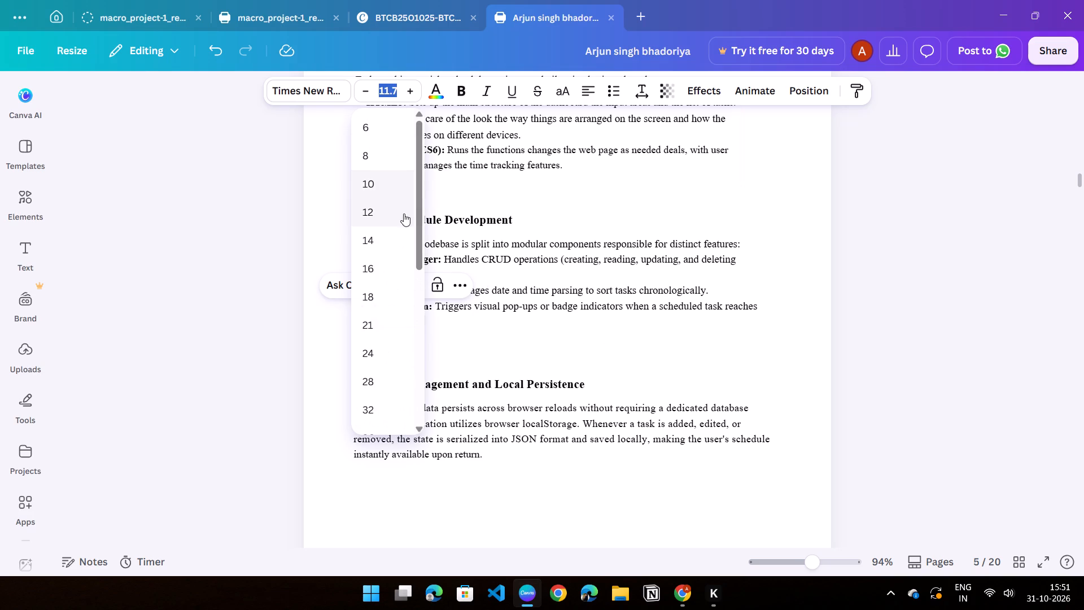
{"action": "left_click", "coordinate": [395, 219]}
Set the bold labels "Schedule Engine:" and "Alert System:" in section 3.2 to font size 12.
{"action": "left_click", "coordinate": [394, 262]}
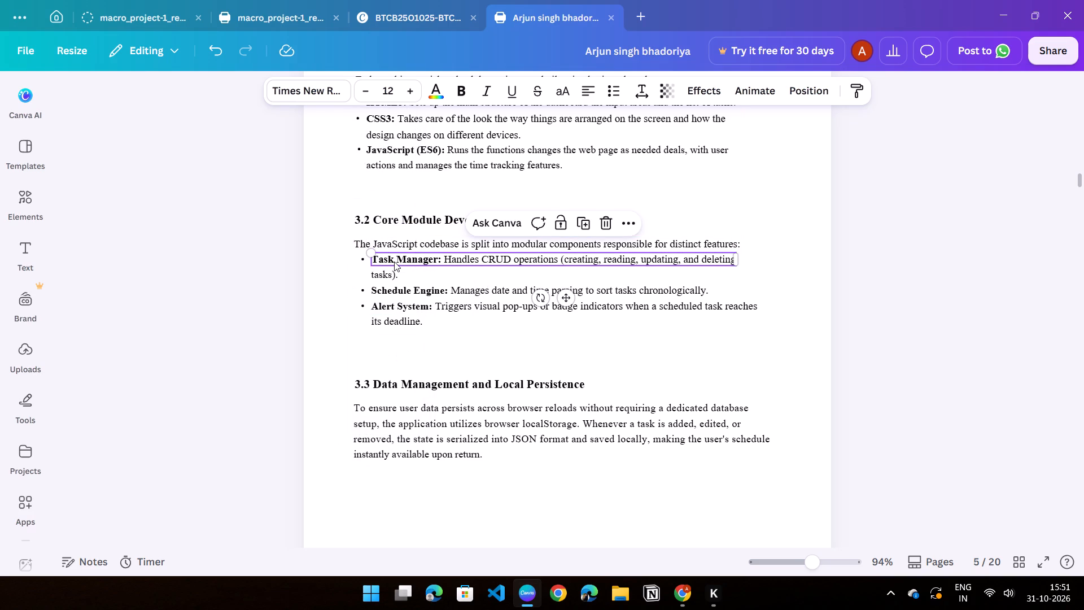
{"action": "left_click", "coordinate": [394, 262]}
{"action": "left_click", "coordinate": [400, 290]}
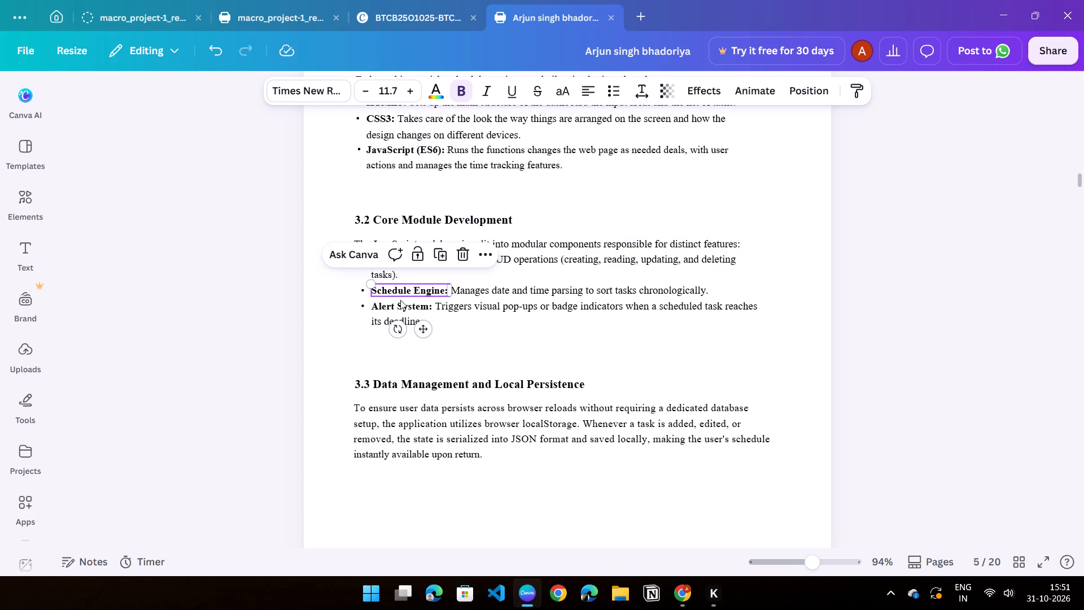
{"action": "left_click", "coordinate": [400, 302]}
{"action": "left_click", "coordinate": [414, 289]}
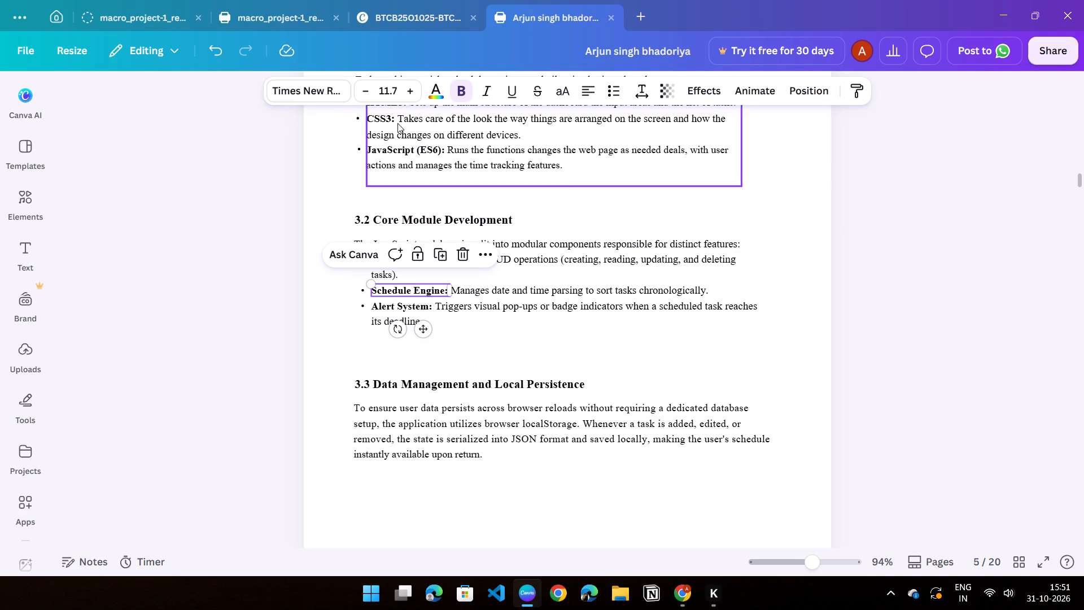
{"action": "left_click", "coordinate": [387, 90]}
{"action": "left_click", "coordinate": [395, 206]}
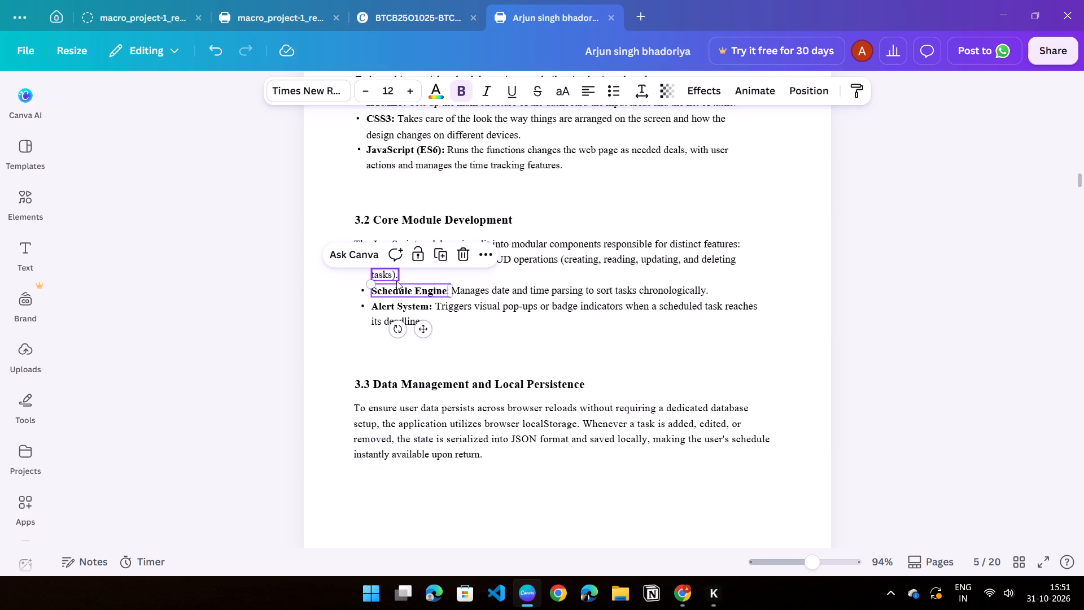
{"action": "left_click", "coordinate": [398, 304]}
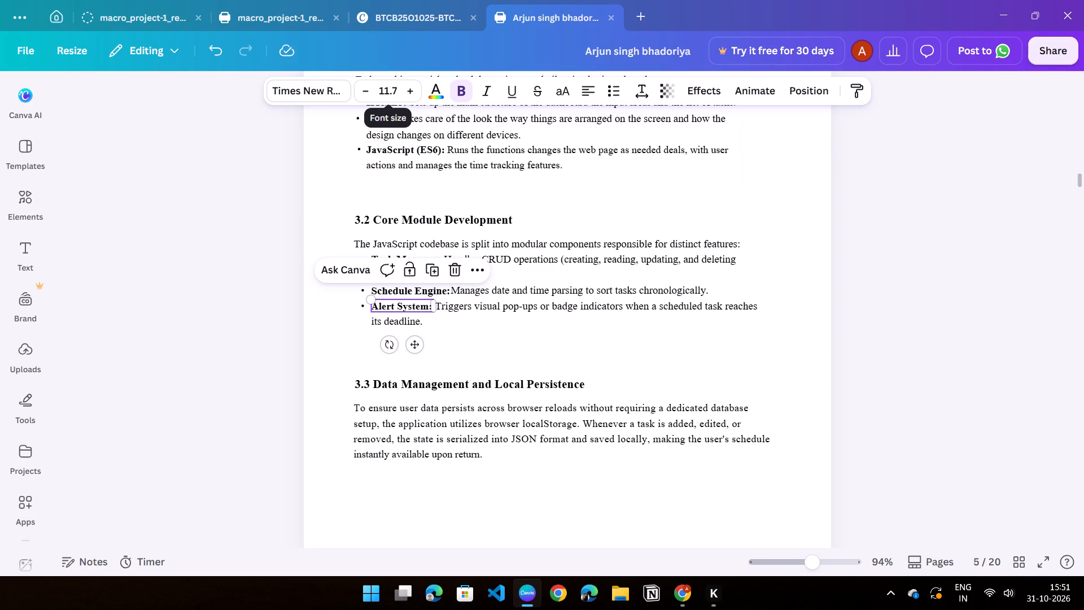
{"action": "left_click", "coordinate": [392, 88]}
{"action": "left_click", "coordinate": [396, 210]}
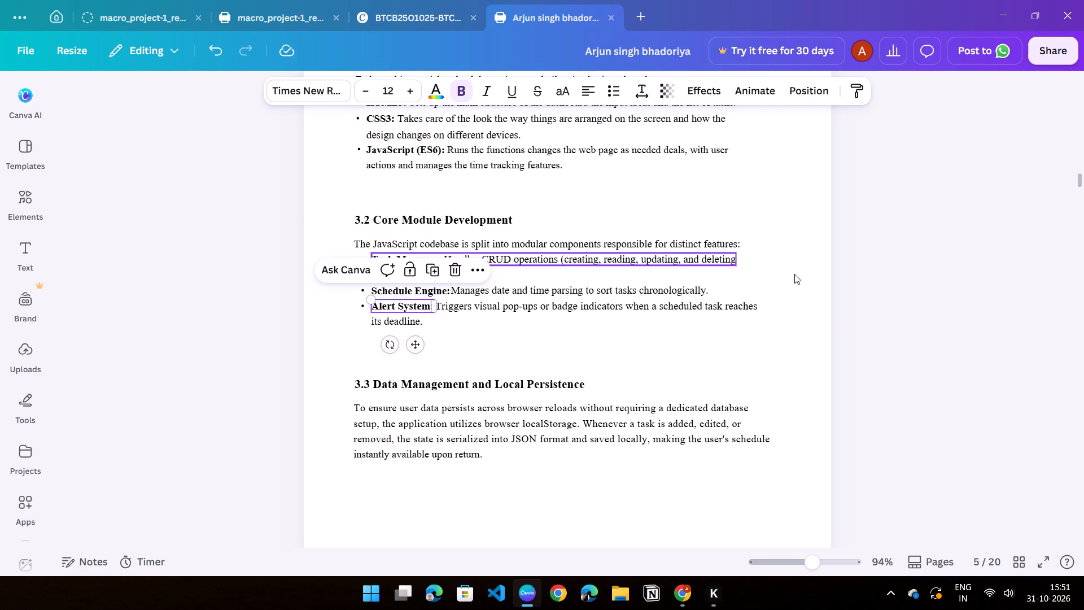
{"action": "left_click", "coordinate": [912, 260]}
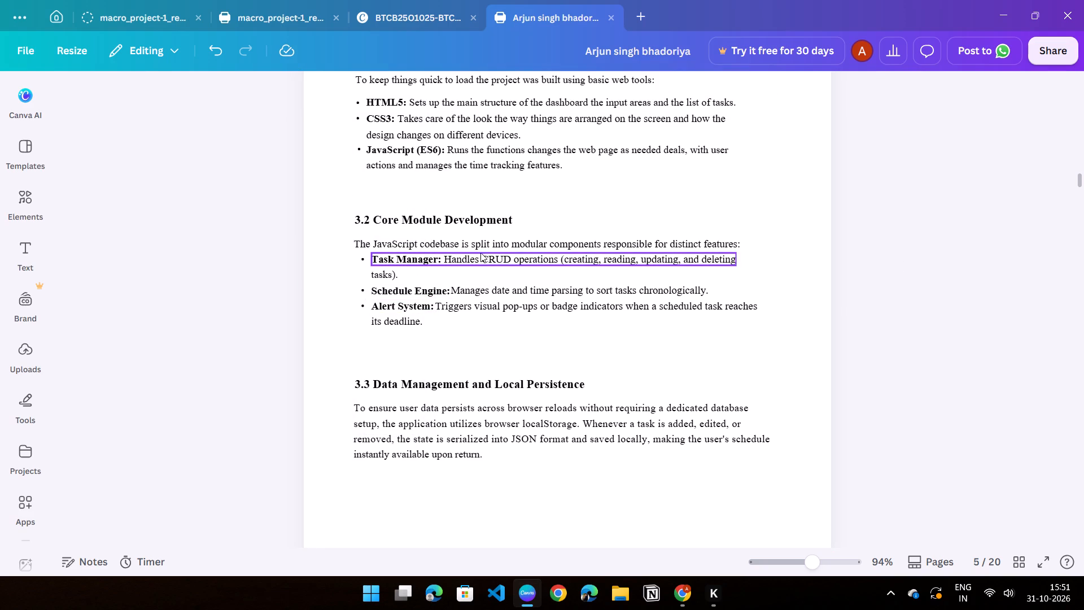
Set the headings "3.2 Core Module Development" and "3.3 Data Management and Local Persistence" to font size 14.
{"action": "left_click", "coordinate": [488, 242]}
{"action": "left_click", "coordinate": [416, 217]}
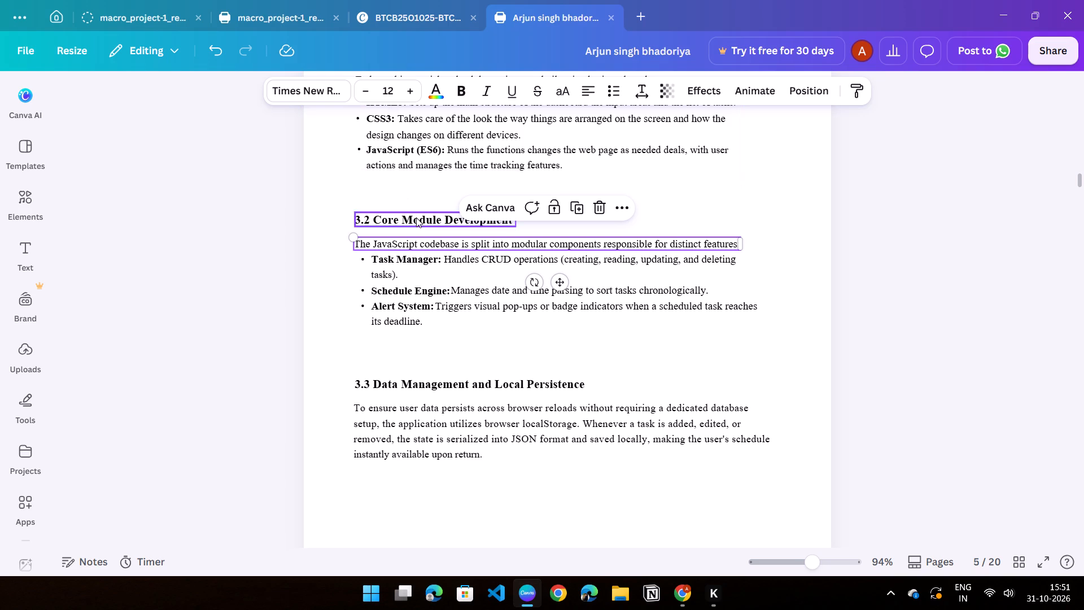
{"action": "left_click", "coordinate": [388, 89]}
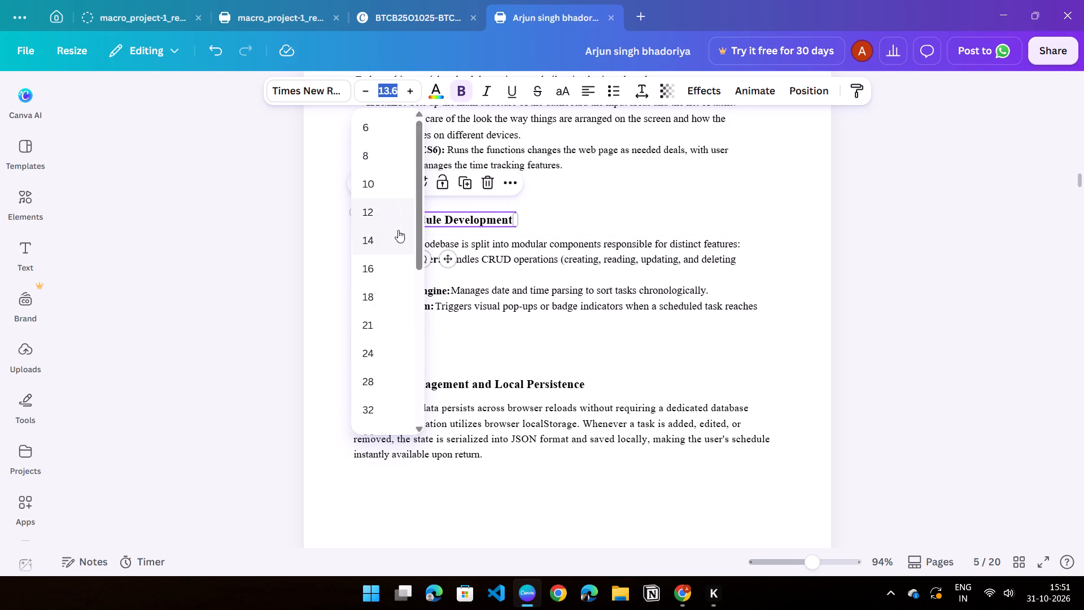
{"action": "left_click", "coordinate": [399, 232]}
{"action": "left_click", "coordinate": [489, 391]}
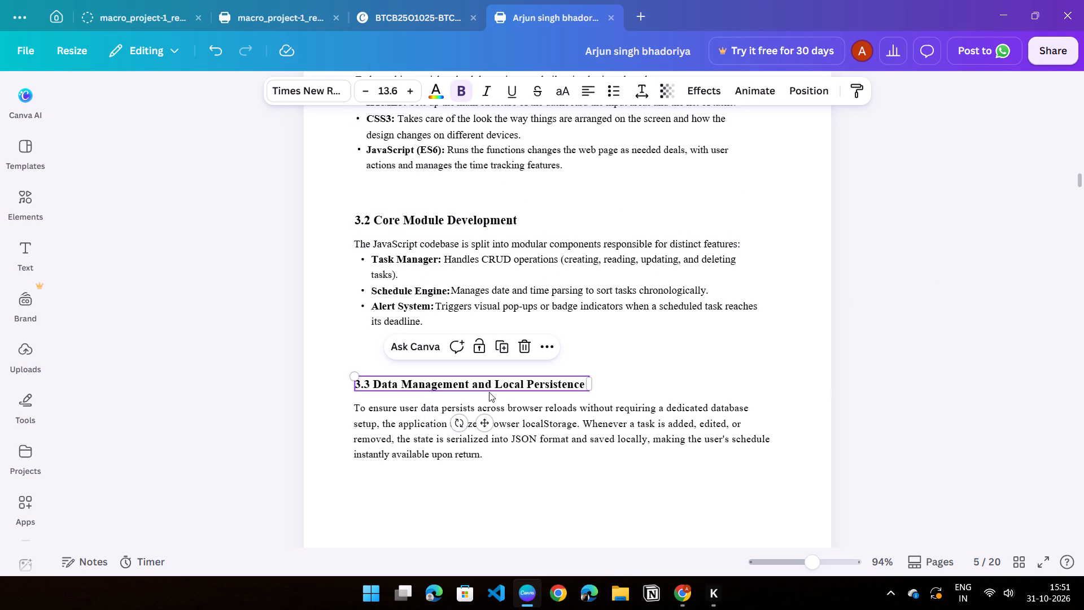
{"action": "left_click", "coordinate": [388, 95]}
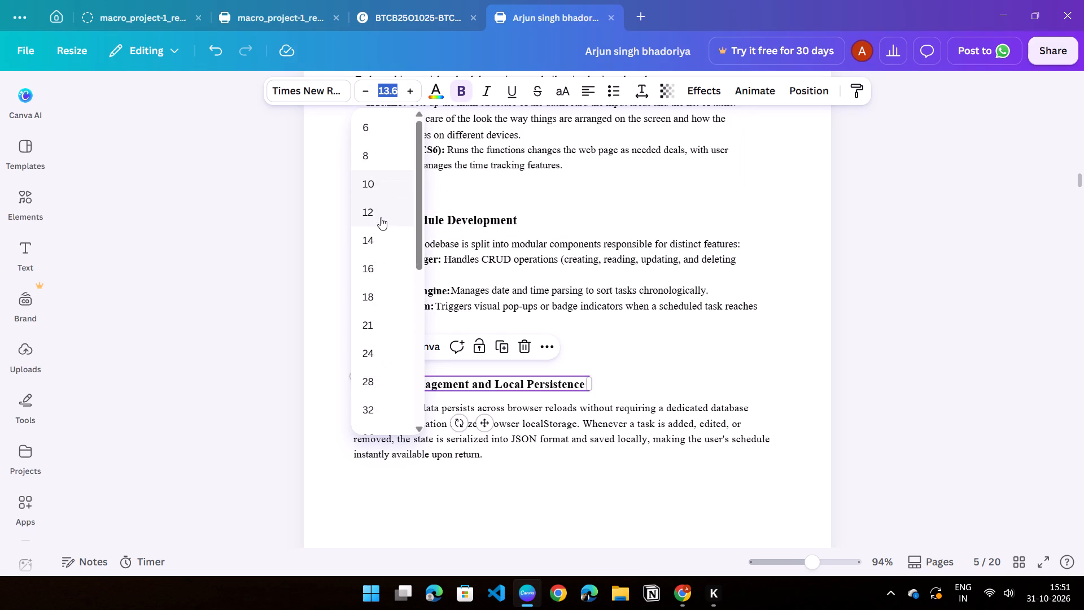
{"action": "left_click", "coordinate": [377, 236]}
{"action": "left_click", "coordinate": [225, 265]}
Set only the "3. Implementation Details" heading line to font size 16.
{"action": "scroll", "coordinate": [435, 320], "scroll_direction": "up", "scroll_amount": 1}
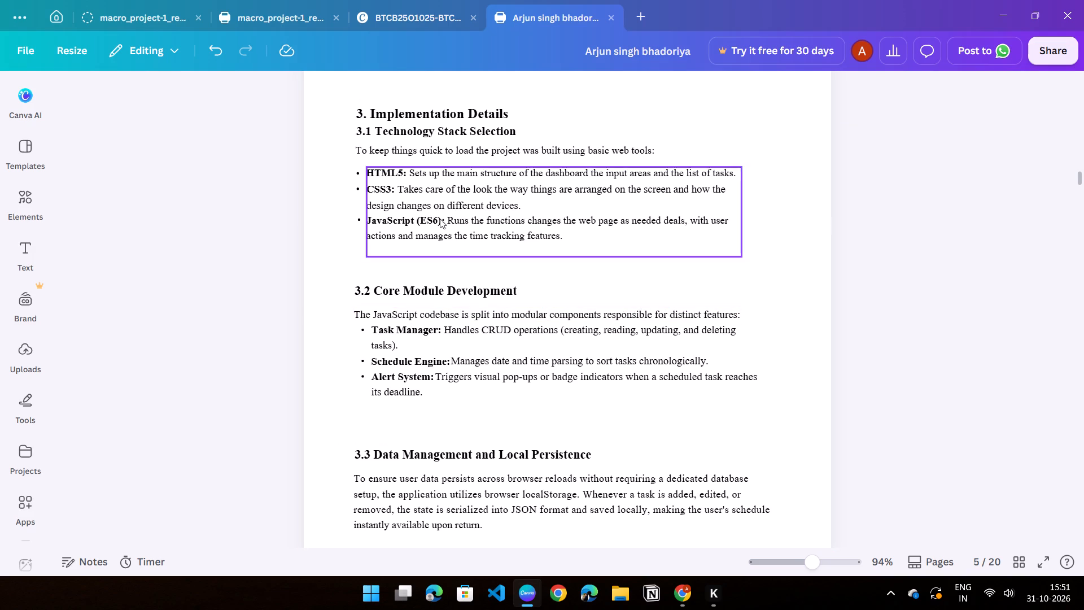
{"action": "left_click", "coordinate": [439, 116]}
{"action": "left_click", "coordinate": [439, 116]}
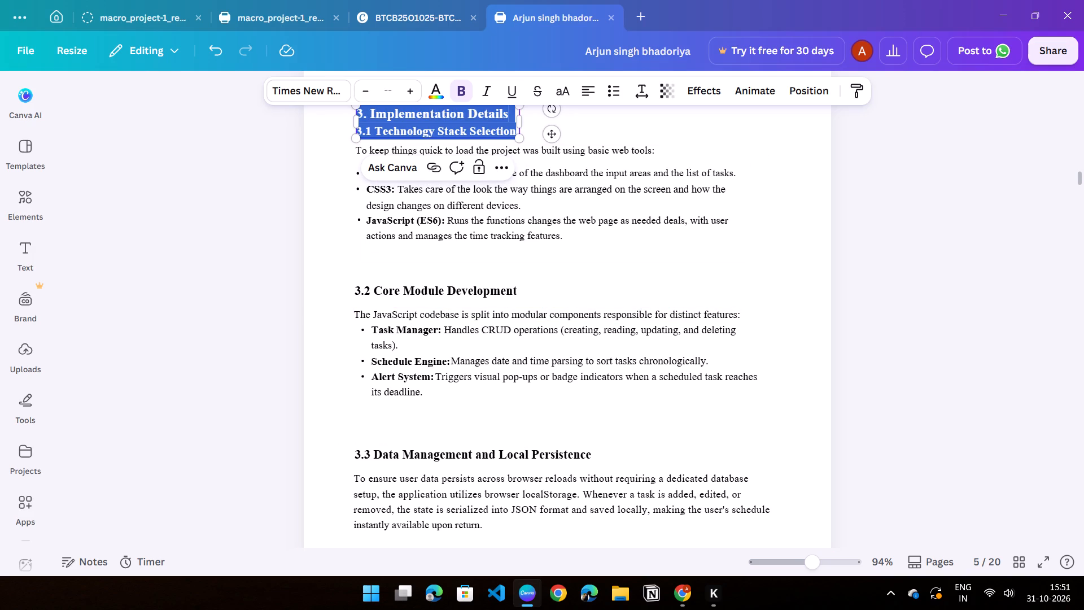
{"action": "left_click", "coordinate": [443, 111]}
{"action": "left_click", "coordinate": [390, 85]}
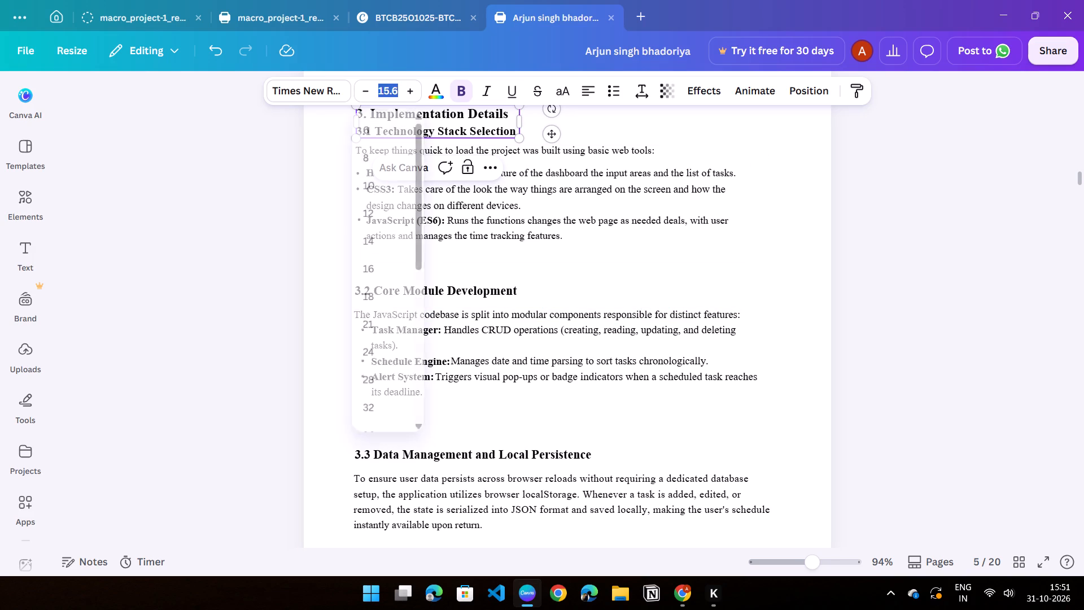
{"action": "left_click", "coordinate": [386, 258]}
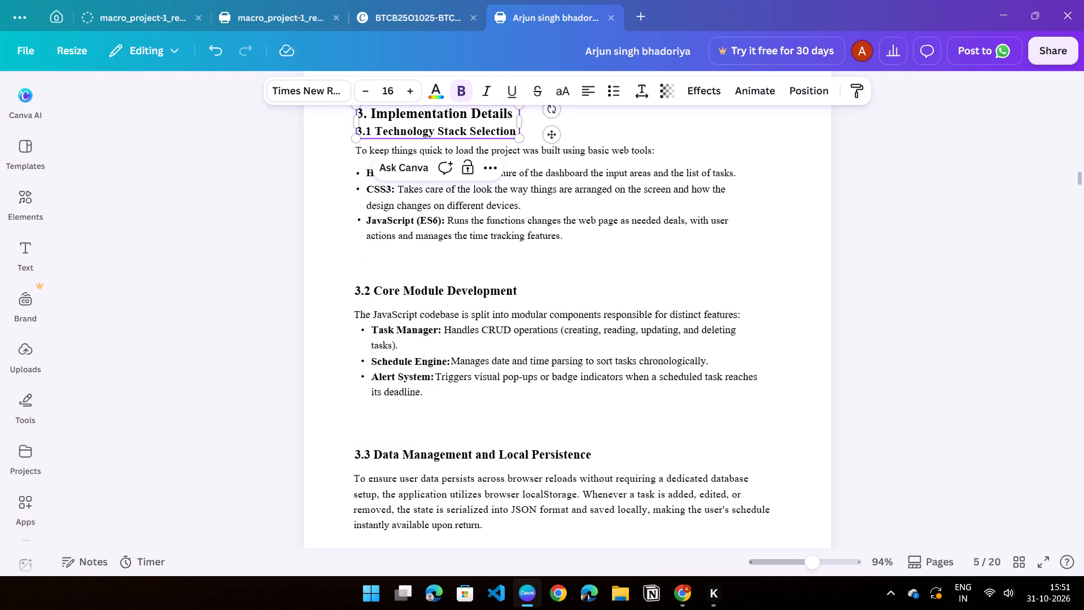
Set the "3.1 Technology Stack Selection" heading line to font size 14.
{"action": "left_click", "coordinate": [462, 132]}
{"action": "left_click", "coordinate": [392, 98]}
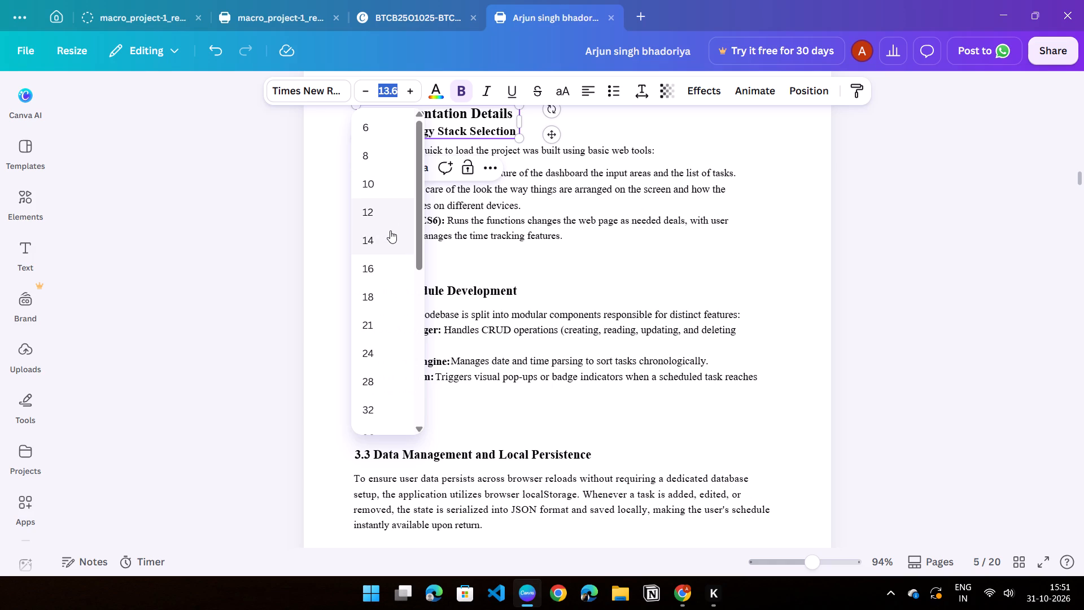
{"action": "left_click", "coordinate": [390, 231]}
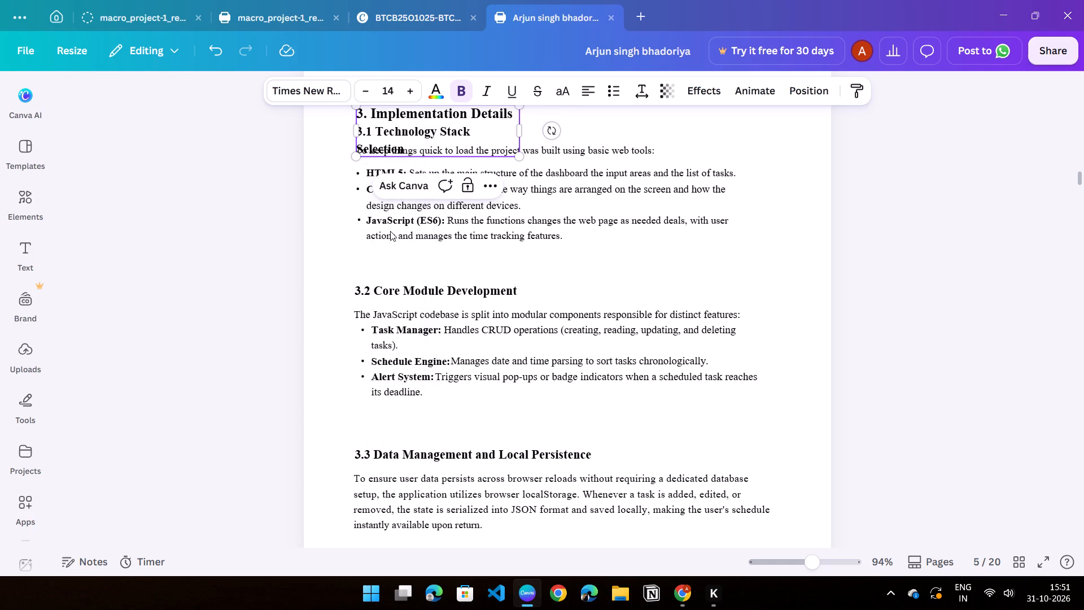
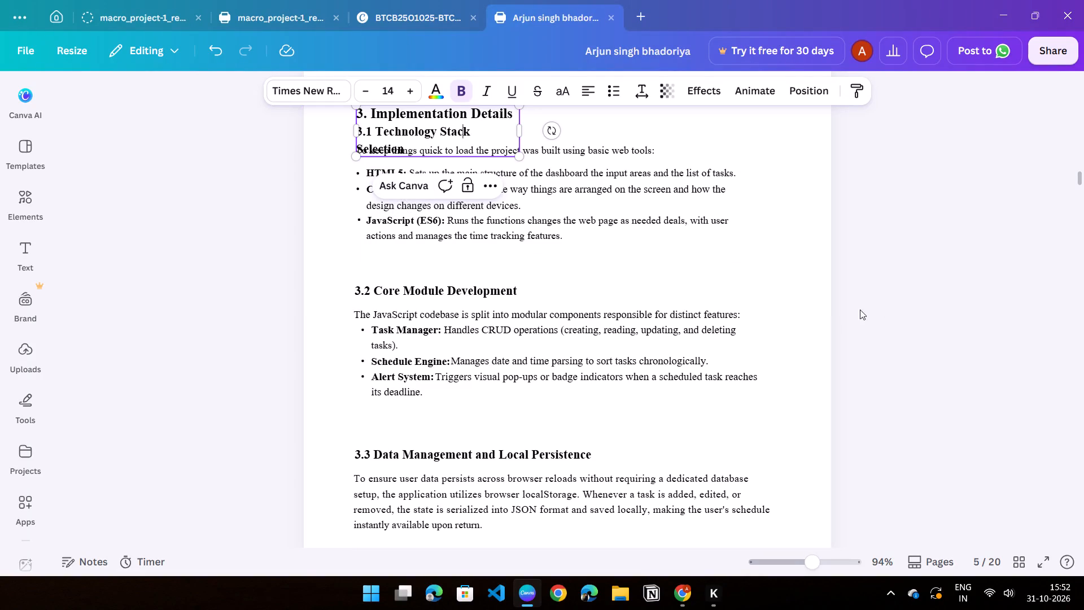
Widen the section 3 heading text box on page 5 so "3.1 Technology Stack Selection" fits on one line.
{"action": "scroll", "coordinate": [422, 355], "scroll_direction": "up", "scroll_amount": 3}
{"action": "scroll", "coordinate": [387, 359], "scroll_direction": "down", "scroll_amount": 1}
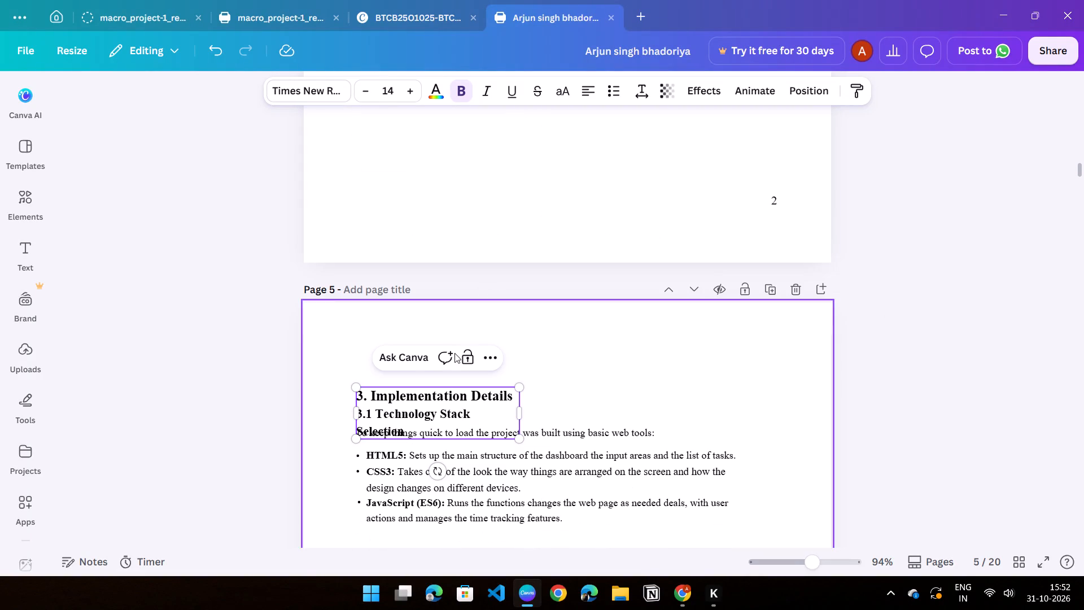
{"action": "left_click_drag", "start_coordinate": [521, 417], "coordinate": [540, 418]}
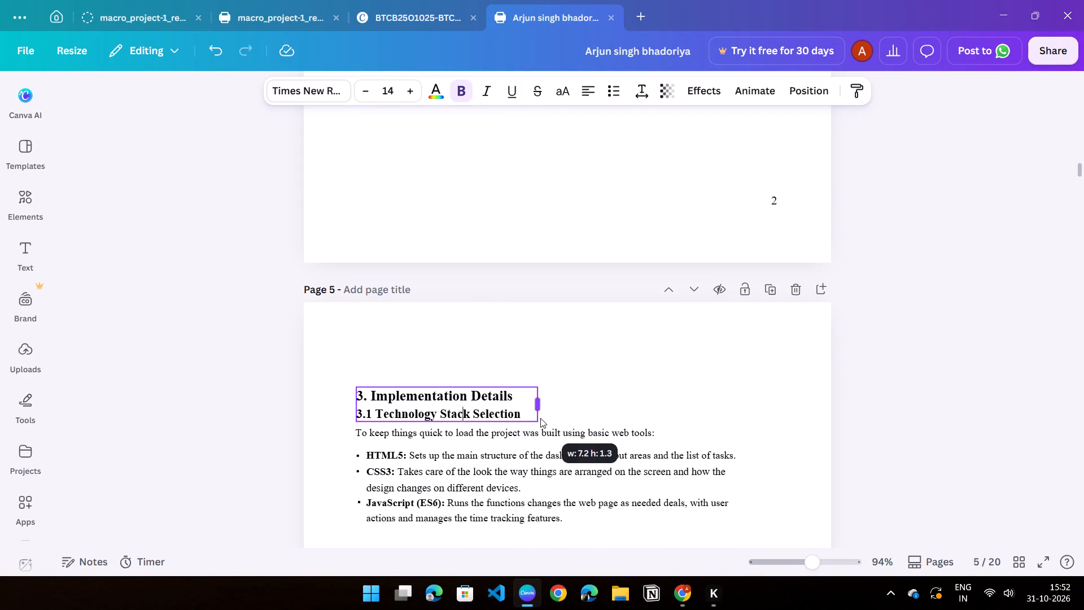
{"action": "left_click_drag", "start_coordinate": [540, 418], "coordinate": [551, 420]}
{"action": "scroll", "coordinate": [633, 350], "scroll_direction": "down", "scroll_amount": 2}
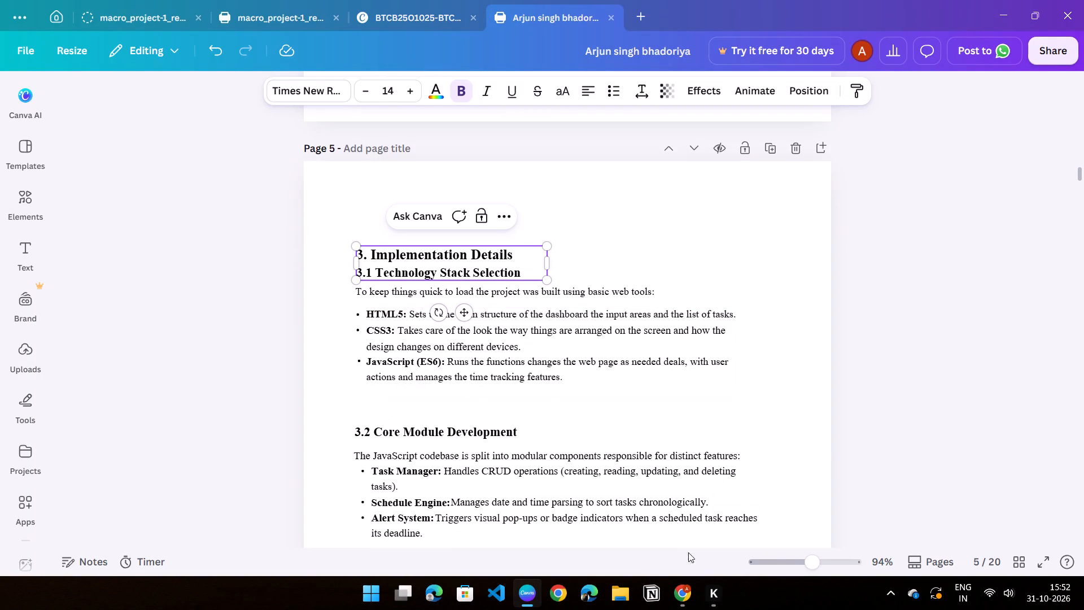
{"action": "left_click", "coordinate": [946, 441]}
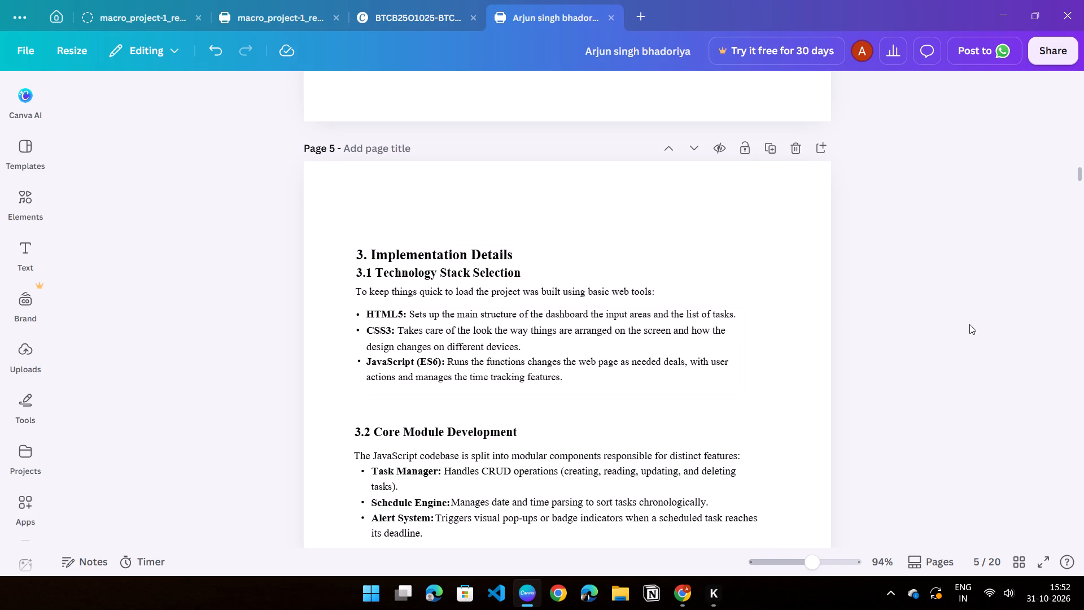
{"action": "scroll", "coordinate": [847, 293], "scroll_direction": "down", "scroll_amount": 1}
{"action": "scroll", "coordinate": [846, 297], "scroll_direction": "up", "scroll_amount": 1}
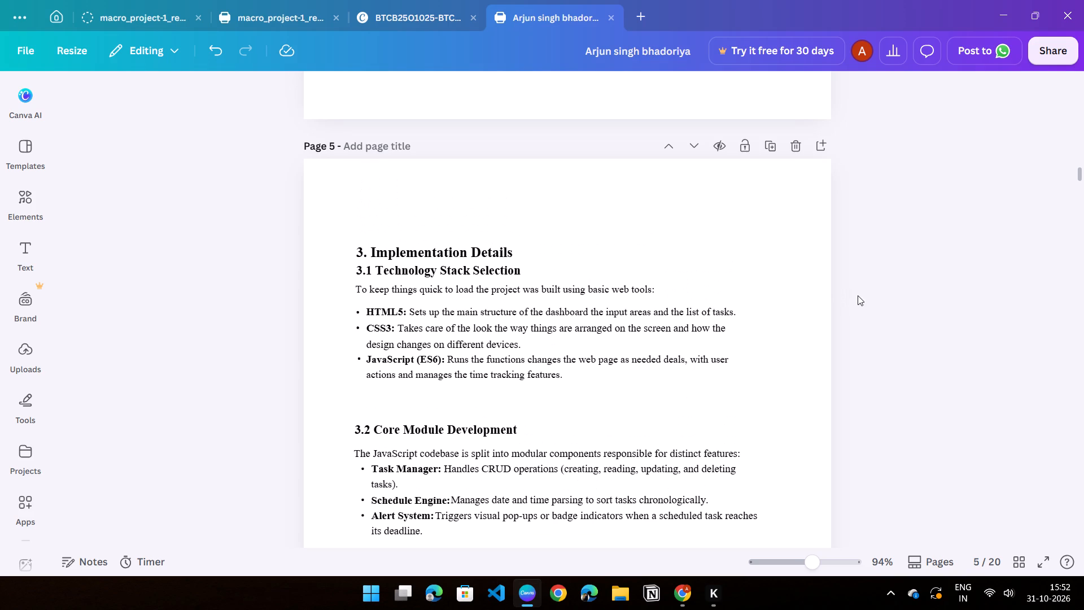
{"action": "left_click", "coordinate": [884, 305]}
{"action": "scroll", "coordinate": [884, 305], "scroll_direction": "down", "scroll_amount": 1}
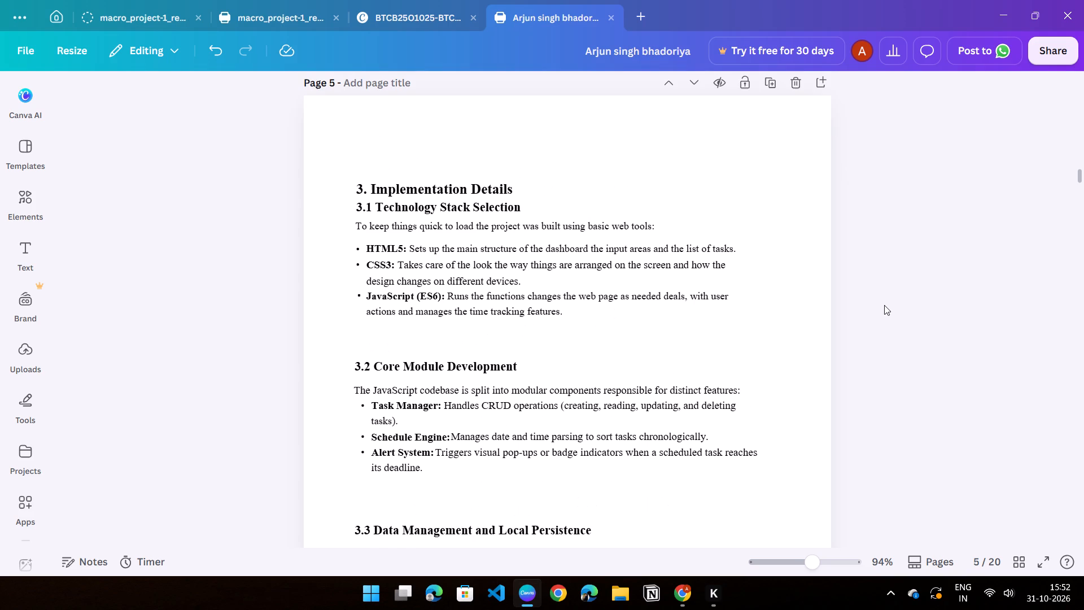
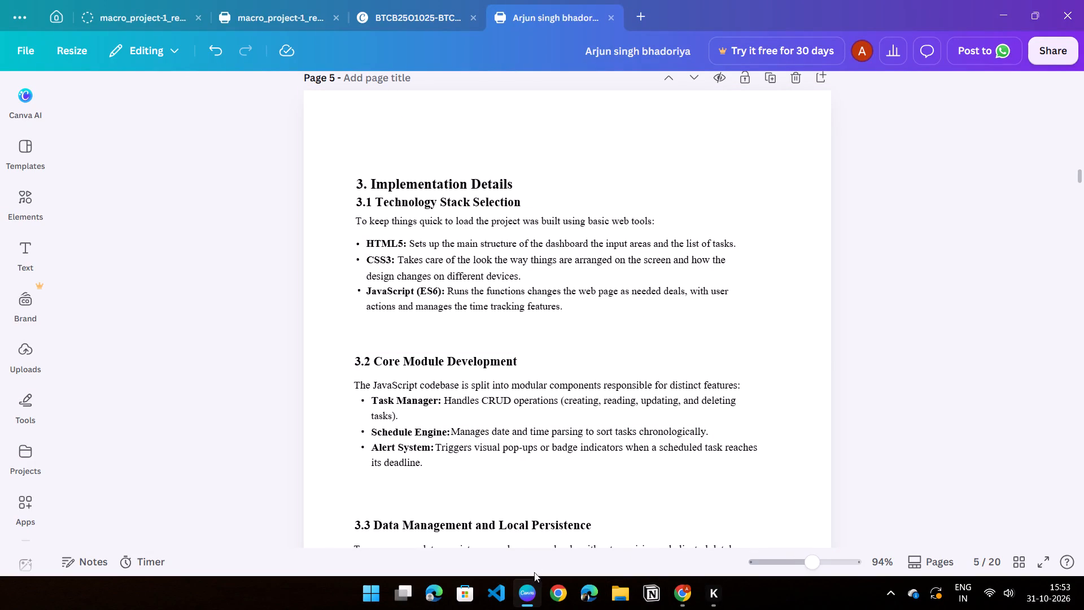
Copy the introductory sentence under "3.2 Core Module Development" on page 5 of the Canva report.
{"action": "left_click", "coordinate": [682, 602]}
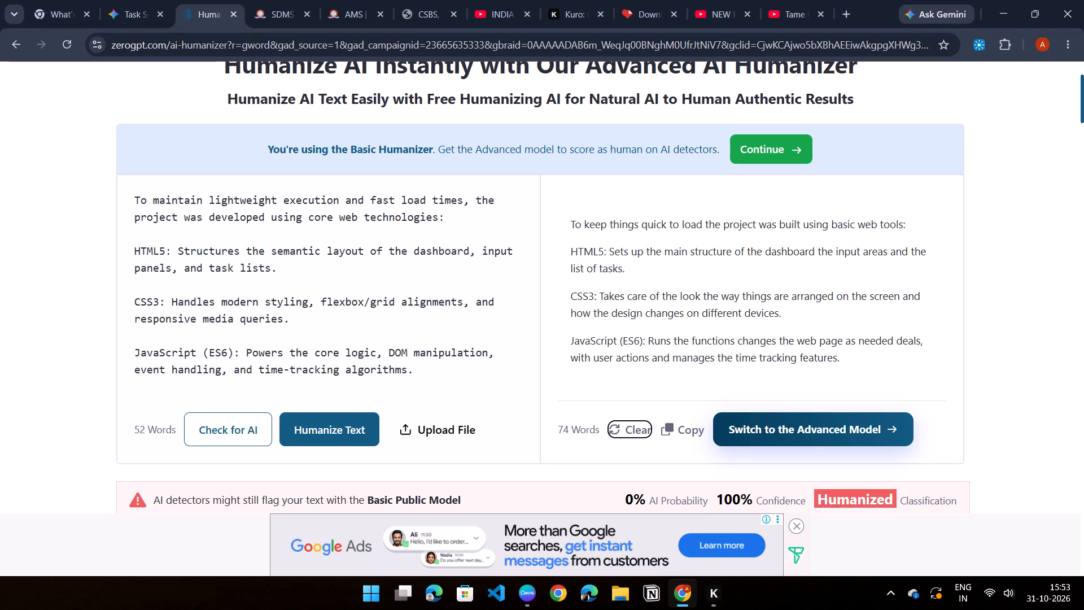
{"action": "left_click", "coordinate": [526, 596]}
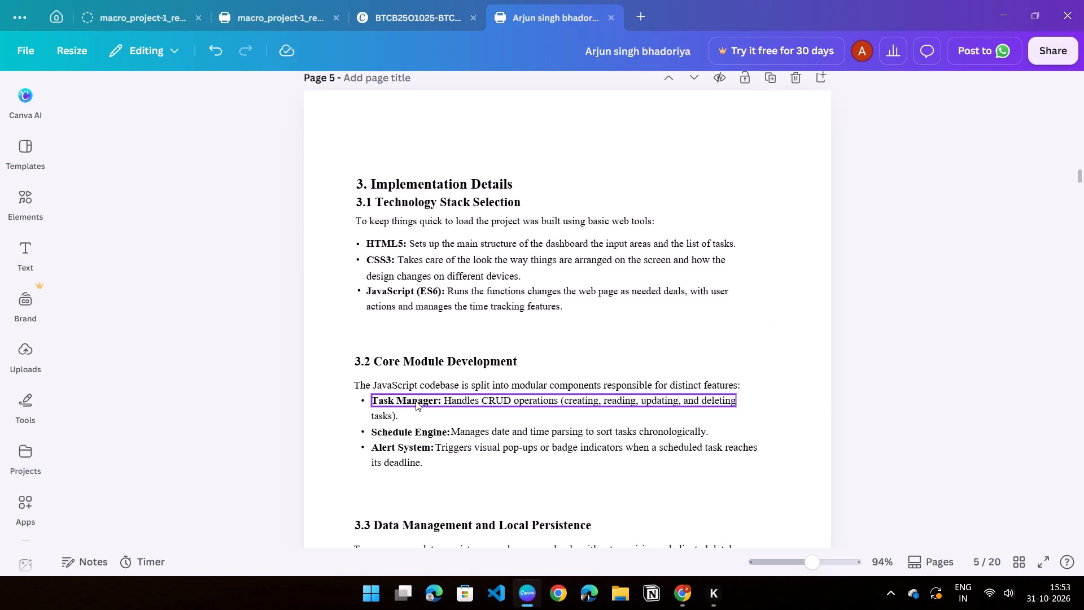
{"action": "scroll", "coordinate": [392, 388], "scroll_direction": "down", "scroll_amount": 1}
{"action": "left_click", "coordinate": [466, 315]}
{"action": "left_click", "coordinate": [466, 315]}
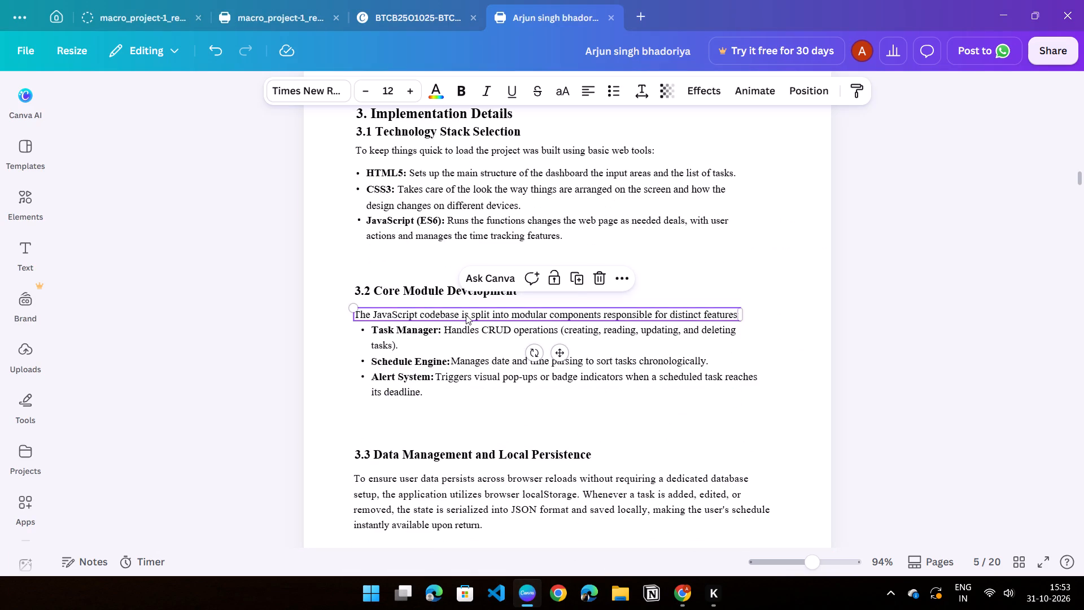
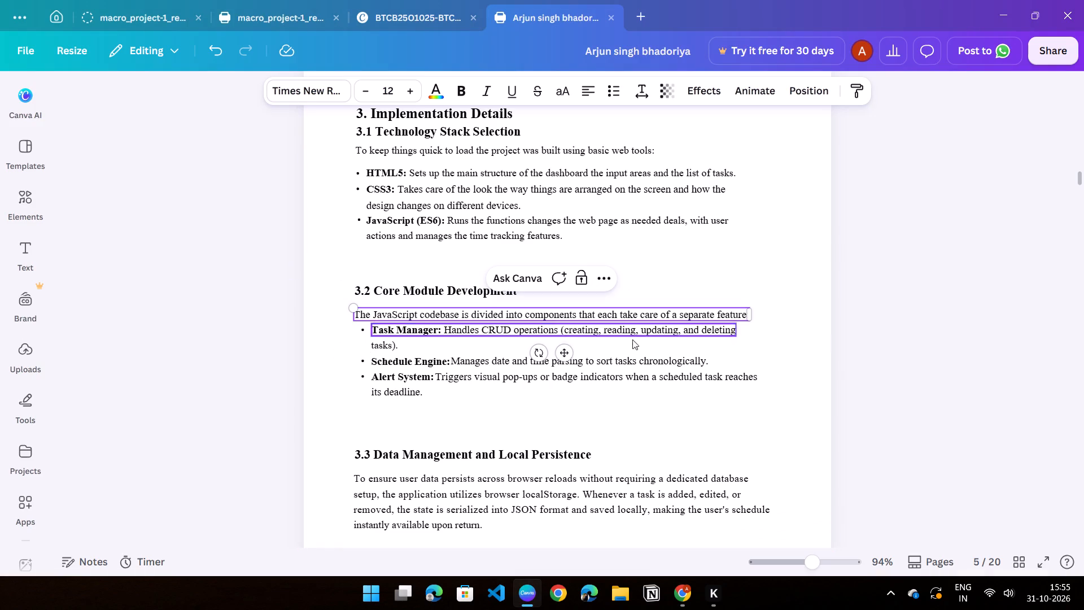
{"action": "left_click", "coordinate": [878, 339]}
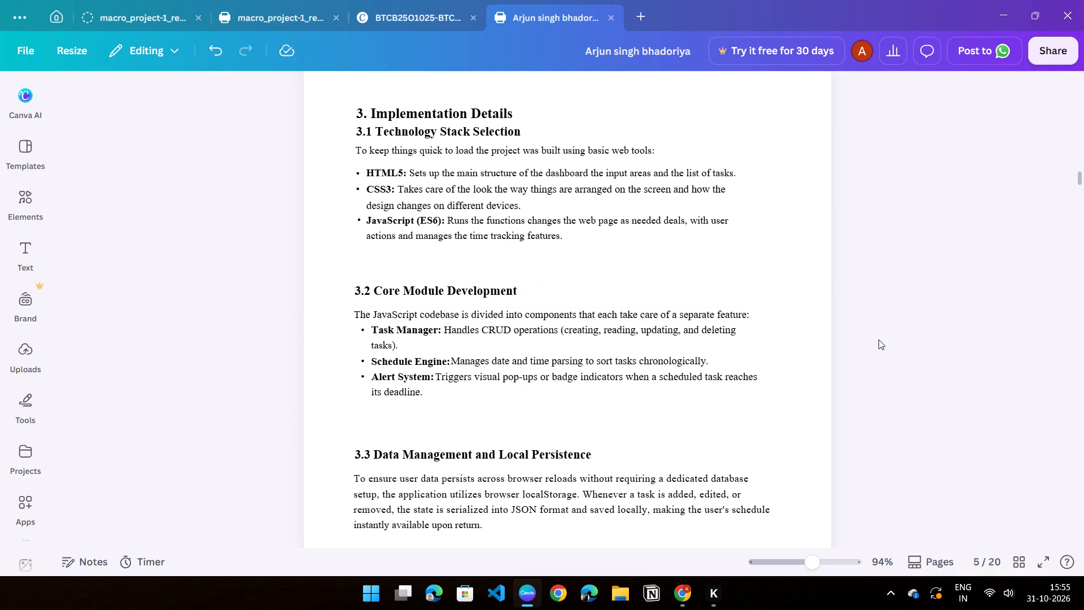
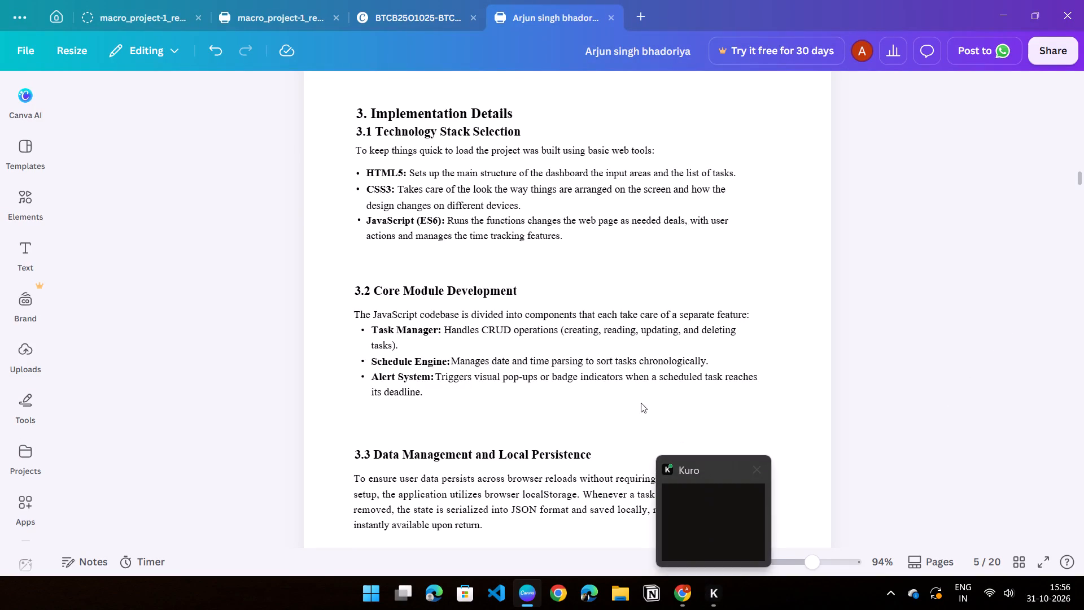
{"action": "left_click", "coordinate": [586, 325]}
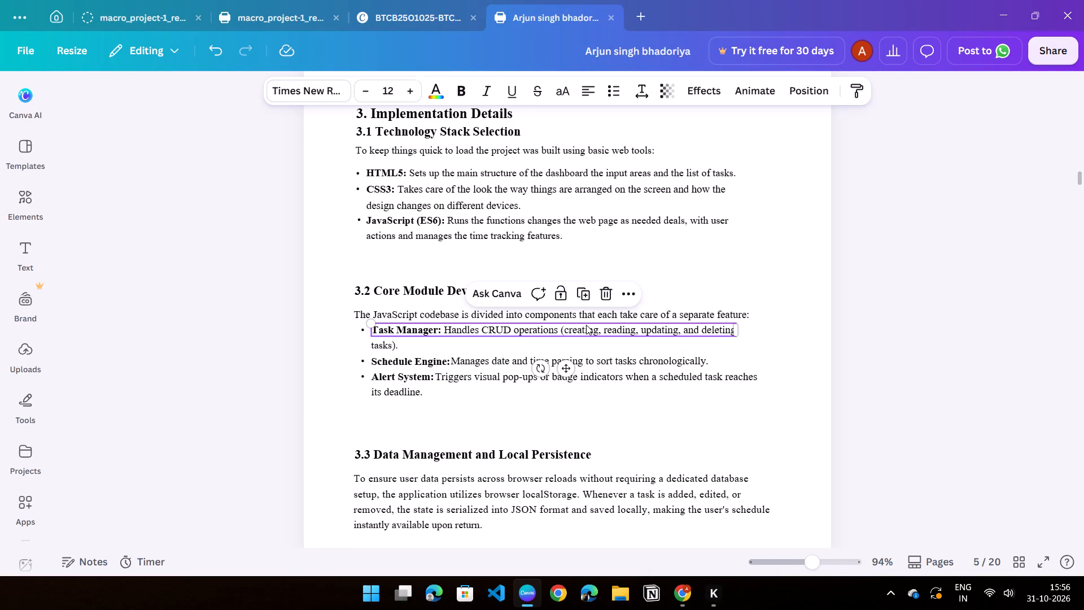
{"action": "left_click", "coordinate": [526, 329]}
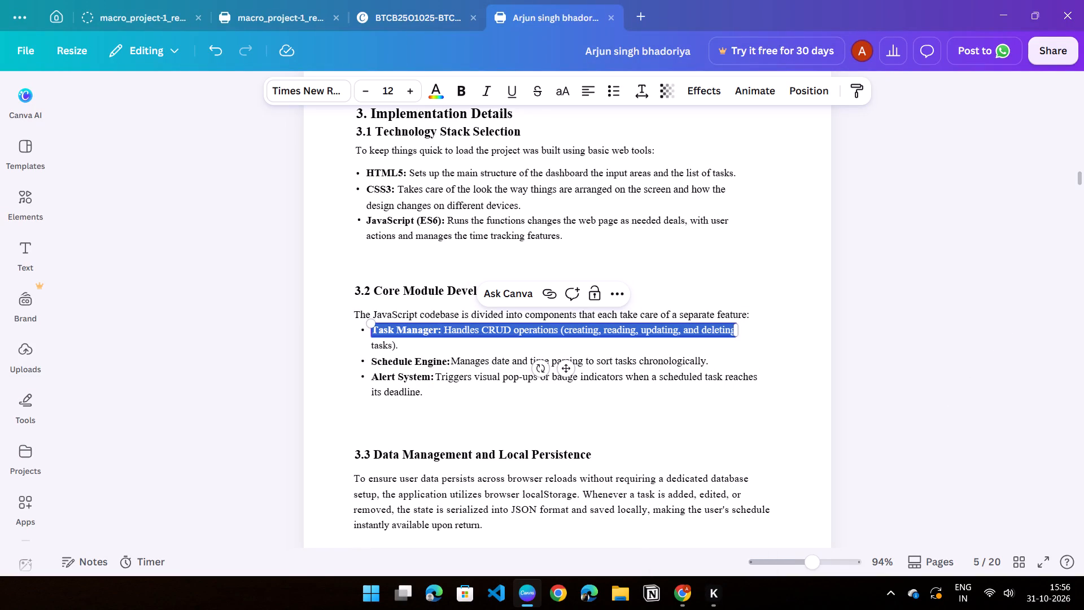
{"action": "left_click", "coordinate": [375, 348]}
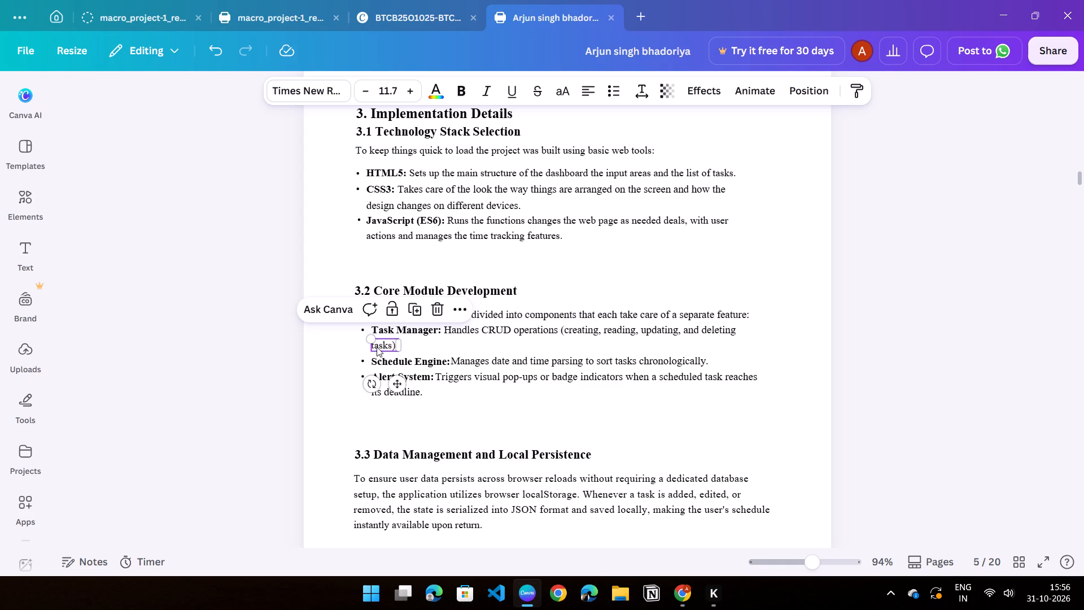